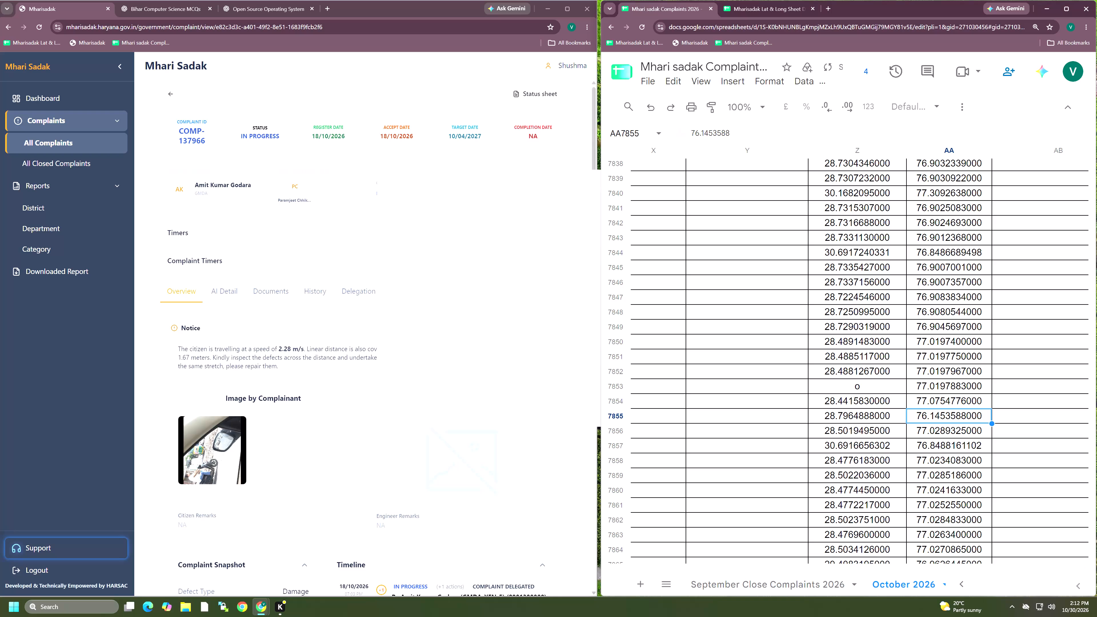
Undo the stray "o" entry in cell Z7853 of the October 2026 sheet.
{"action": "key", "text": "ctrl+z"}
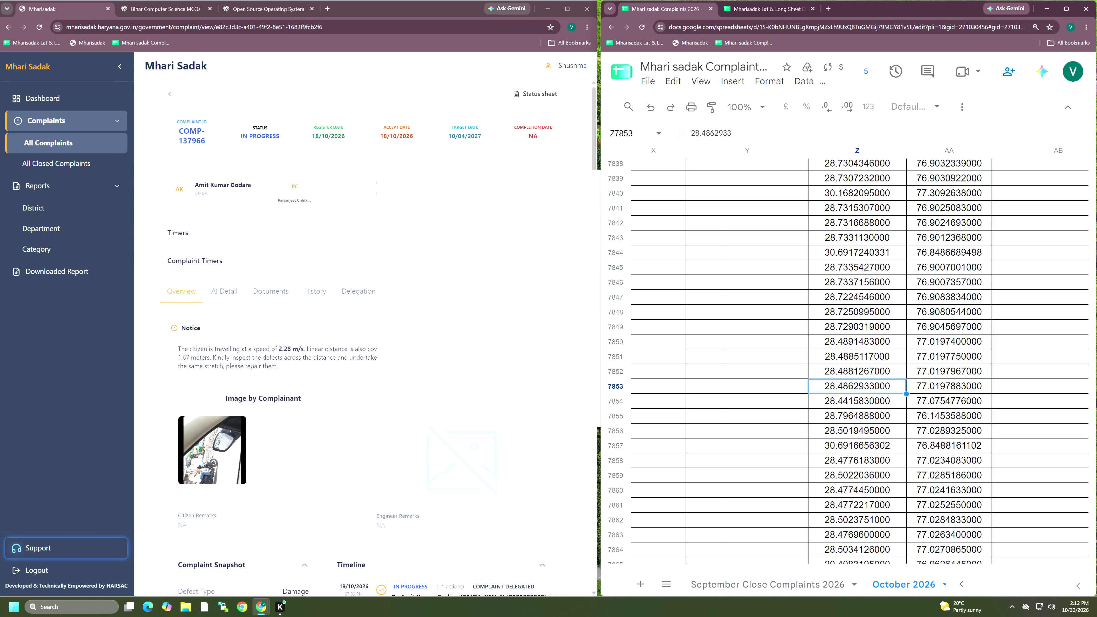
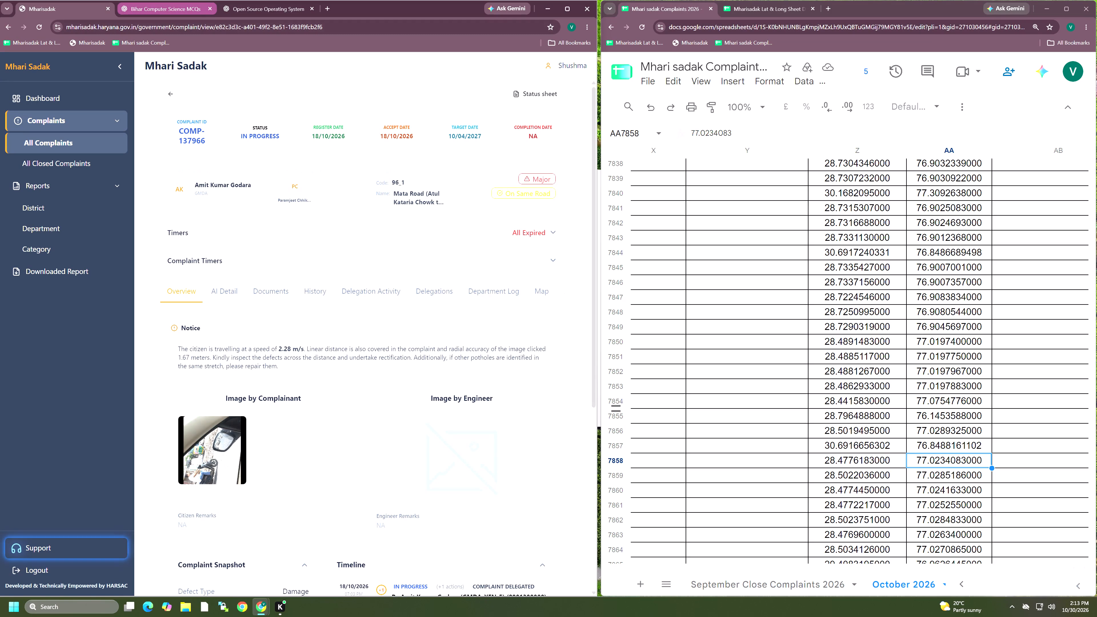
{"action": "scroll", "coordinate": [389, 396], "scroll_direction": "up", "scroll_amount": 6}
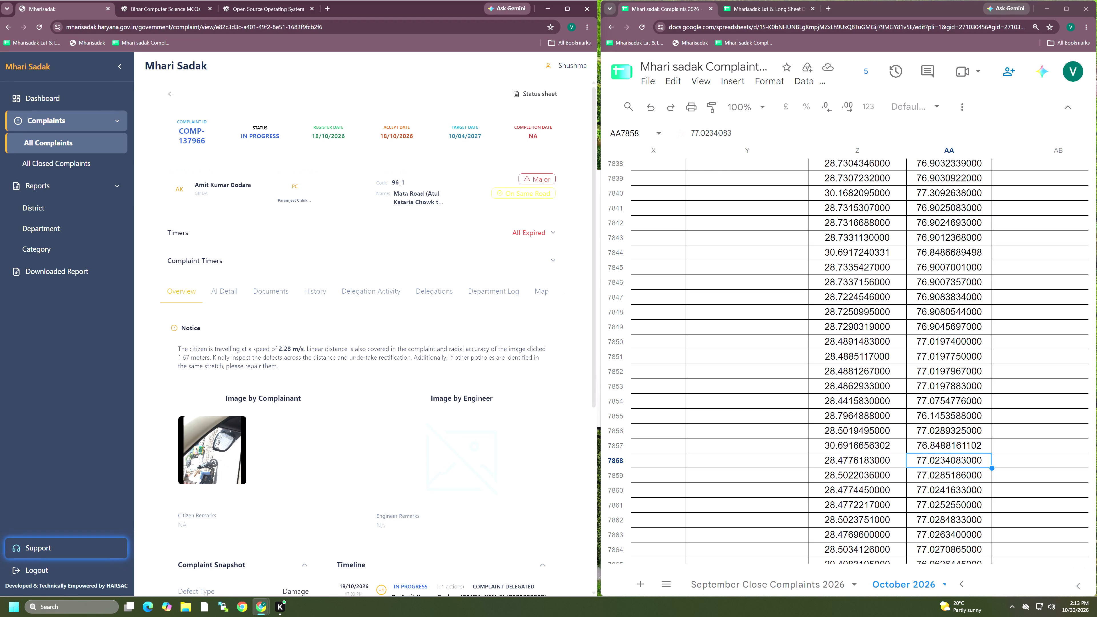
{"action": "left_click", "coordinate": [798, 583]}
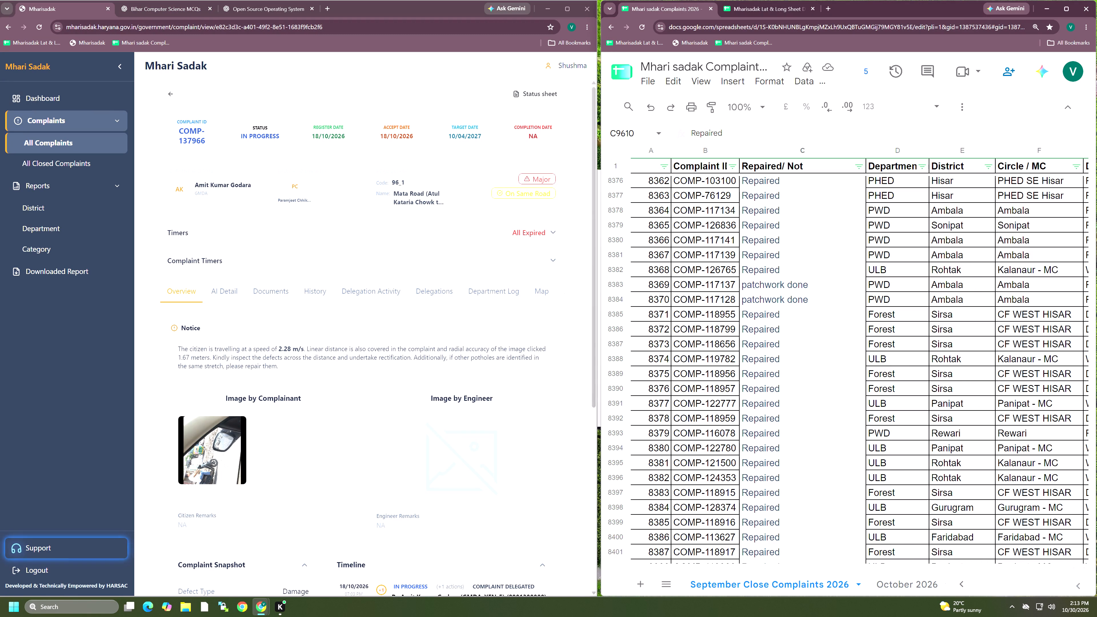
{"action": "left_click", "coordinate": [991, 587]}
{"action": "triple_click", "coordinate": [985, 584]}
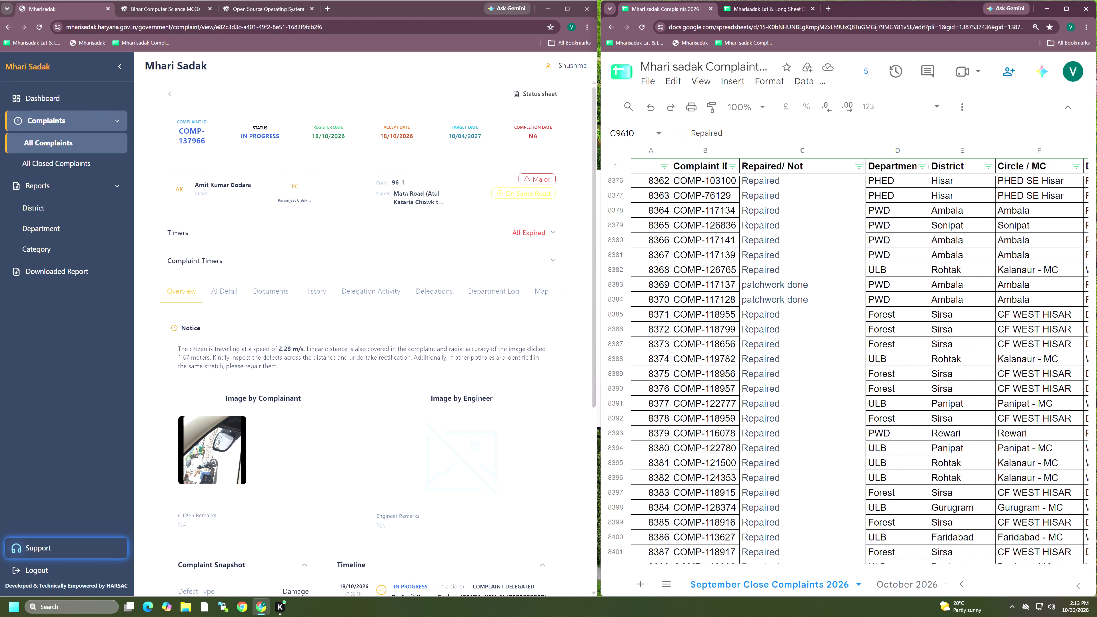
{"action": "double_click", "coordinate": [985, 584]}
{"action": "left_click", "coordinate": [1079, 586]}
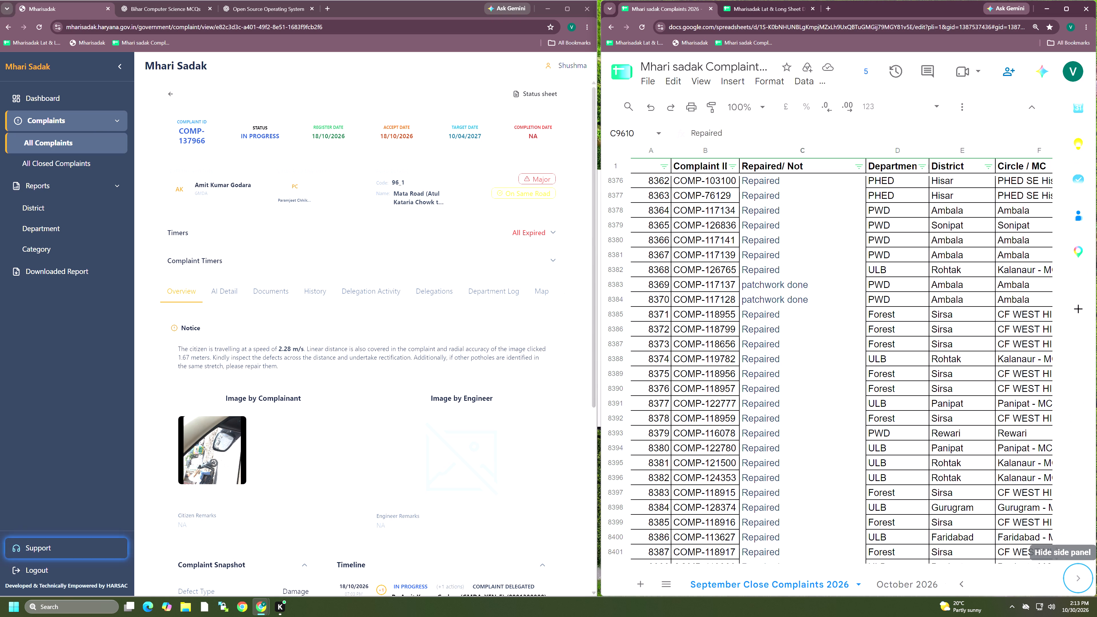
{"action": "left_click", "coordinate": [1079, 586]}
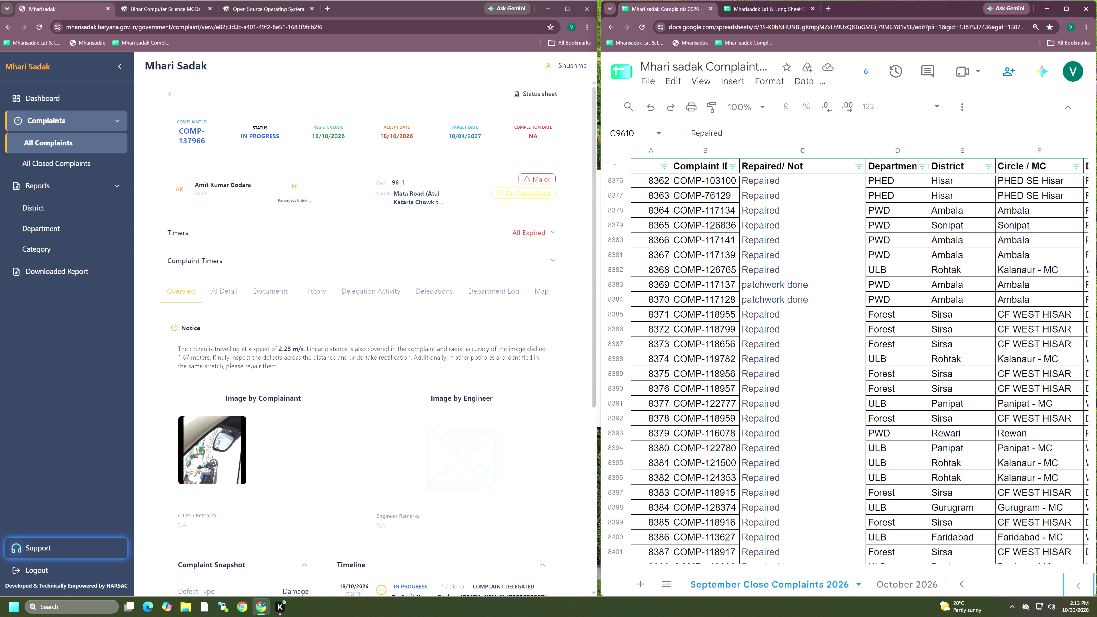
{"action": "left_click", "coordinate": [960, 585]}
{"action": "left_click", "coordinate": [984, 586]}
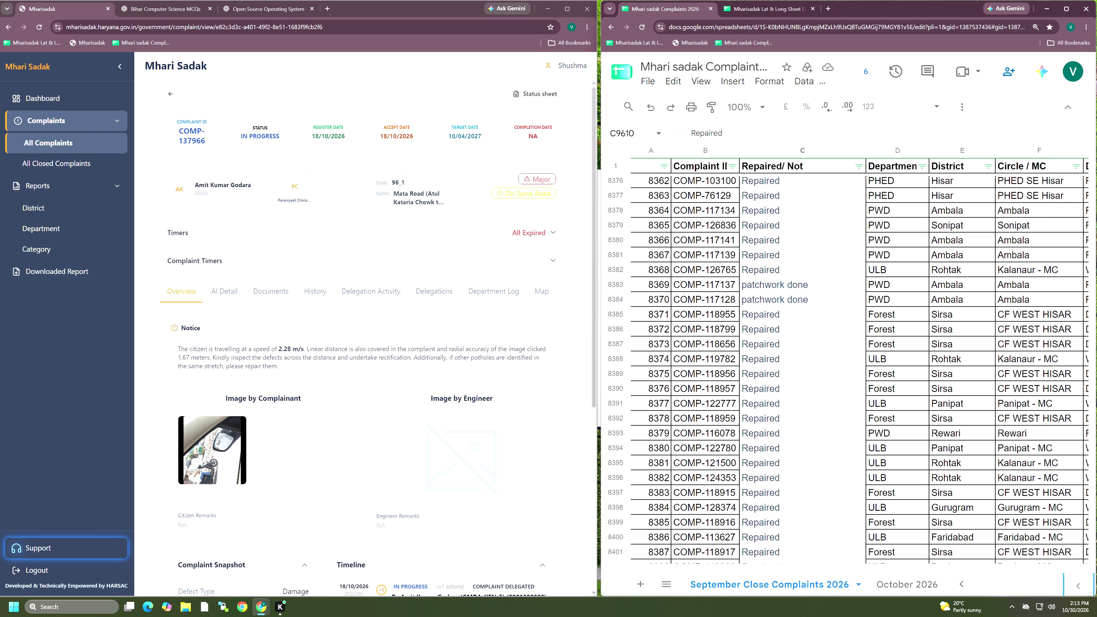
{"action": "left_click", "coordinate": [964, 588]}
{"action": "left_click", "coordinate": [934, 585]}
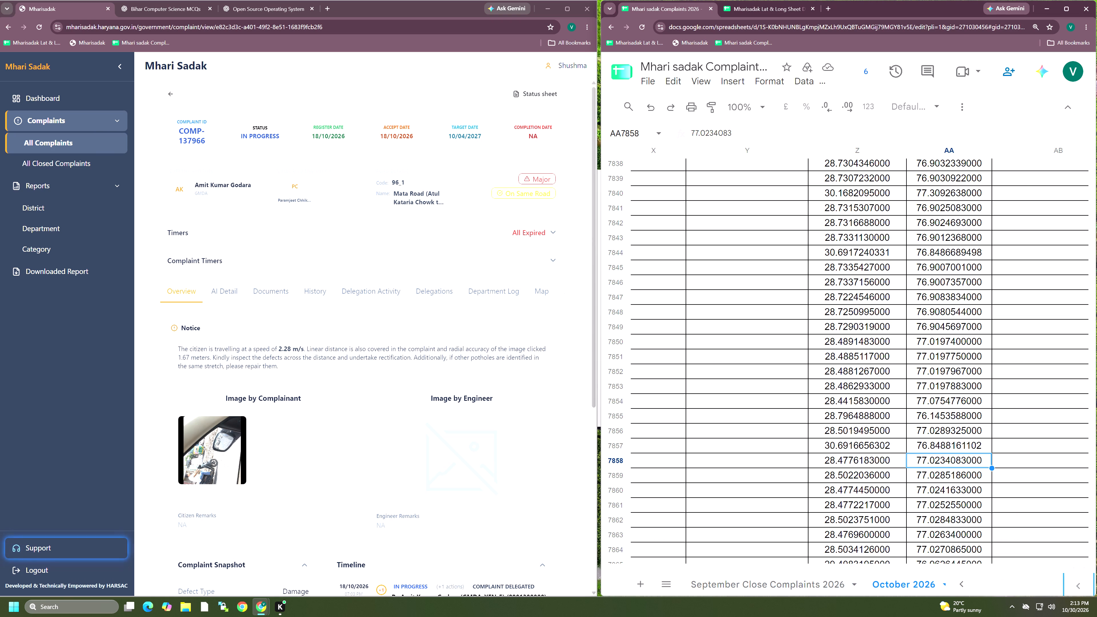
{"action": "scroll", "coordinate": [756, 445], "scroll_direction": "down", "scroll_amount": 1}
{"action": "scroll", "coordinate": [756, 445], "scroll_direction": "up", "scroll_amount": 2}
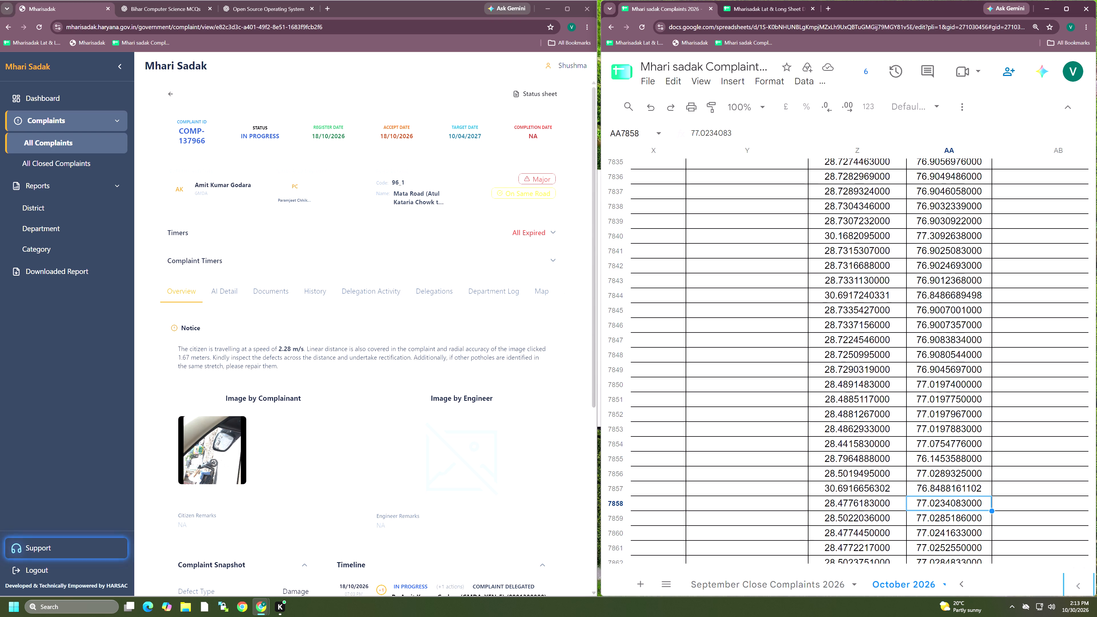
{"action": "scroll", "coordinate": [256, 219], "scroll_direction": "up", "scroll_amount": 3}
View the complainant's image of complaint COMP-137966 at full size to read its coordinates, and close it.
{"action": "left_click", "coordinate": [217, 437]}
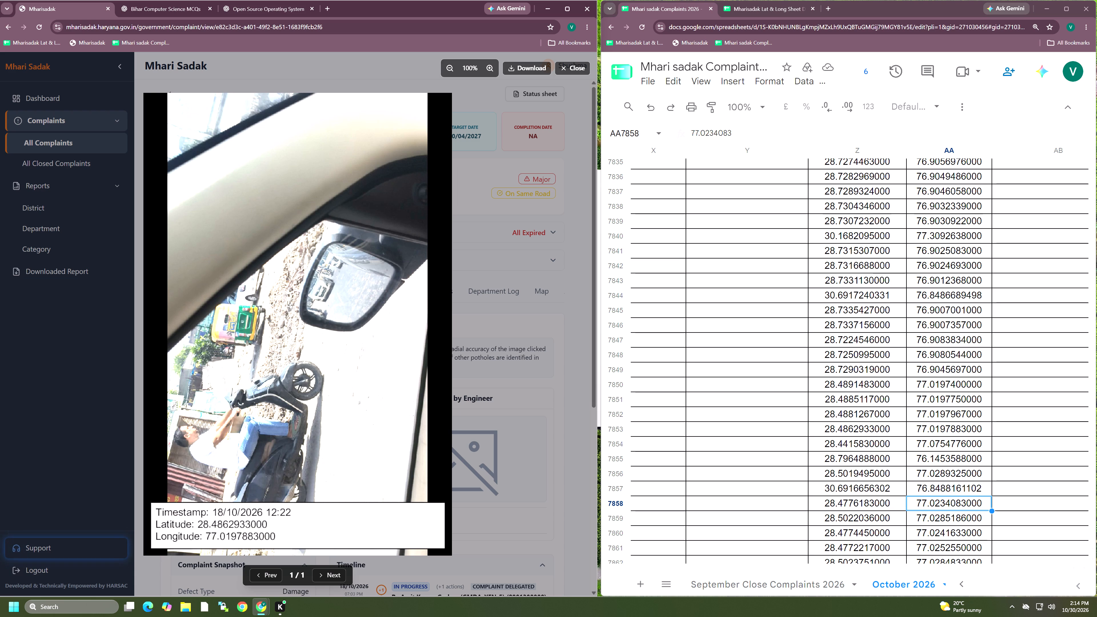
{"action": "left_click", "coordinate": [514, 155]}
Examine the latitude and longitude columns of the October 2026 sheet down to the last filled rows.
{"action": "scroll", "coordinate": [859, 502], "scroll_direction": "up", "scroll_amount": 4}
{"action": "scroll", "coordinate": [859, 502], "scroll_direction": "down", "scroll_amount": 11}
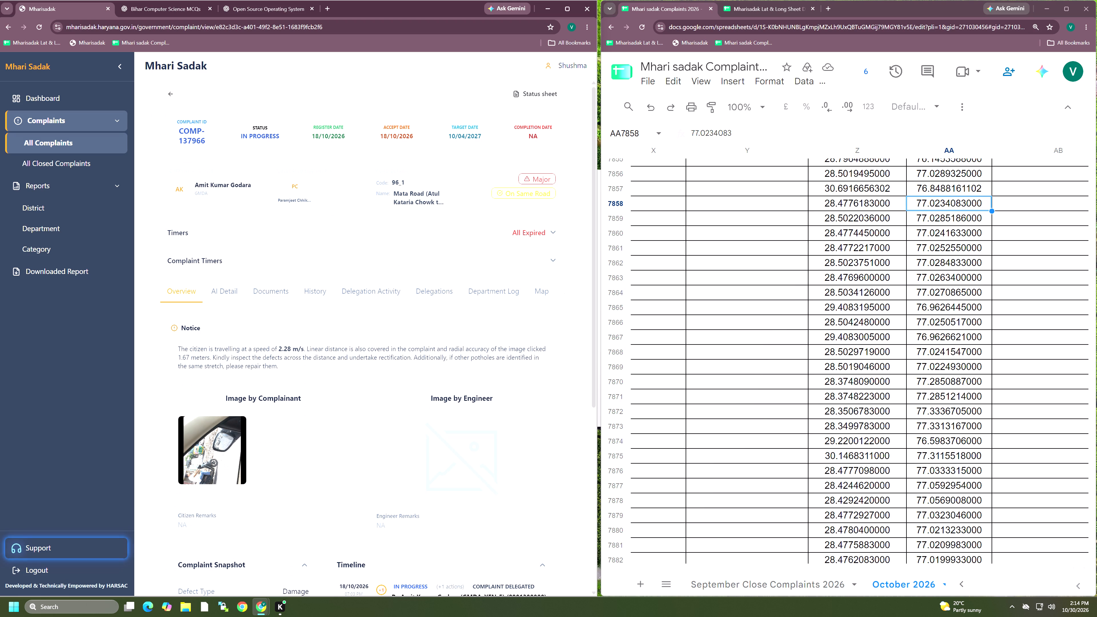
{"action": "left_click", "coordinate": [1094, 483]}
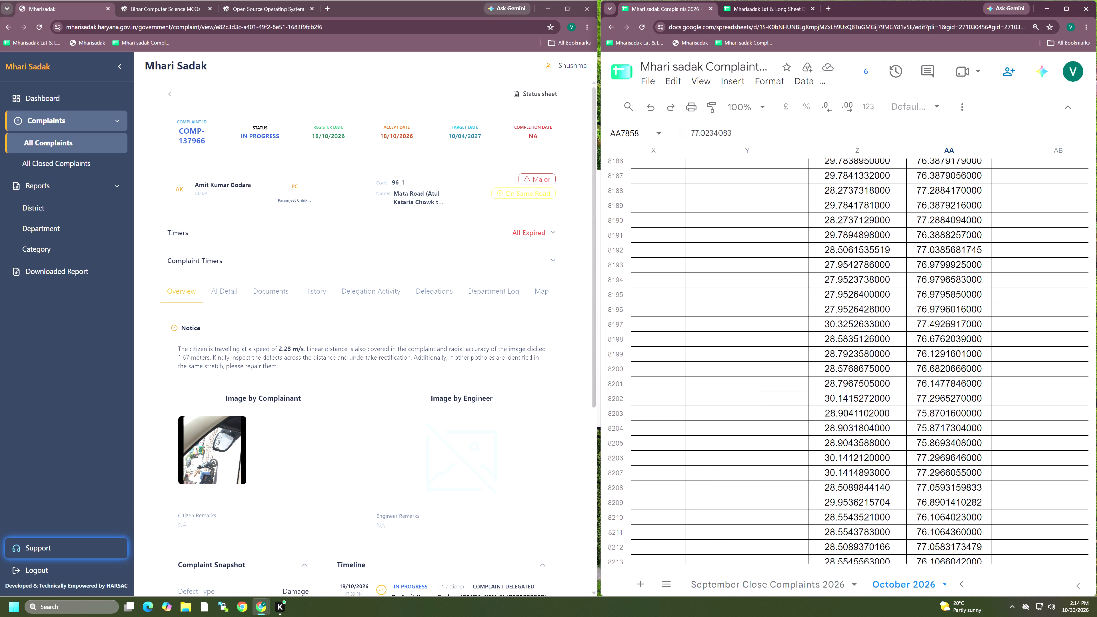
{"action": "left_click", "coordinate": [1094, 483]}
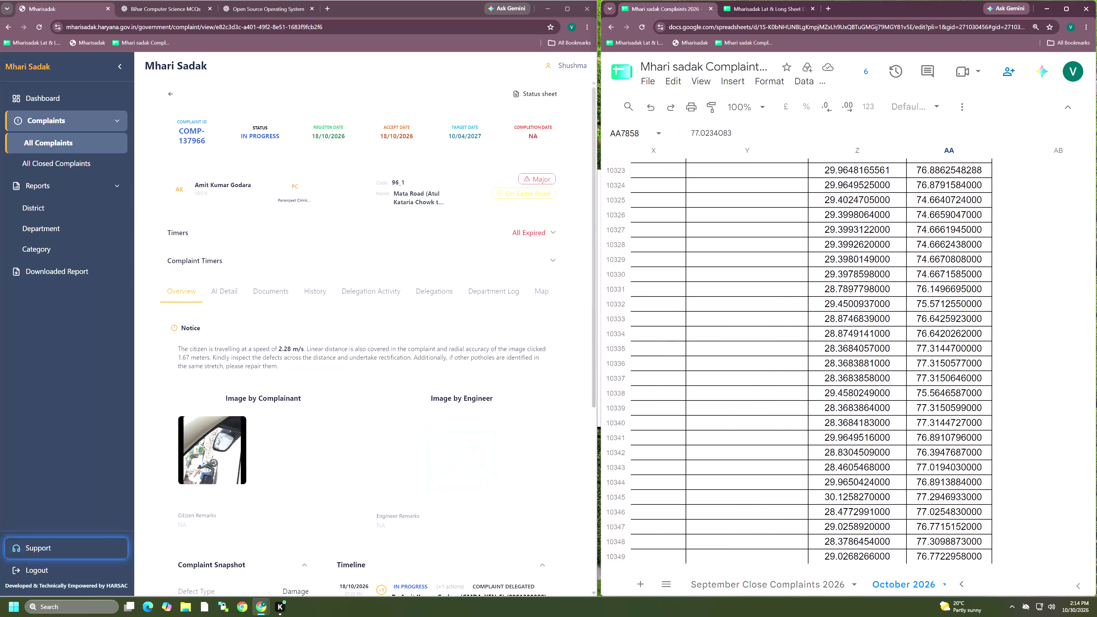
{"action": "left_click", "coordinate": [1093, 542]}
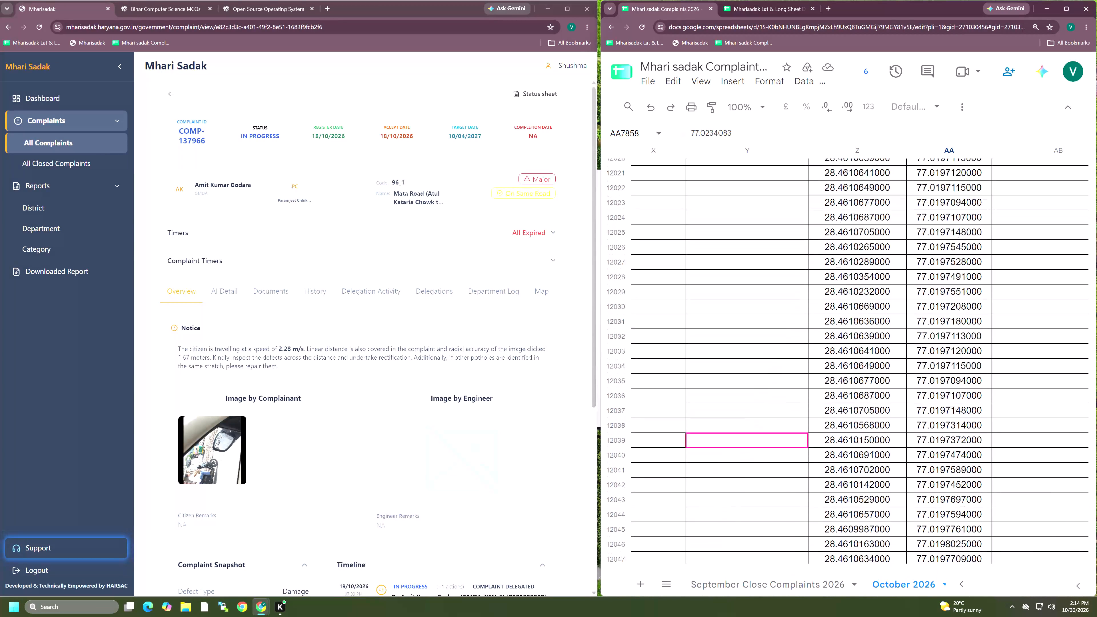
{"action": "scroll", "coordinate": [1034, 487], "scroll_direction": "up", "scroll_amount": 18}
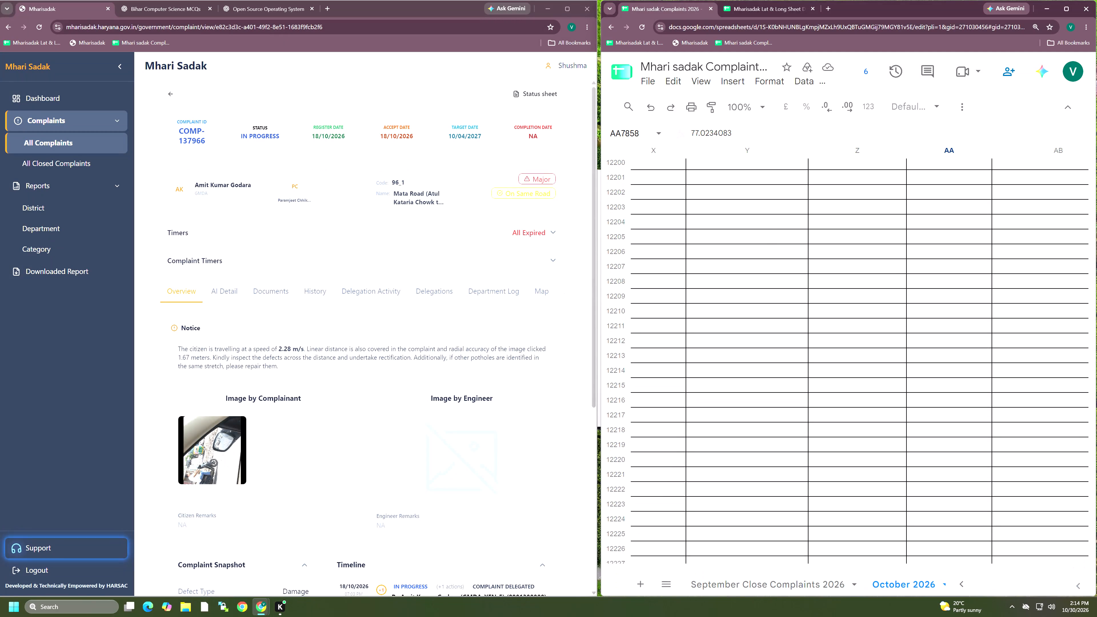
{"action": "scroll", "coordinate": [1034, 487], "scroll_direction": "up", "scroll_amount": 20}
{"action": "scroll", "coordinate": [1034, 487], "scroll_direction": "up", "scroll_amount": 20}
{"action": "scroll", "coordinate": [1034, 487], "scroll_direction": "up", "scroll_amount": 2}
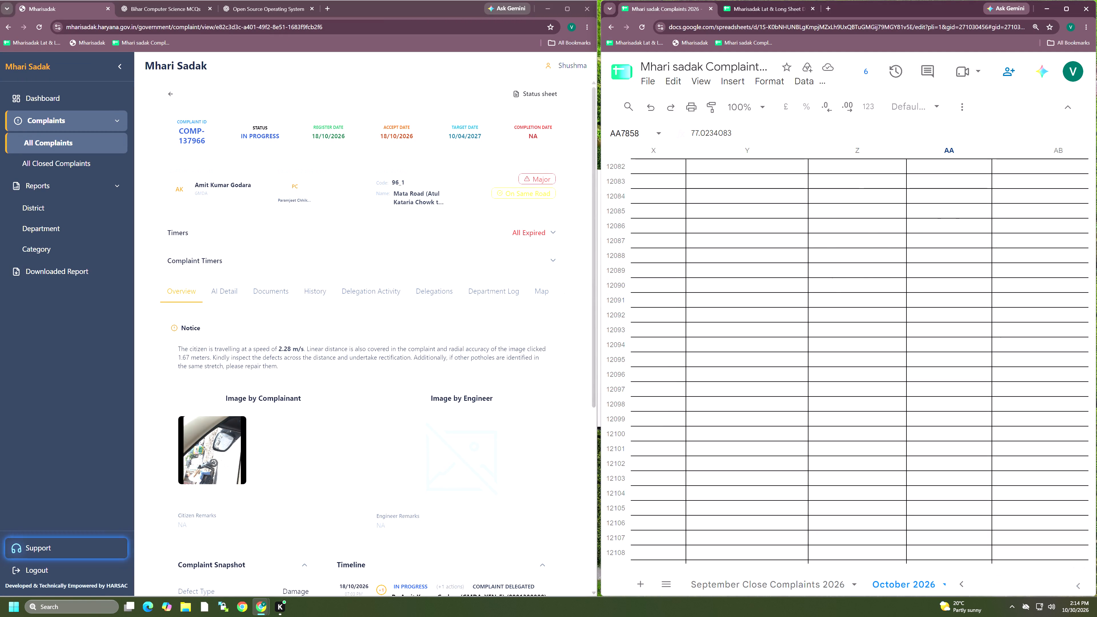
{"action": "scroll", "coordinate": [1034, 486], "scroll_direction": "up", "scroll_amount": 10}
{"action": "scroll", "coordinate": [1030, 486], "scroll_direction": "down", "scroll_amount": 4}
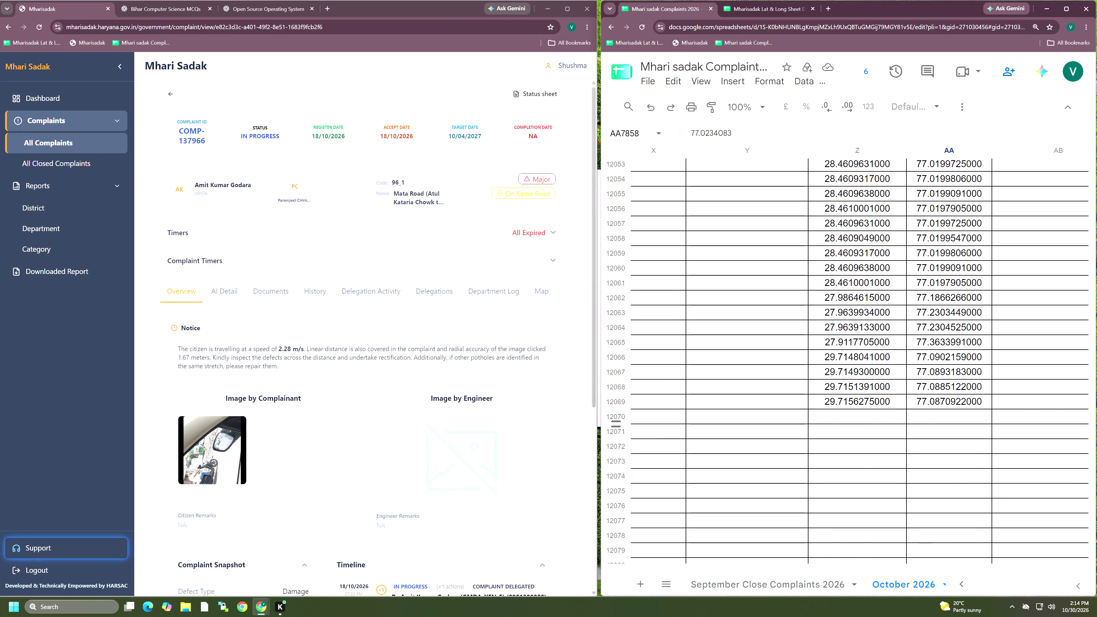
{"action": "left_click", "coordinate": [622, 400]}
{"action": "scroll", "coordinate": [1003, 407], "scroll_direction": "up", "scroll_amount": 3}
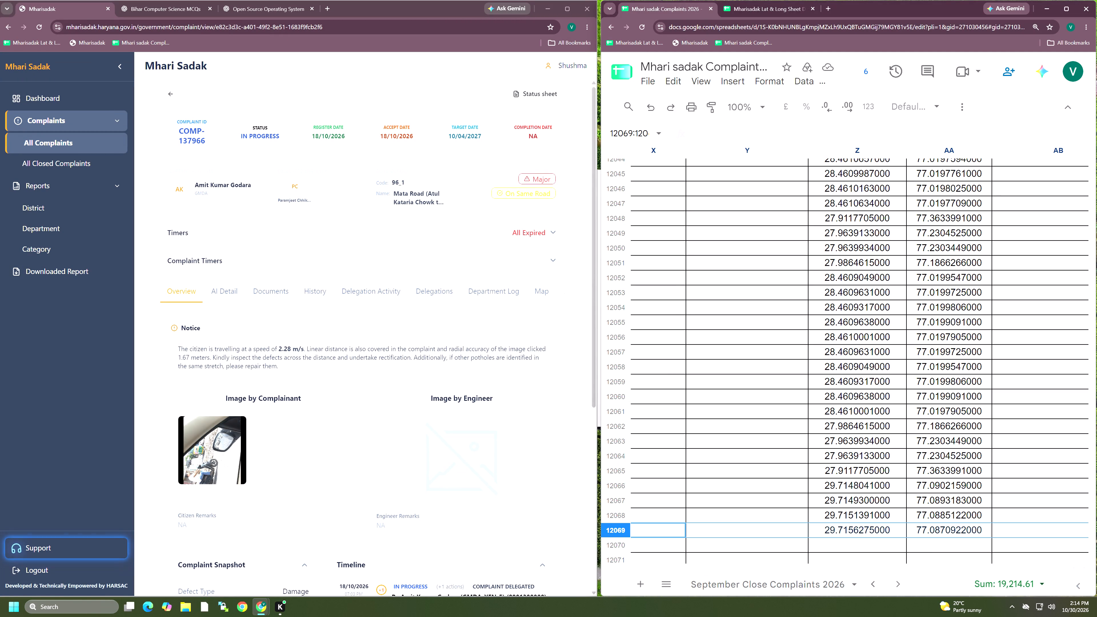
{"action": "left_click", "coordinate": [1003, 407]}
{"action": "scroll", "coordinate": [1003, 407], "scroll_direction": "up", "scroll_amount": 5}
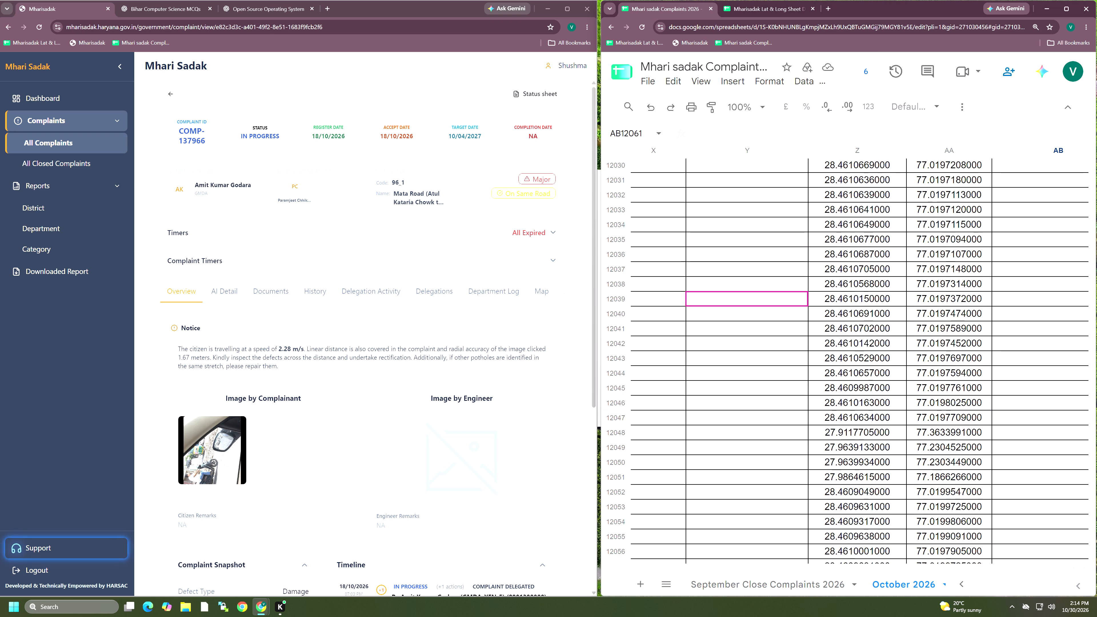
{"action": "scroll", "coordinate": [1003, 407], "scroll_direction": "up", "scroll_amount": 15}
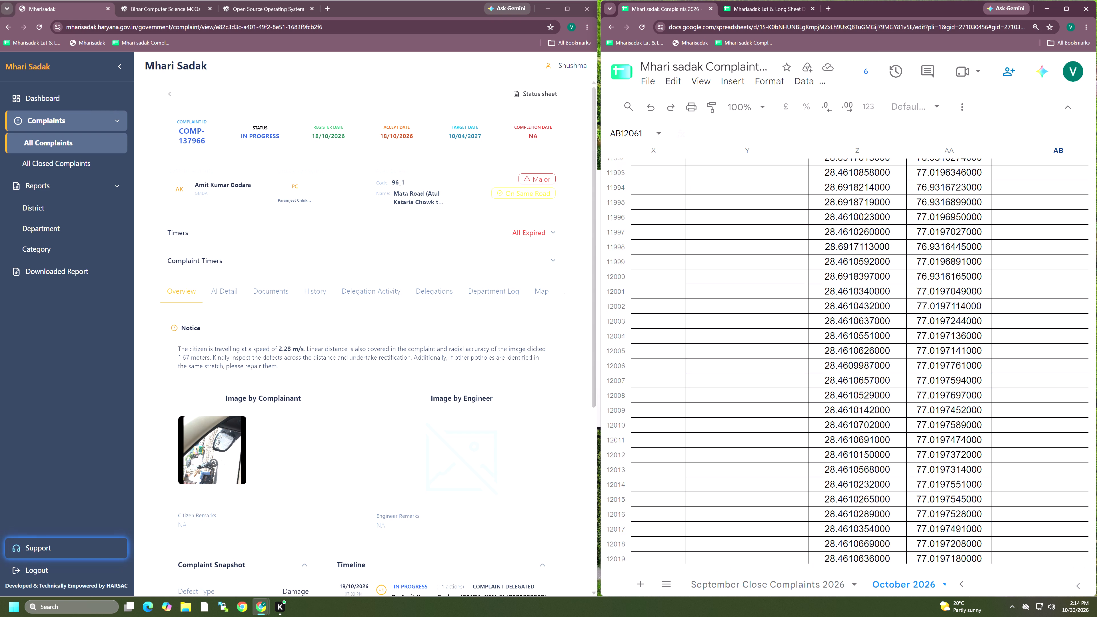
{"action": "scroll", "coordinate": [1003, 407], "scroll_direction": "up", "scroll_amount": 20}
{"action": "scroll", "coordinate": [1003, 407], "scroll_direction": "up", "scroll_amount": 8}
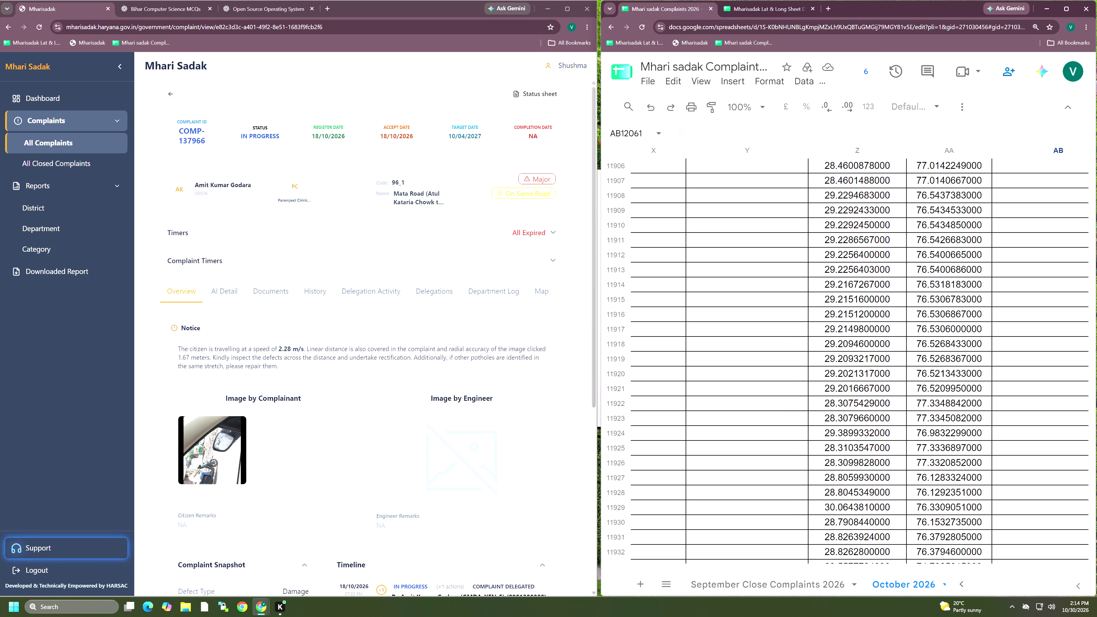
{"action": "scroll", "coordinate": [1003, 407], "scroll_direction": "up", "scroll_amount": 20}
{"action": "scroll", "coordinate": [1003, 407], "scroll_direction": "up", "scroll_amount": 10}
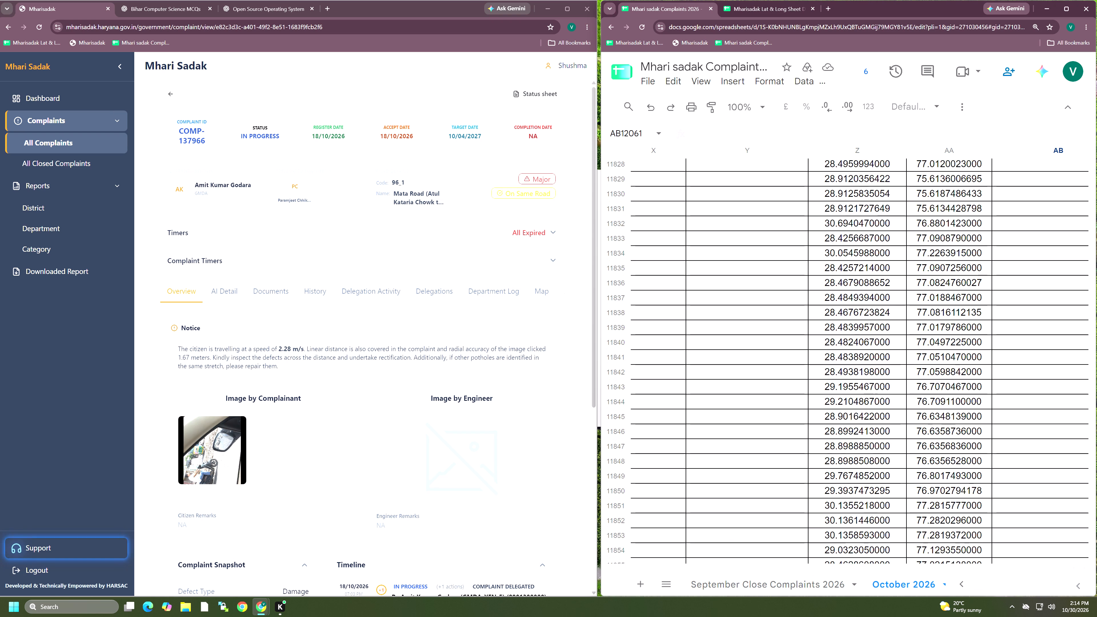
{"action": "scroll", "coordinate": [1003, 407], "scroll_direction": "up", "scroll_amount": 11}
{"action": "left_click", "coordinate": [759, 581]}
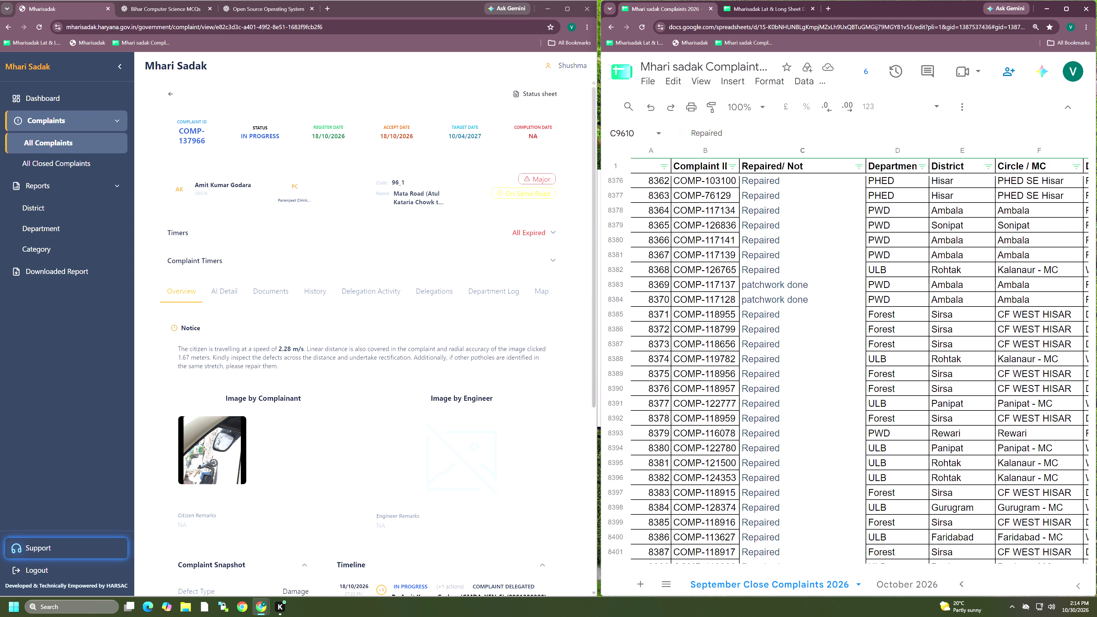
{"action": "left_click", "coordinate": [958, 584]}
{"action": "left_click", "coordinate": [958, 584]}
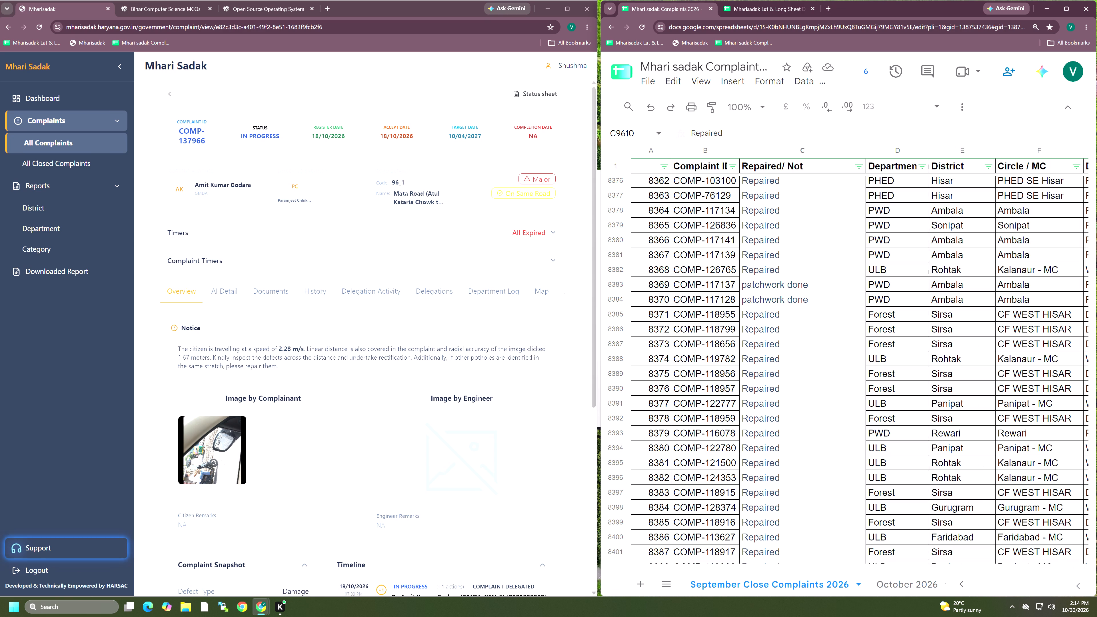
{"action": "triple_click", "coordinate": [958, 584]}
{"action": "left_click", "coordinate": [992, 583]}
Replace the Mharisadak Lat & Long browser tab with a second copy of the Mhari sadak Complaints 2026 spreadsheet.
{"action": "left_click", "coordinate": [771, 4]}
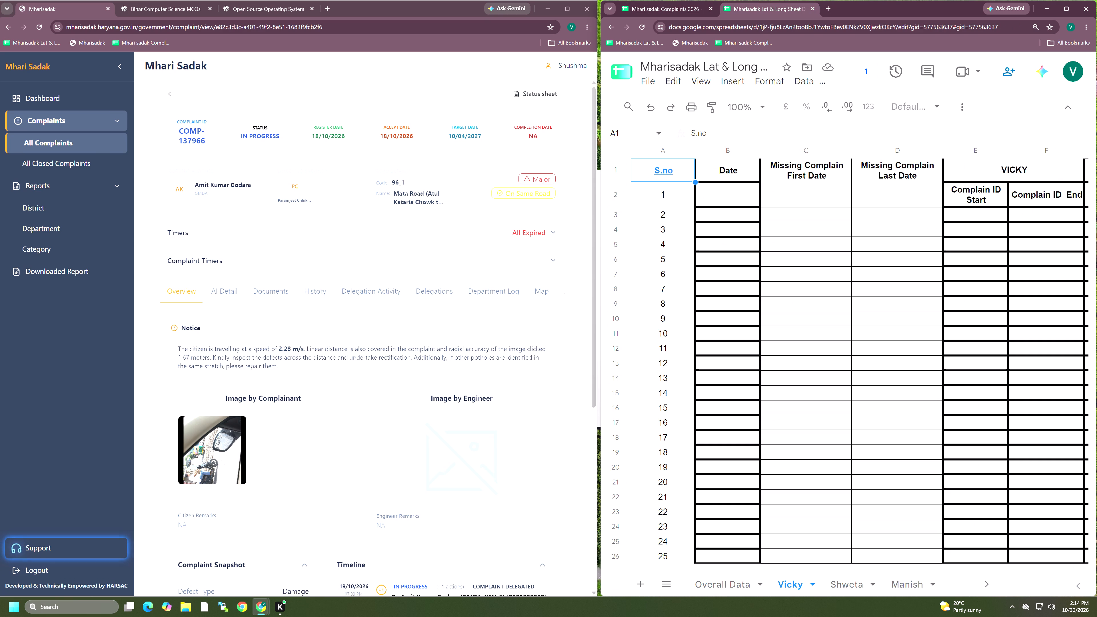
{"action": "left_click", "coordinate": [812, 10]}
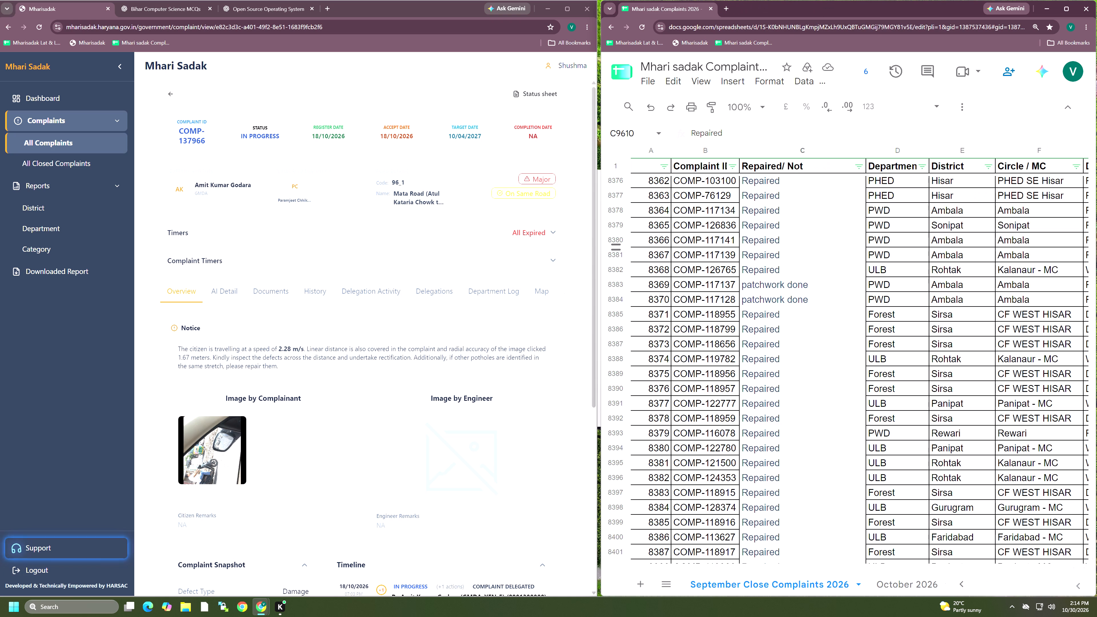
{"action": "left_click", "coordinate": [727, 5]}
{"action": "left_click", "coordinate": [733, 45]}
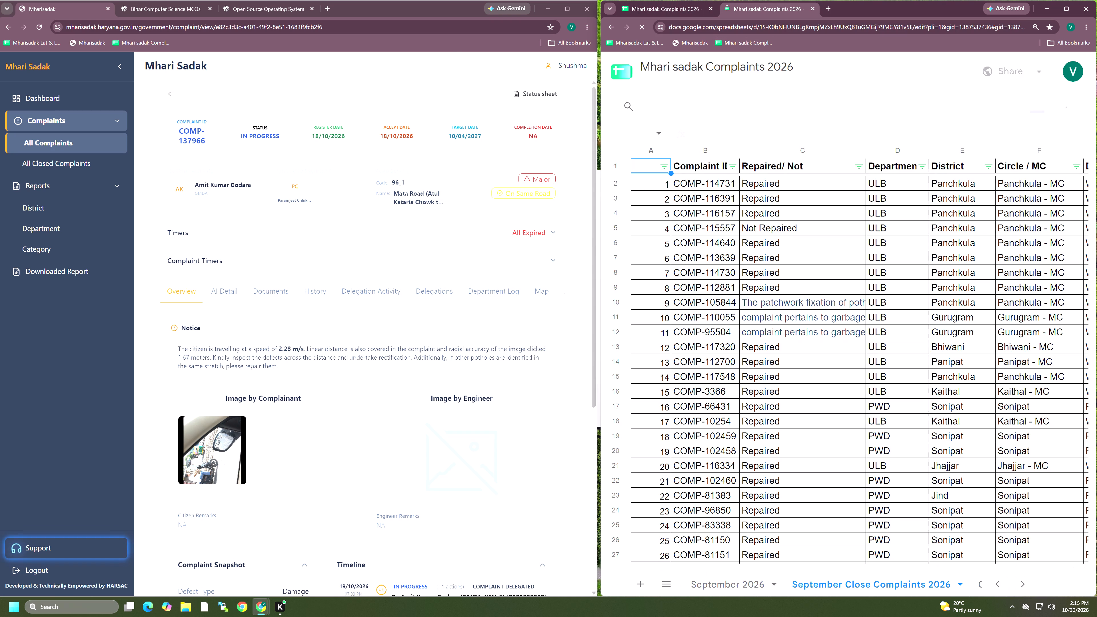
Look through the October 2026 and September Close Complaints 2026 sheets in the newly opened spreadsheet copy.
{"action": "left_click", "coordinate": [984, 586]}
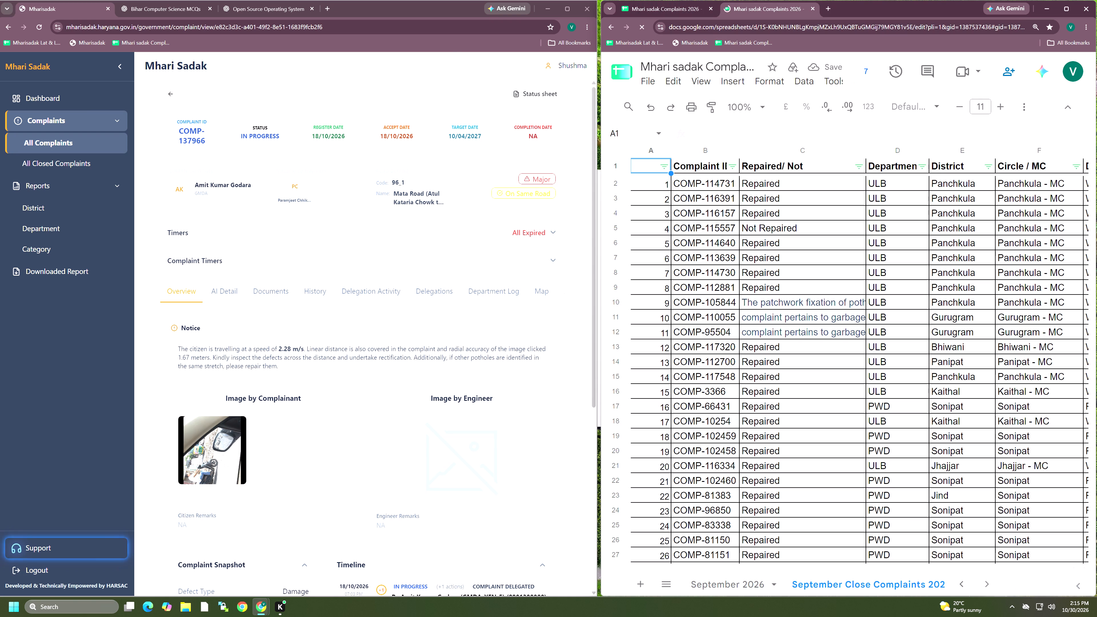
{"action": "left_click", "coordinate": [984, 586]}
{"action": "left_click", "coordinate": [984, 586]}
{"action": "left_click", "coordinate": [919, 586]}
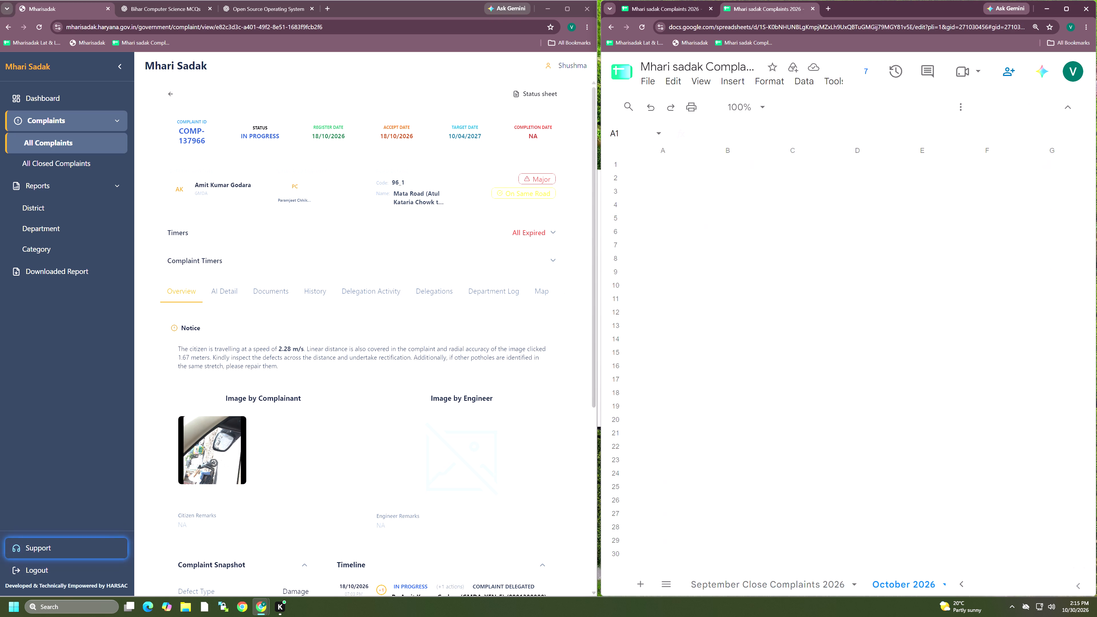
{"action": "scroll", "coordinate": [742, 267], "scroll_direction": "up", "scroll_amount": 2}
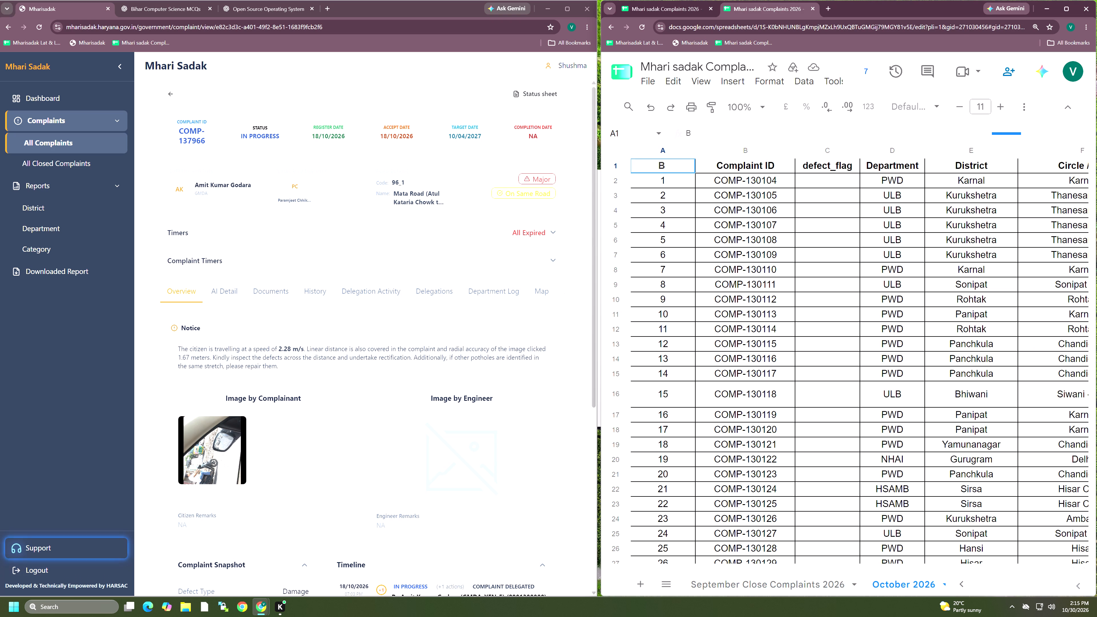
{"action": "left_click", "coordinate": [984, 587]}
{"action": "left_click", "coordinate": [987, 585]}
{"action": "left_click", "coordinate": [963, 584]}
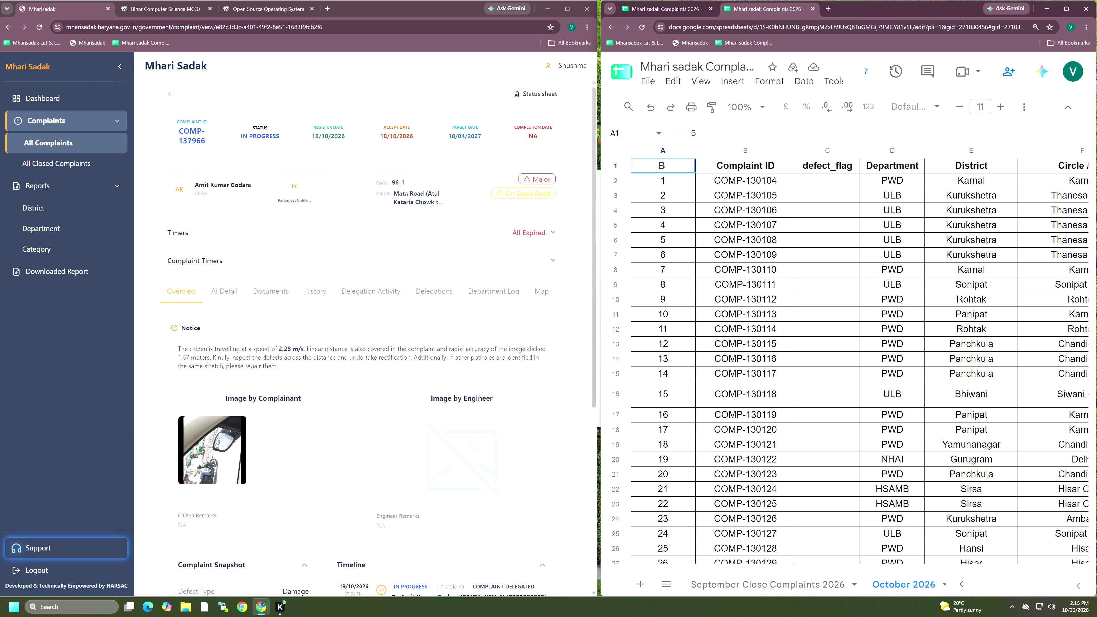
{"action": "left_click", "coordinate": [804, 581]}
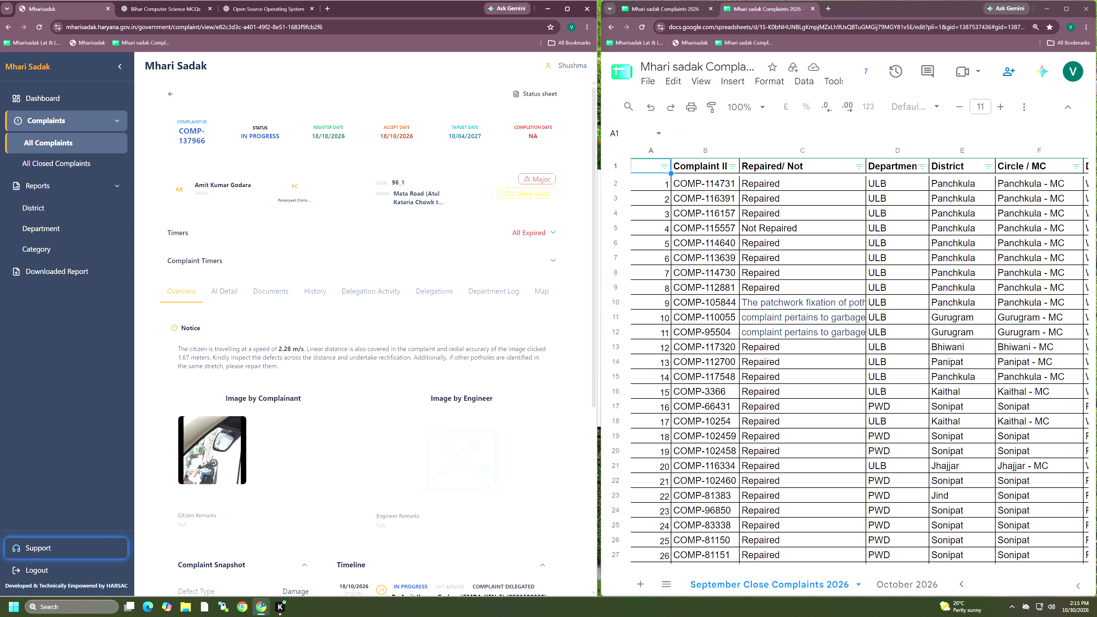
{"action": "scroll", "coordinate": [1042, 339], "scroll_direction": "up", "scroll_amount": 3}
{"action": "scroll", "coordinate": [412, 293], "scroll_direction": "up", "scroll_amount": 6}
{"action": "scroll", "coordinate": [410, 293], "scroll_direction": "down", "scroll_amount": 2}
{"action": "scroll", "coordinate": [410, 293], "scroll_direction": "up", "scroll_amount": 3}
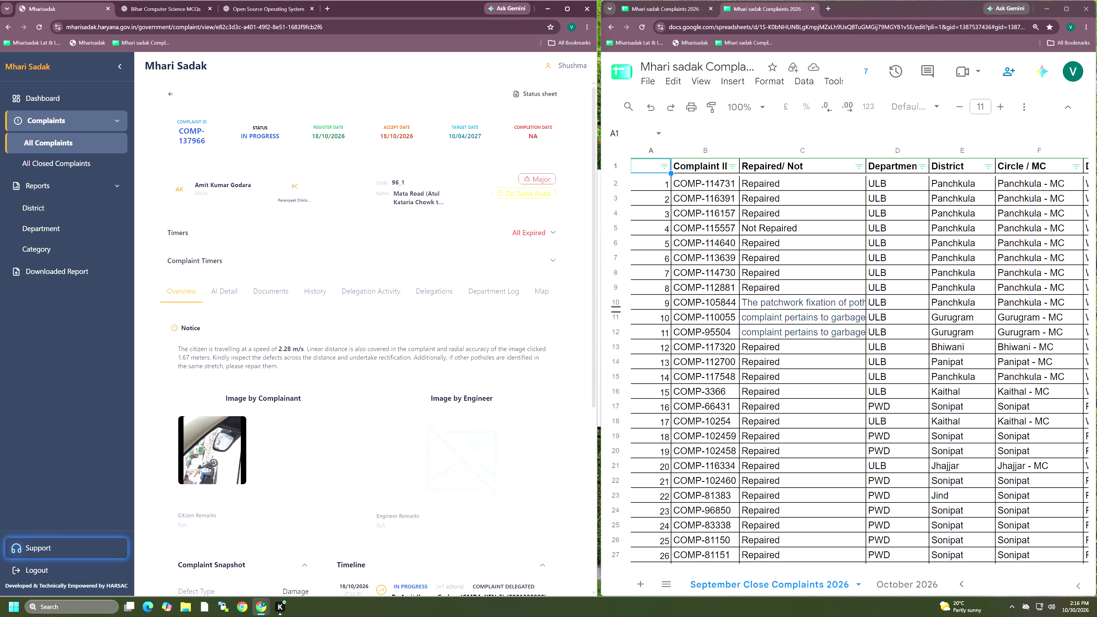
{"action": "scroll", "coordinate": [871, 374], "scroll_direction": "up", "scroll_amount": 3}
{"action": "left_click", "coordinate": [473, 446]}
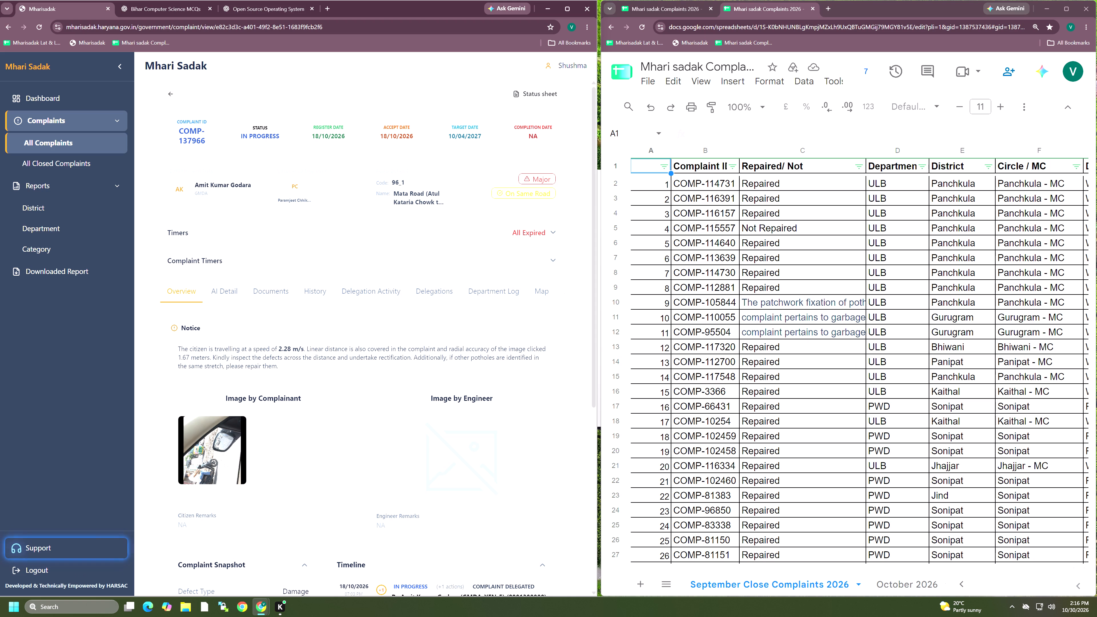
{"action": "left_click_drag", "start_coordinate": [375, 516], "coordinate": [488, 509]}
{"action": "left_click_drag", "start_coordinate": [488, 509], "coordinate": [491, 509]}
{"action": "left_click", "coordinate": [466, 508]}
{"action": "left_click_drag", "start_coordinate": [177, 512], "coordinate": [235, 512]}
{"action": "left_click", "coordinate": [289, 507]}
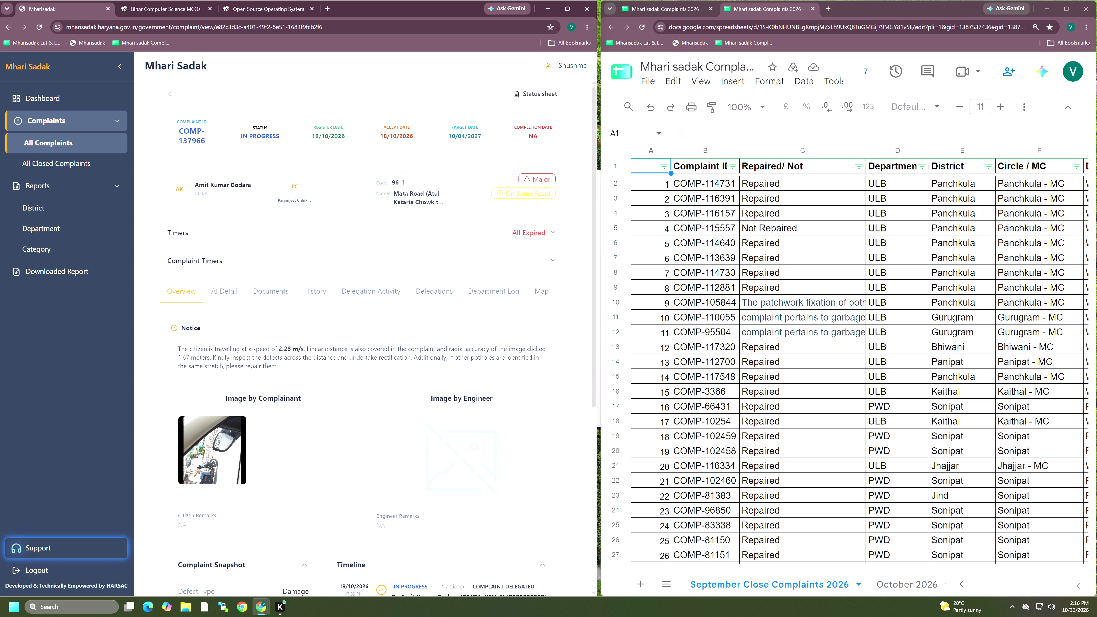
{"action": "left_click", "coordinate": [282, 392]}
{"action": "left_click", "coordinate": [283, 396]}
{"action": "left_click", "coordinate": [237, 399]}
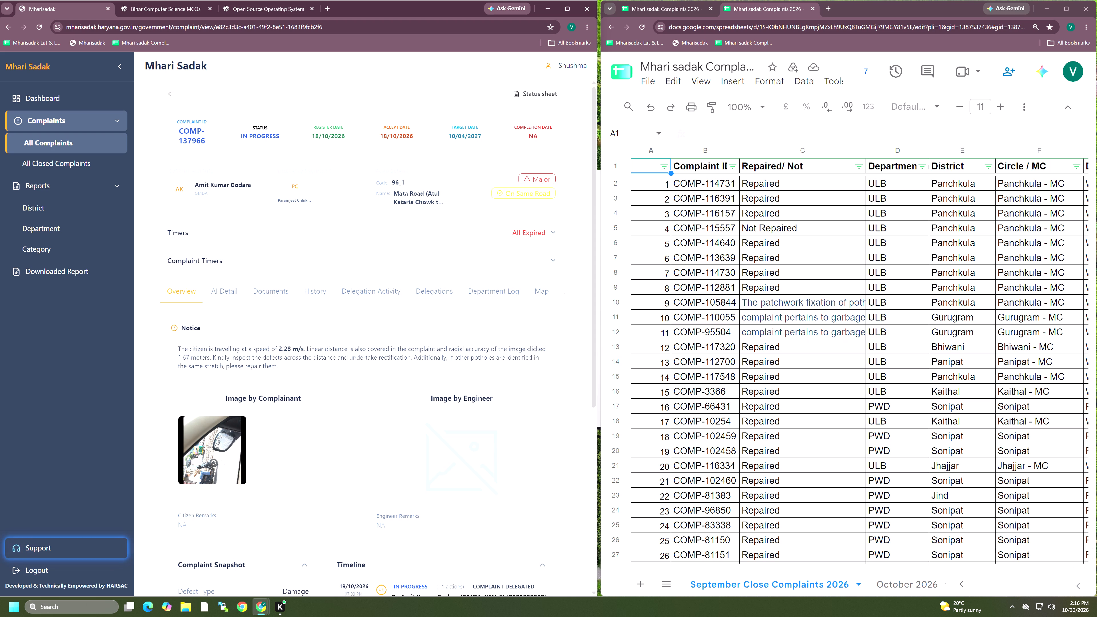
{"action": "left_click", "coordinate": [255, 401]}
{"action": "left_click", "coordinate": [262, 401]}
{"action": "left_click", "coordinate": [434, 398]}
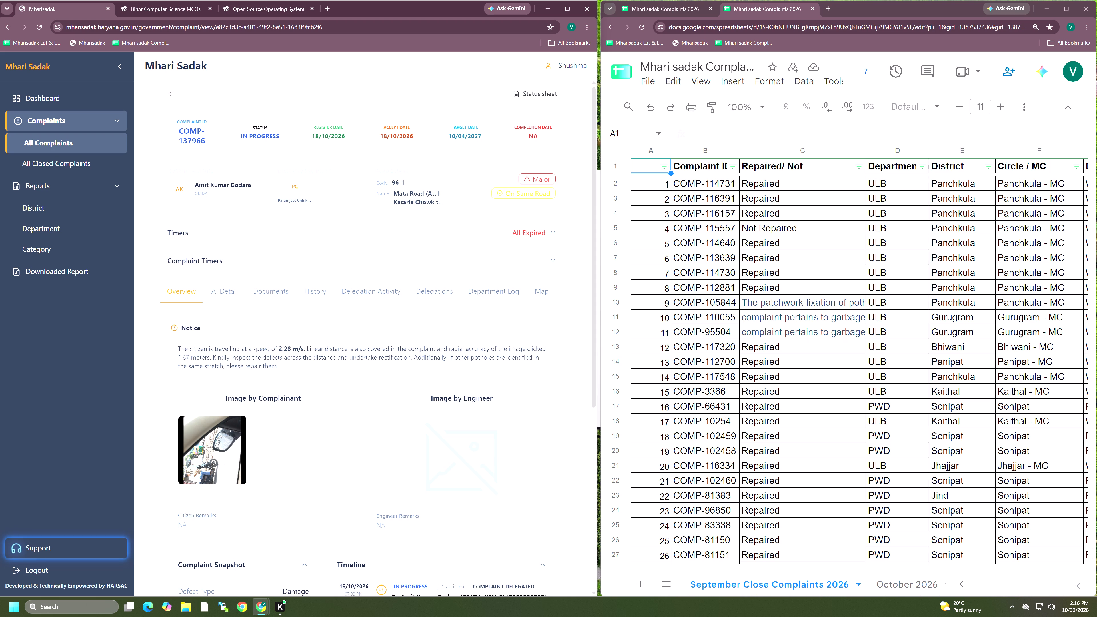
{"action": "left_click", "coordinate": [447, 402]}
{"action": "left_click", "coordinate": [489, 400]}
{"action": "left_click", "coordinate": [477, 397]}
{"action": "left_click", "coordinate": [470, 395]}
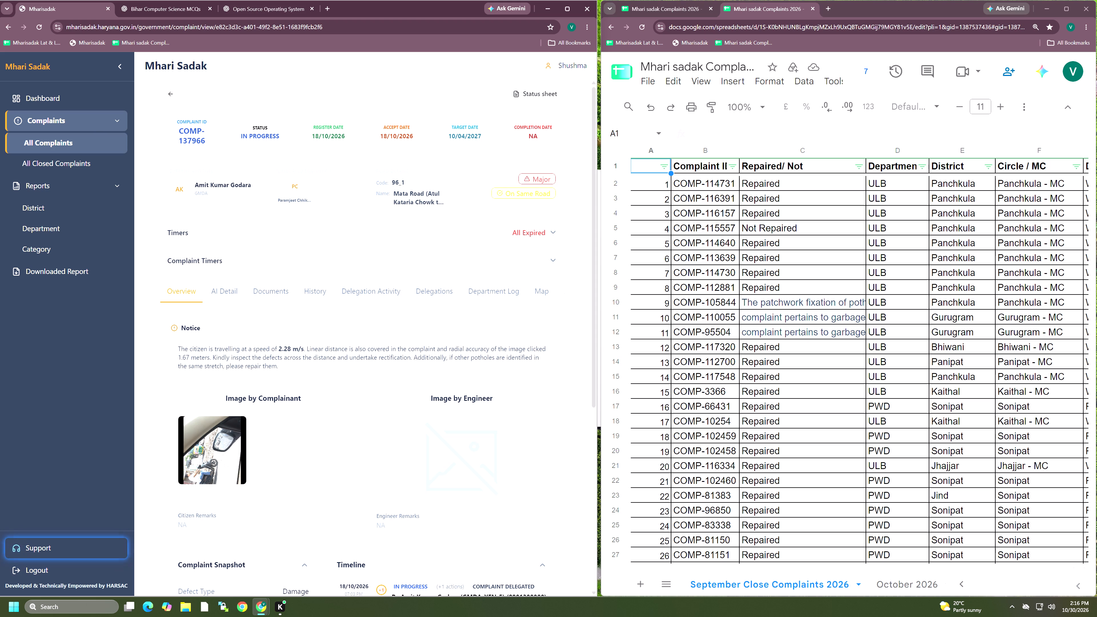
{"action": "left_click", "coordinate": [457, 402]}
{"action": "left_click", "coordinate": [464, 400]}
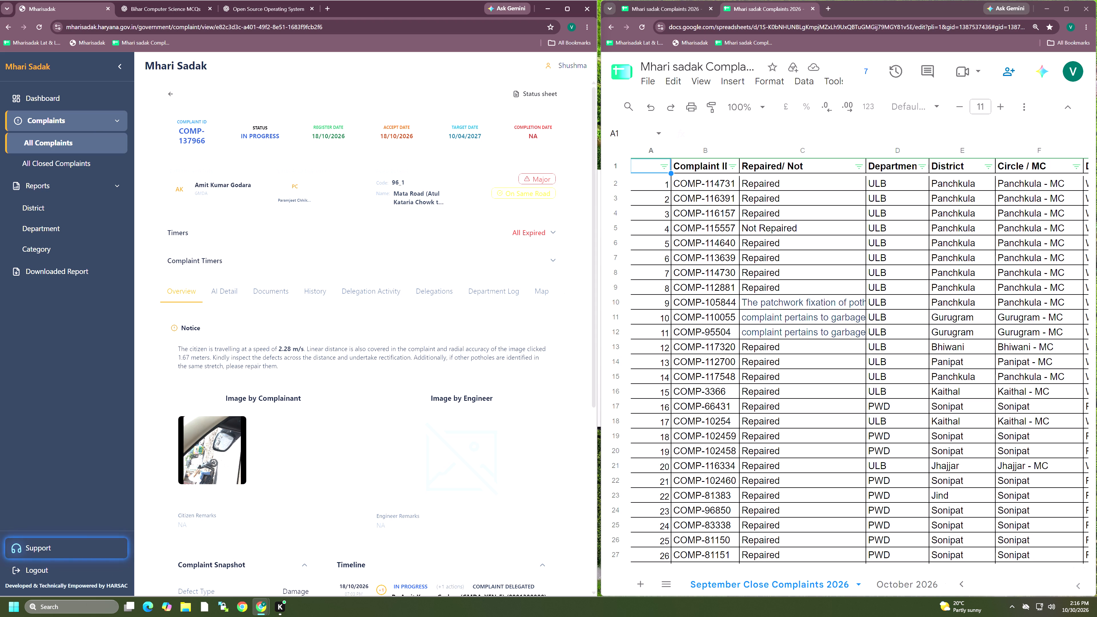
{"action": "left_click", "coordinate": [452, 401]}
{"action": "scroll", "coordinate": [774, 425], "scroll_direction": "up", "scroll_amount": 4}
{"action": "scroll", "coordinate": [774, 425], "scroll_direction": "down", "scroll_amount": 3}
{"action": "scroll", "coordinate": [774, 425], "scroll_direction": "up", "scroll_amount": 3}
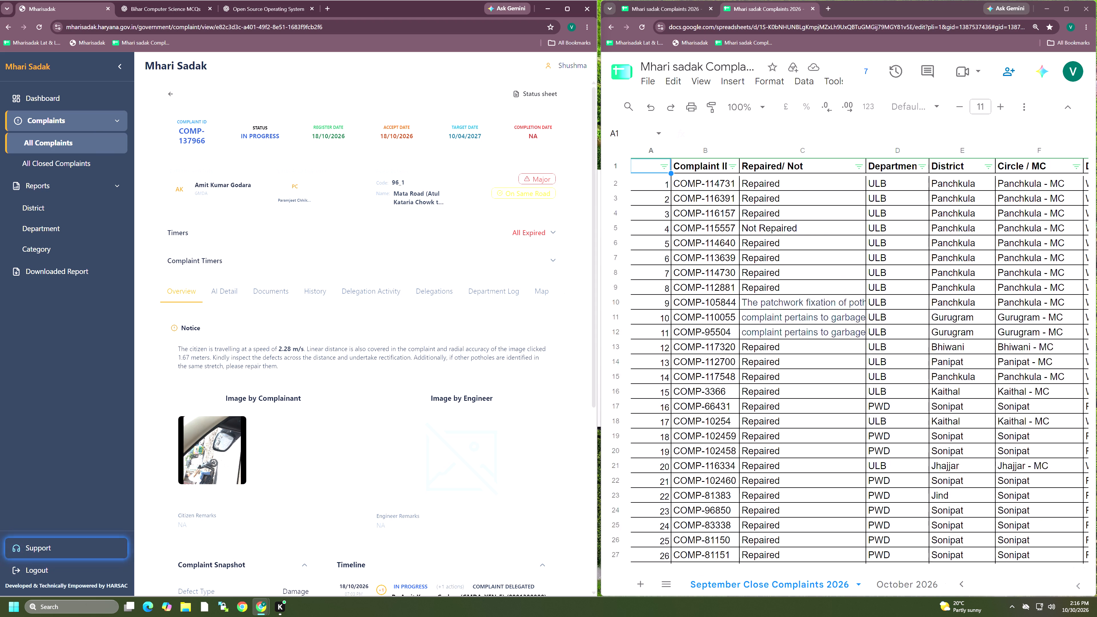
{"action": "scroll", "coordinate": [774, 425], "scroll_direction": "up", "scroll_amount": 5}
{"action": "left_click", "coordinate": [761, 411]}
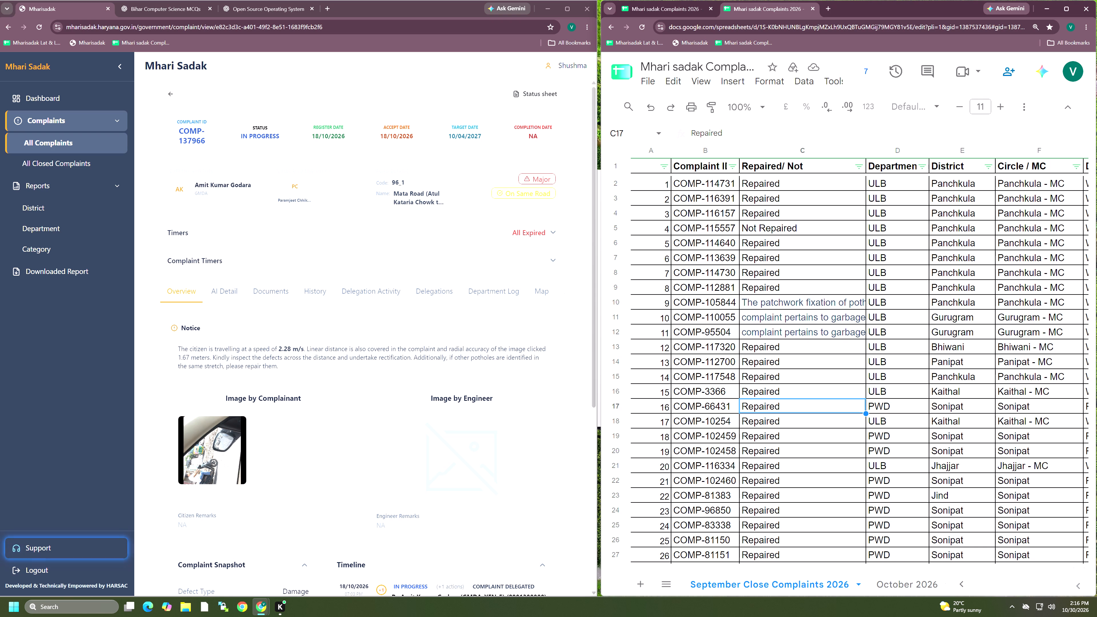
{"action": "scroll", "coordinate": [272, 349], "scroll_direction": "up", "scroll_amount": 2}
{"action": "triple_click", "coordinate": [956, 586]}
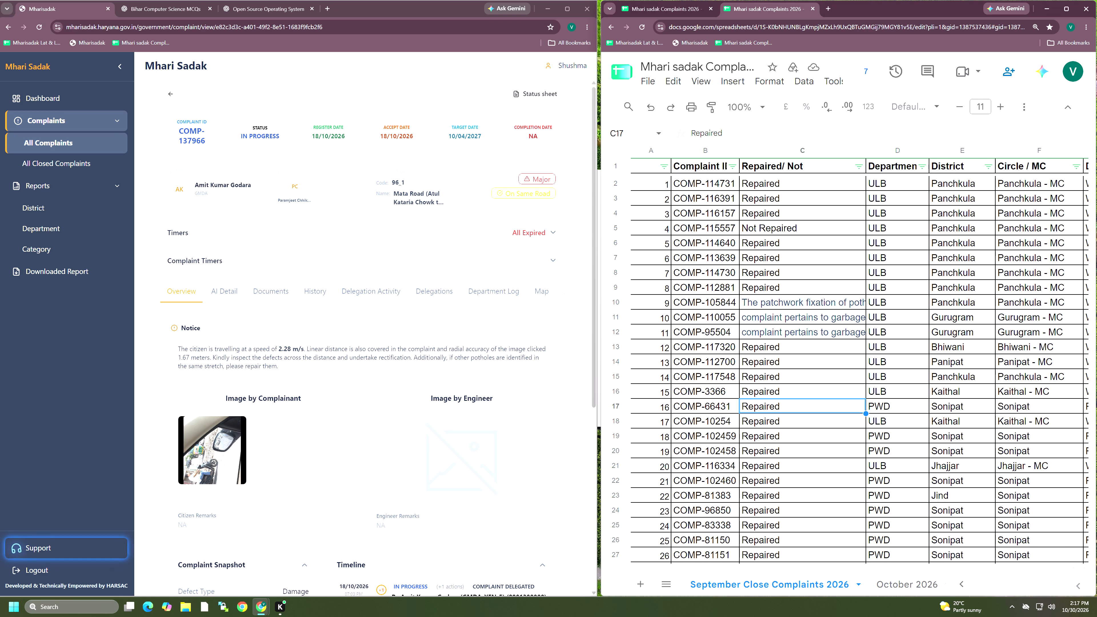
Examine the September Close Complaints 2026 sheet in the first spreadsheet copy, reading the repair remarks down to the last filled rows.
{"action": "left_click", "coordinate": [644, 11]}
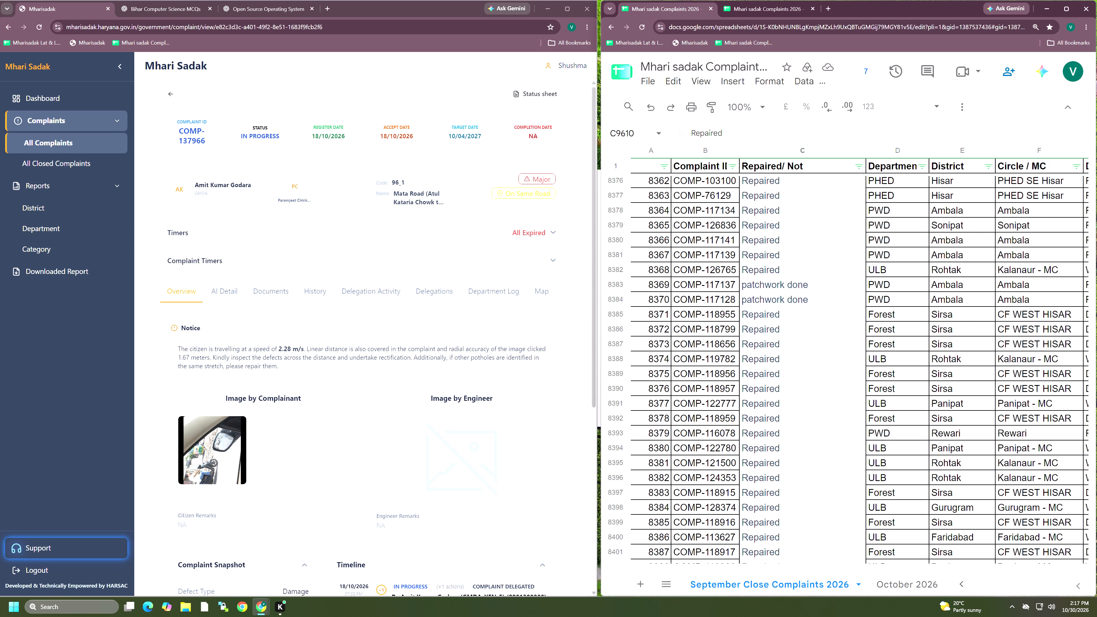
{"action": "scroll", "coordinate": [772, 477], "scroll_direction": "up", "scroll_amount": 3}
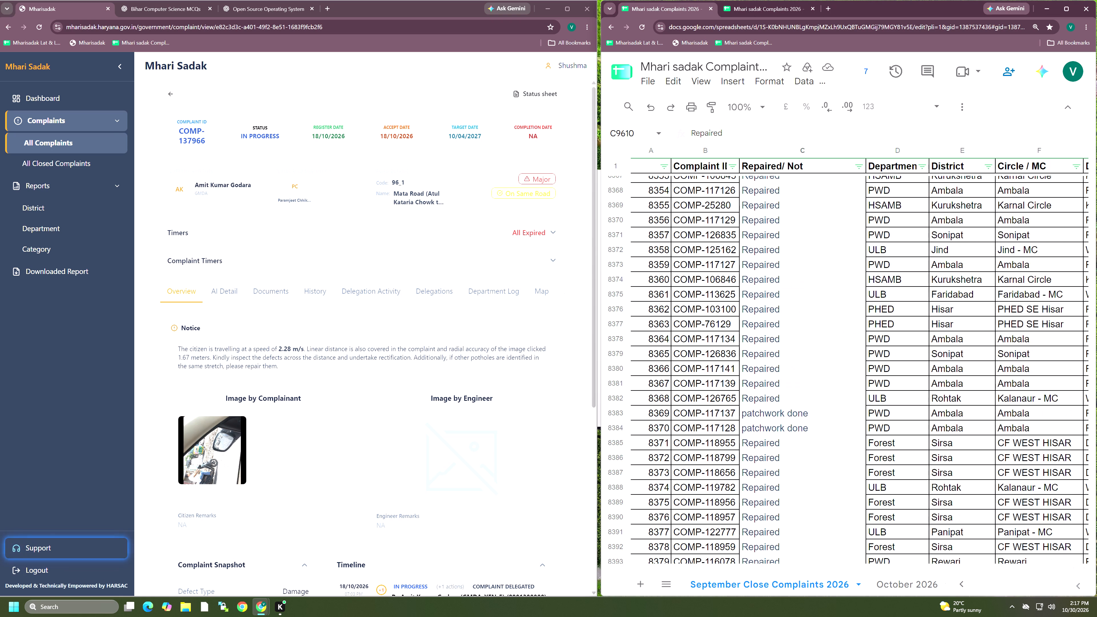
{"action": "scroll", "coordinate": [772, 477], "scroll_direction": "down", "scroll_amount": 20}
{"action": "scroll", "coordinate": [772, 477], "scroll_direction": "down", "scroll_amount": 16}
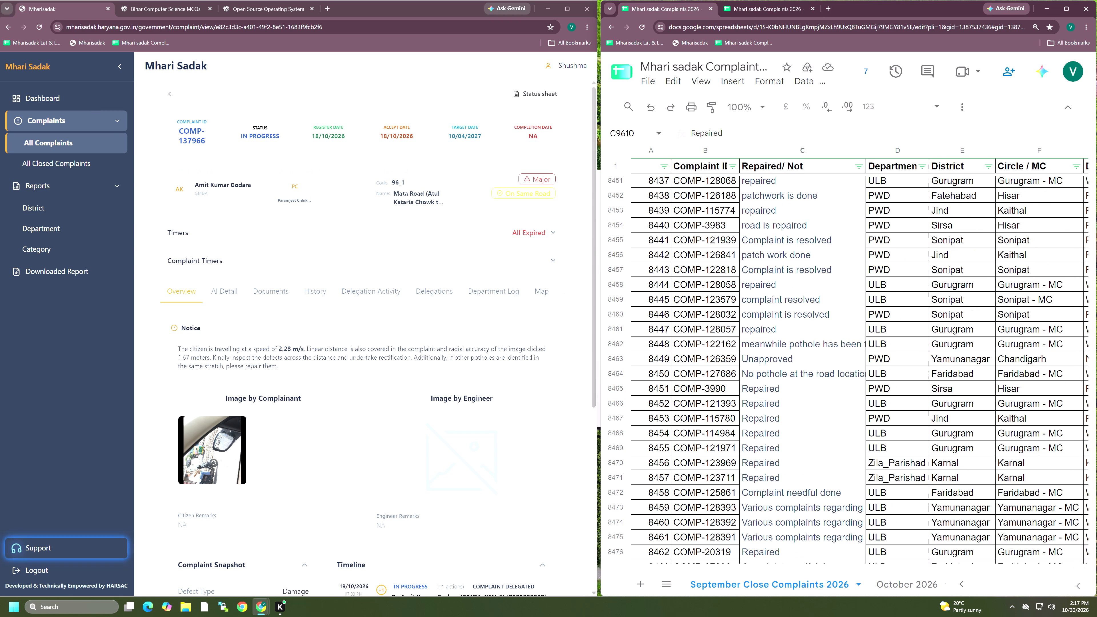
{"action": "scroll", "coordinate": [769, 476], "scroll_direction": "down", "scroll_amount": 20}
{"action": "scroll", "coordinate": [769, 476], "scroll_direction": "down", "scroll_amount": 14}
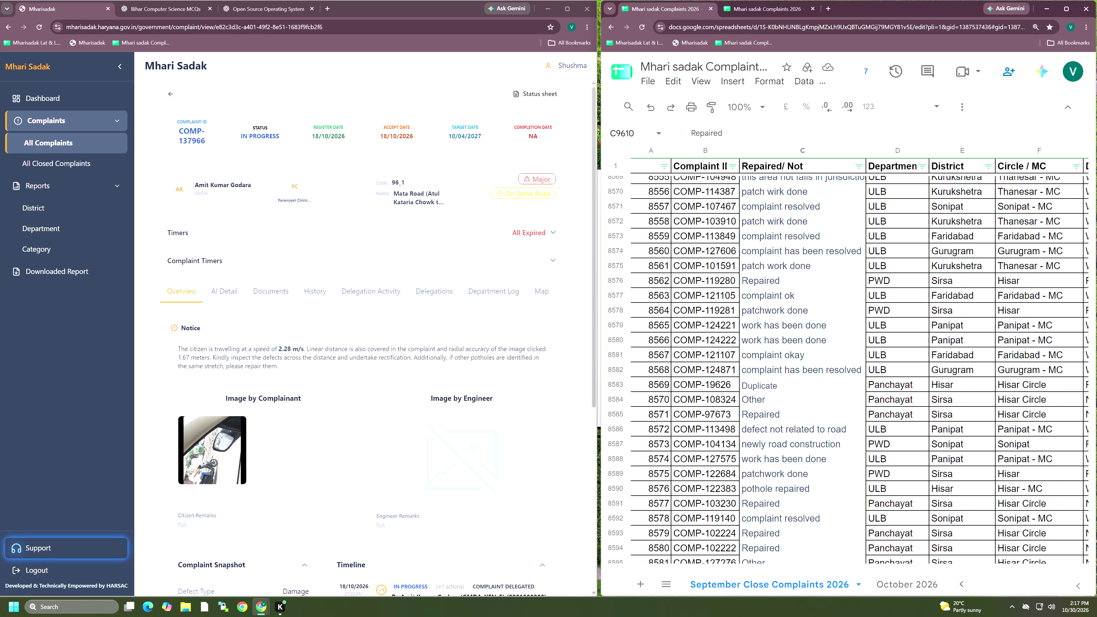
{"action": "scroll", "coordinate": [769, 476], "scroll_direction": "down", "scroll_amount": 18}
{"action": "scroll", "coordinate": [769, 476], "scroll_direction": "down", "scroll_amount": 10}
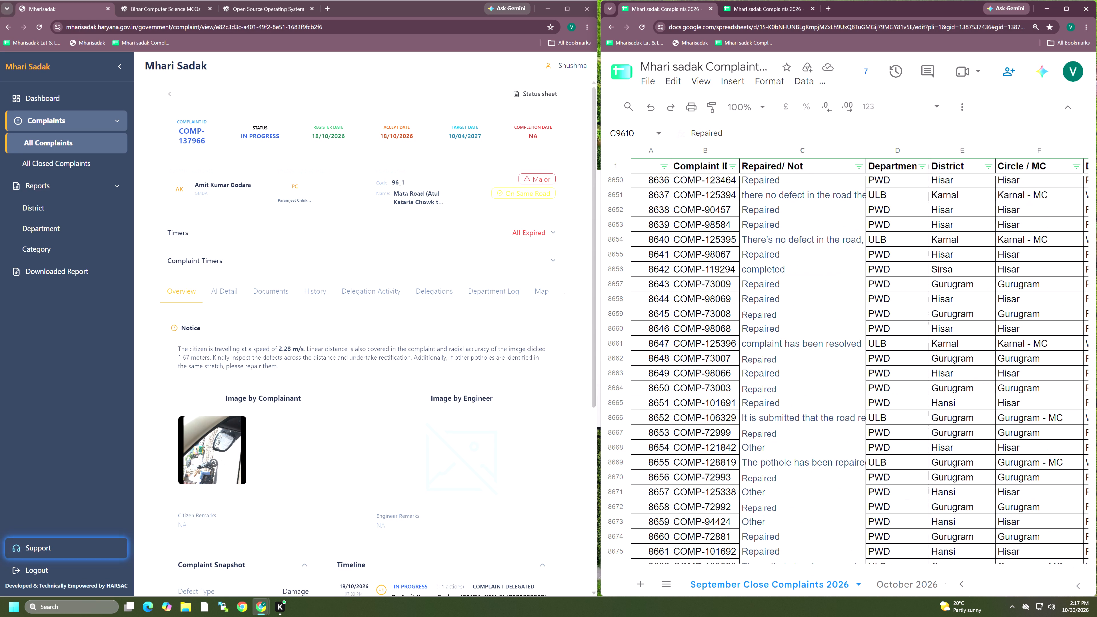
{"action": "scroll", "coordinate": [945, 397], "scroll_direction": "down", "scroll_amount": 4}
{"action": "scroll", "coordinate": [1046, 210], "scroll_direction": "down", "scroll_amount": 3}
{"action": "scroll", "coordinate": [952, 339], "scroll_direction": "down", "scroll_amount": 5}
{"action": "scroll", "coordinate": [1090, 442], "scroll_direction": "down", "scroll_amount": 2}
{"action": "scroll", "coordinate": [1061, 238], "scroll_direction": "down", "scroll_amount": 3}
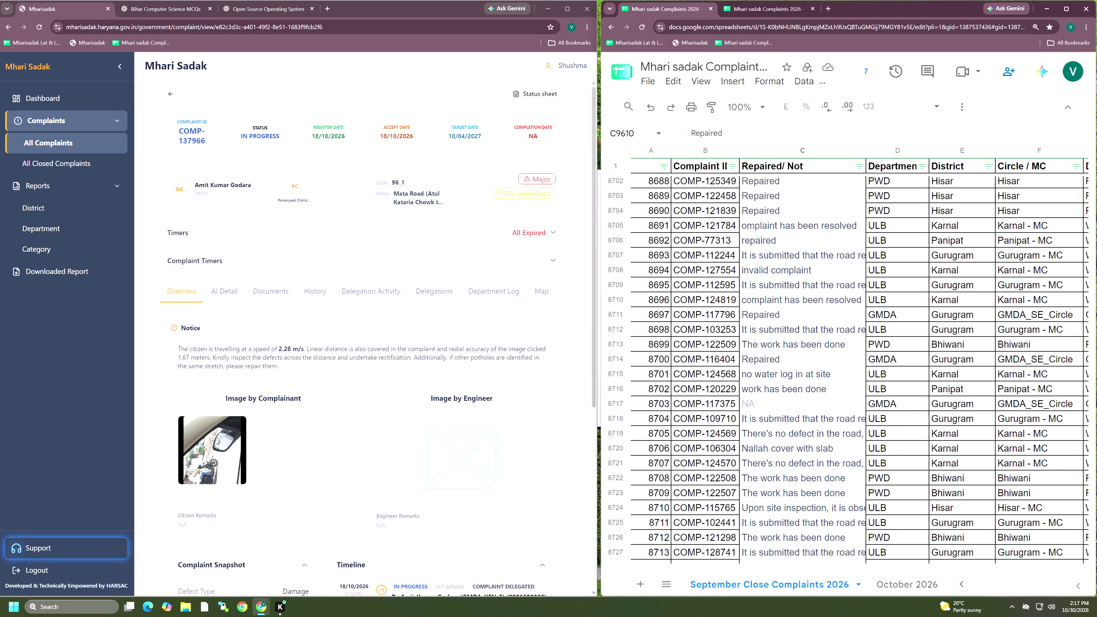
{"action": "scroll", "coordinate": [1034, 304], "scroll_direction": "down", "scroll_amount": 10}
{"action": "scroll", "coordinate": [976, 344], "scroll_direction": "down", "scroll_amount": 5}
{"action": "scroll", "coordinate": [1065, 254], "scroll_direction": "down", "scroll_amount": 4}
{"action": "scroll", "coordinate": [1020, 314], "scroll_direction": "down", "scroll_amount": 3}
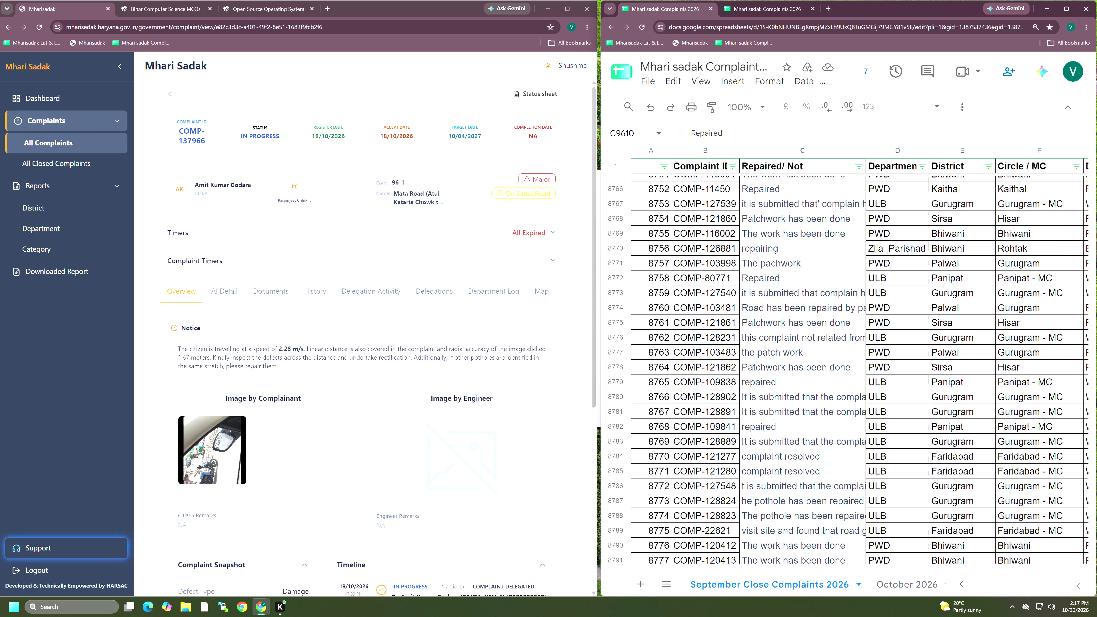
{"action": "scroll", "coordinate": [1020, 314], "scroll_direction": "down", "scroll_amount": 6}
{"action": "scroll", "coordinate": [1021, 315], "scroll_direction": "down", "scroll_amount": 19}
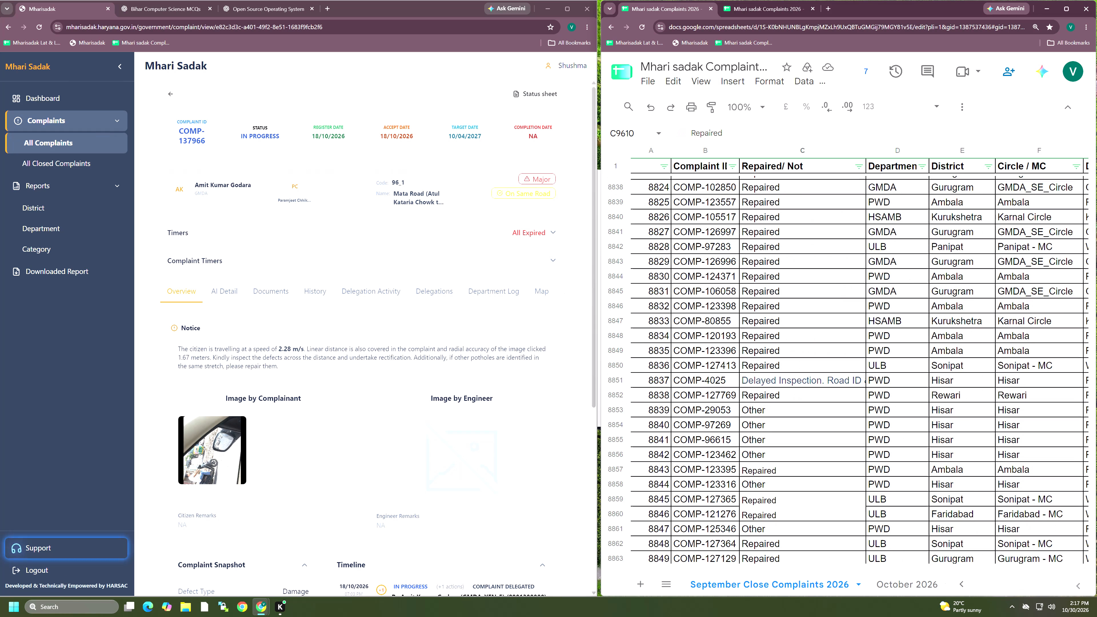
{"action": "scroll", "coordinate": [1021, 315], "scroll_direction": "down", "scroll_amount": 15}
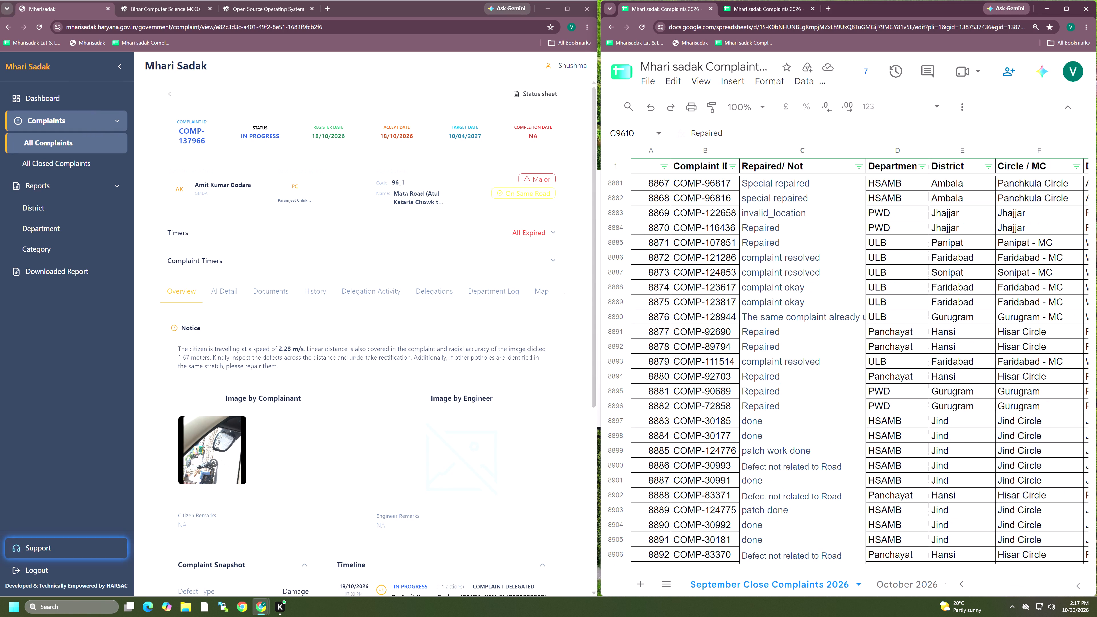
{"action": "scroll", "coordinate": [1019, 314], "scroll_direction": "down", "scroll_amount": 11}
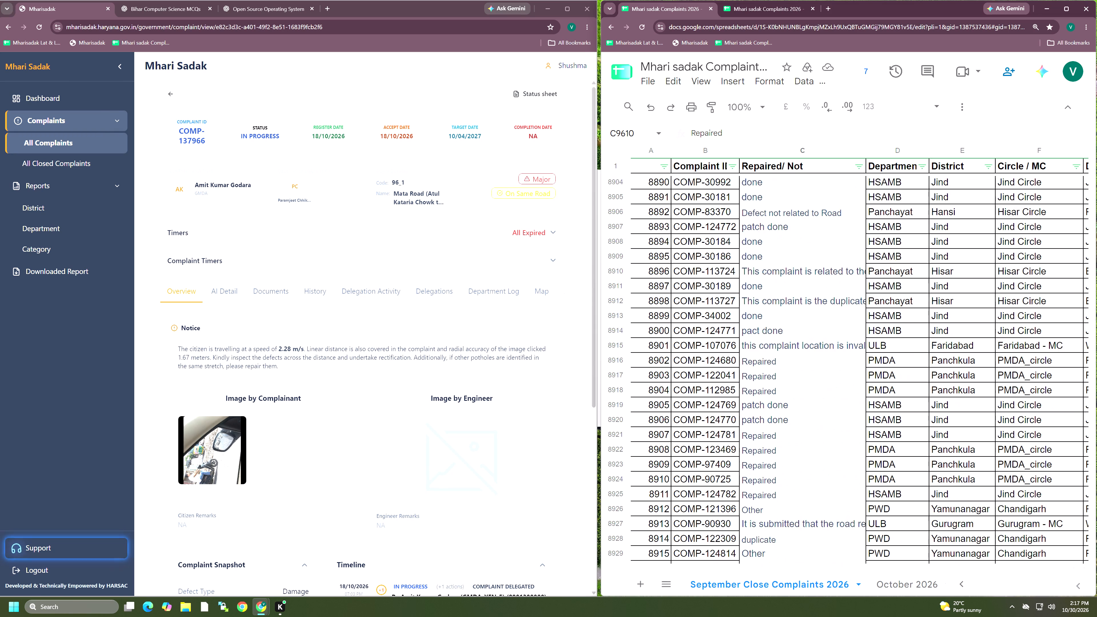
{"action": "scroll", "coordinate": [1019, 314], "scroll_direction": "down", "scroll_amount": 20}
{"action": "scroll", "coordinate": [1019, 314], "scroll_direction": "down", "scroll_amount": 20}
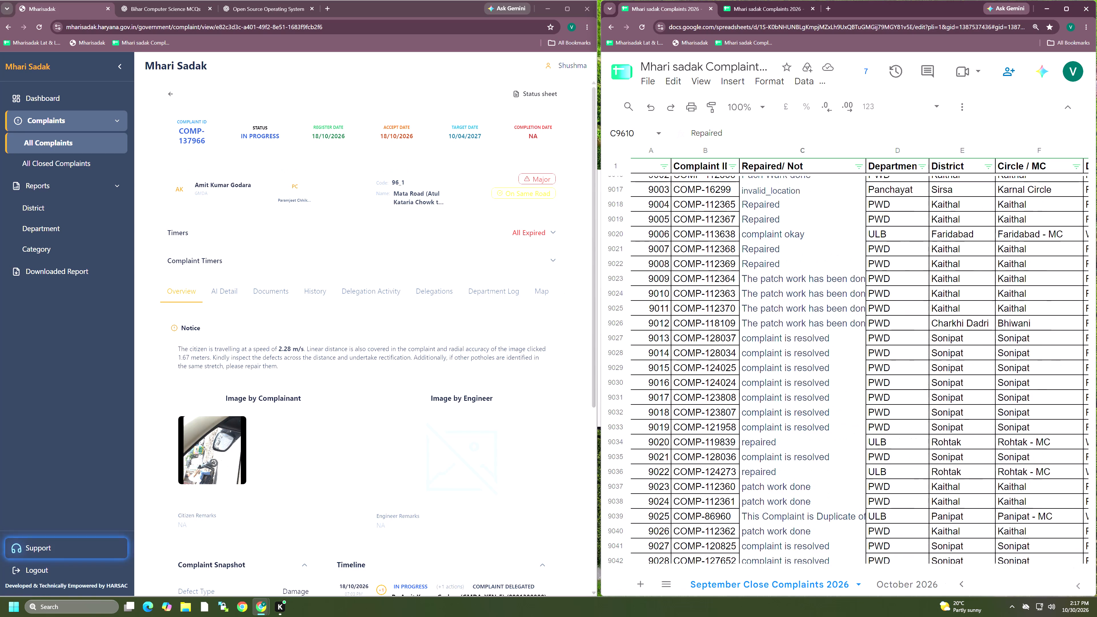
{"action": "scroll", "coordinate": [1019, 314], "scroll_direction": "down", "scroll_amount": 20}
{"action": "scroll", "coordinate": [1019, 314], "scroll_direction": "down", "scroll_amount": 8}
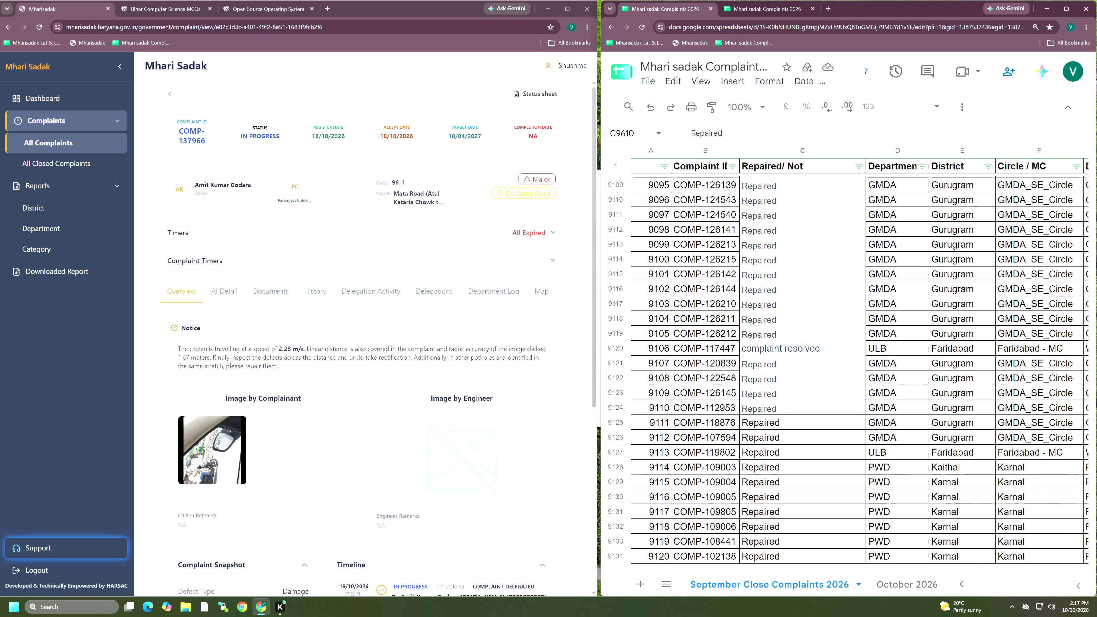
{"action": "scroll", "coordinate": [1019, 314], "scroll_direction": "down", "scroll_amount": 18}
{"action": "scroll", "coordinate": [1019, 314], "scroll_direction": "down", "scroll_amount": 9}
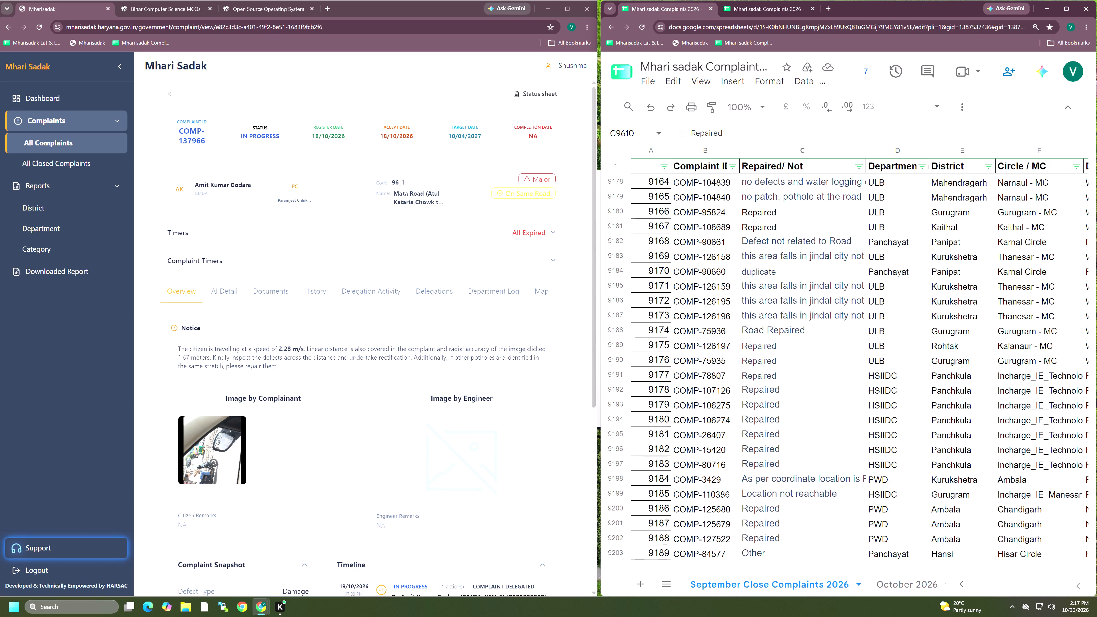
{"action": "scroll", "coordinate": [1019, 314], "scroll_direction": "down", "scroll_amount": 11}
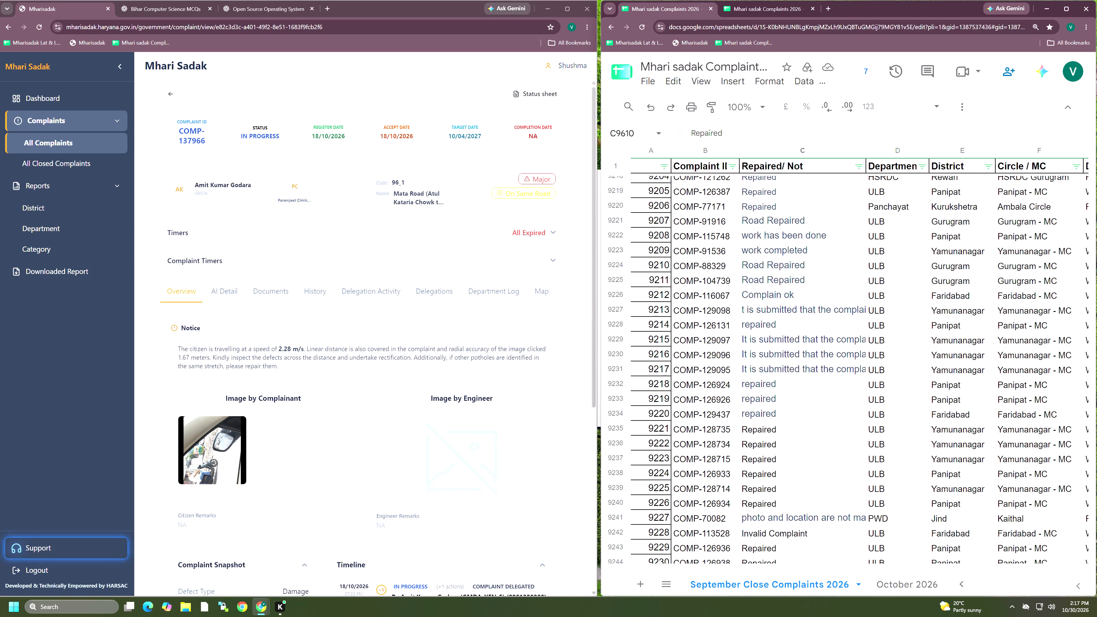
{"action": "scroll", "coordinate": [1019, 314], "scroll_direction": "down", "scroll_amount": 13}
{"action": "scroll", "coordinate": [1019, 314], "scroll_direction": "down", "scroll_amount": 13}
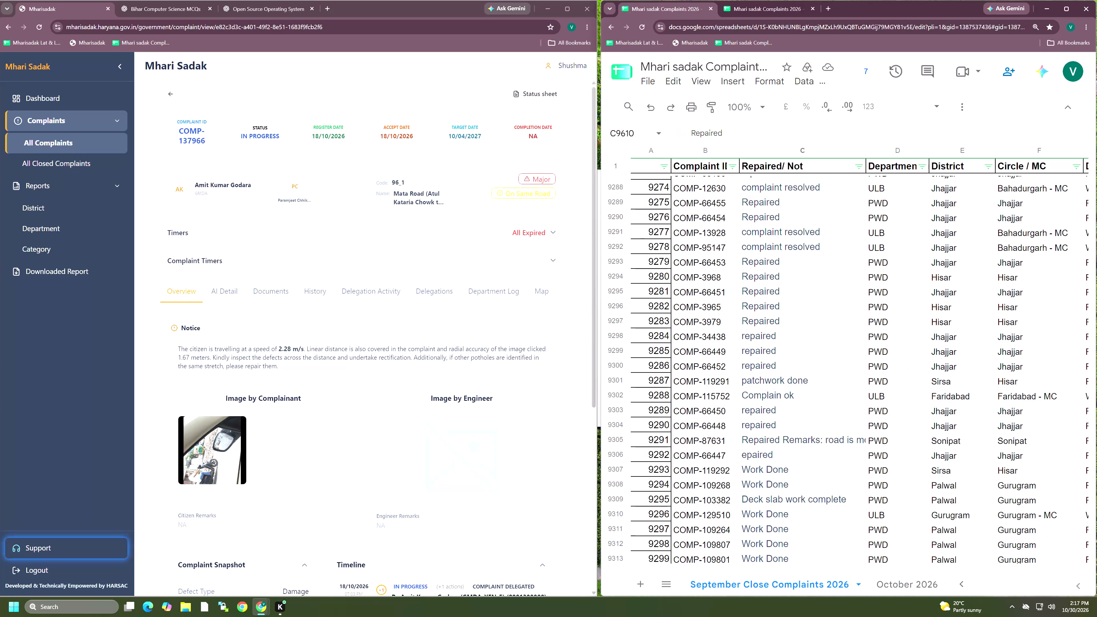
{"action": "scroll", "coordinate": [1019, 314], "scroll_direction": "down", "scroll_amount": 15}
{"action": "scroll", "coordinate": [1019, 314], "scroll_direction": "down", "scroll_amount": 18}
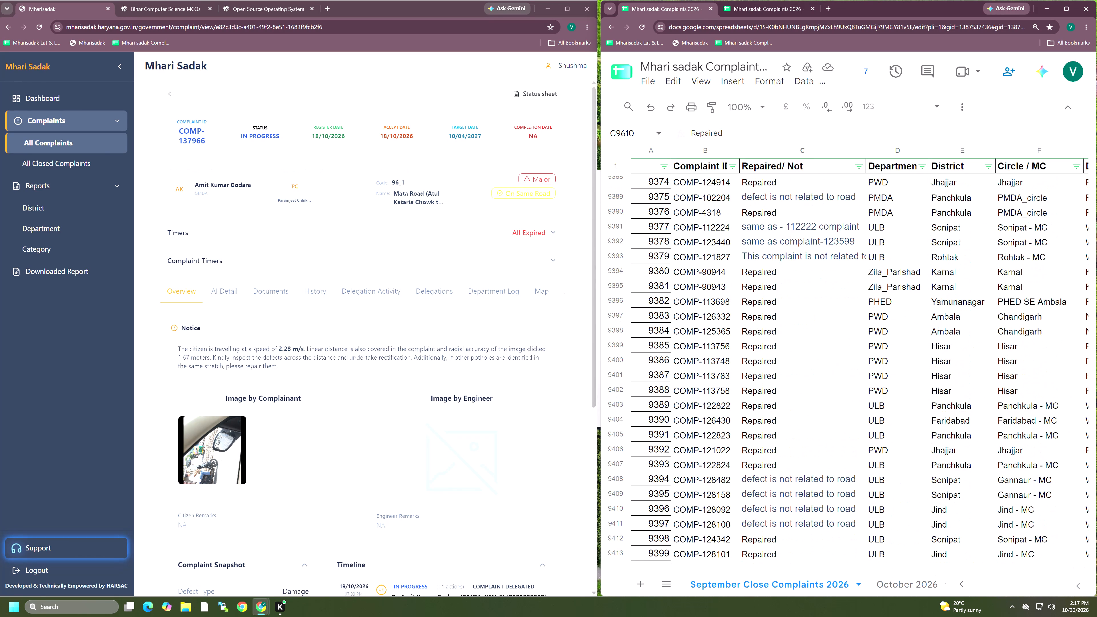
{"action": "scroll", "coordinate": [1019, 314], "scroll_direction": "down", "scroll_amount": 19}
{"action": "scroll", "coordinate": [1019, 314], "scroll_direction": "down", "scroll_amount": 7}
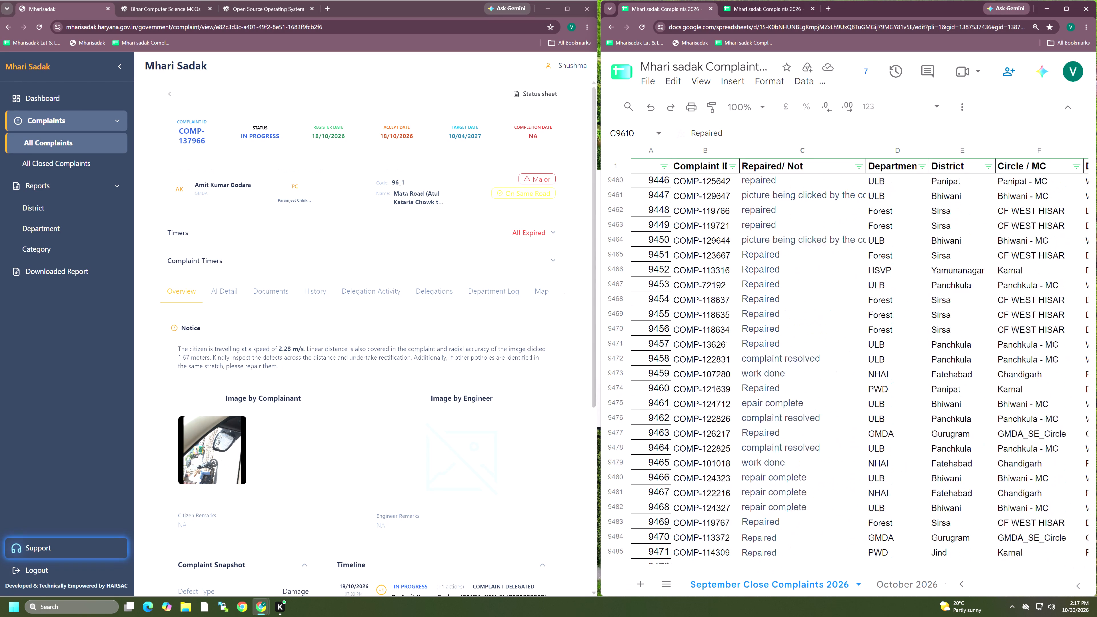
{"action": "scroll", "coordinate": [1019, 314], "scroll_direction": "down", "scroll_amount": 18}
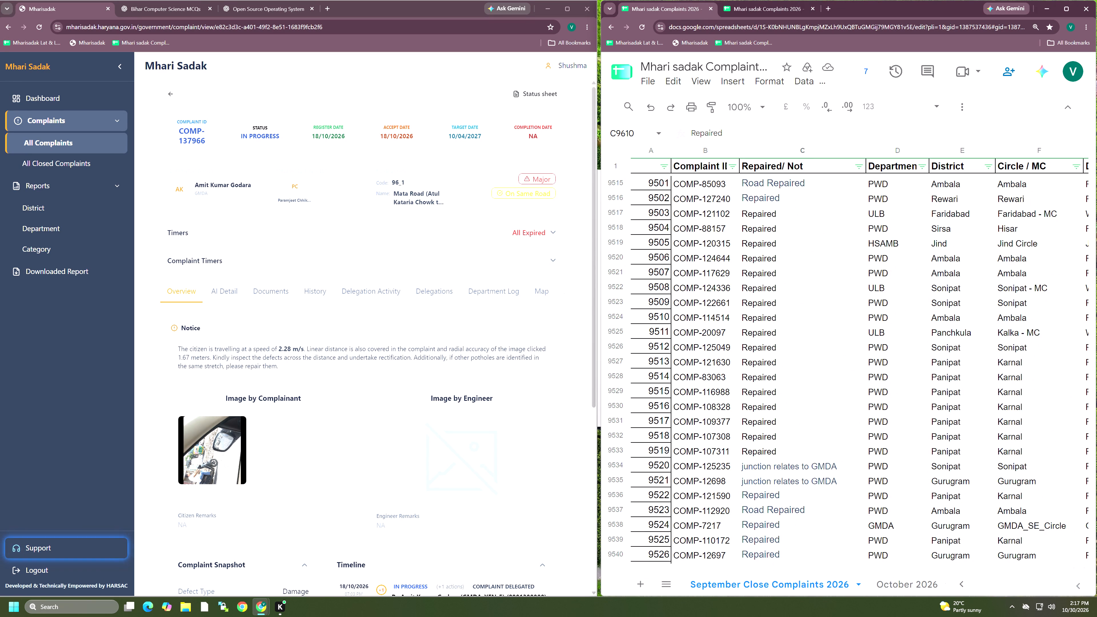
{"action": "scroll", "coordinate": [1019, 314], "scroll_direction": "down", "scroll_amount": 6}
{"action": "scroll", "coordinate": [1019, 314], "scroll_direction": "down", "scroll_amount": 17}
{"action": "scroll", "coordinate": [1019, 314], "scroll_direction": "down", "scroll_amount": 6}
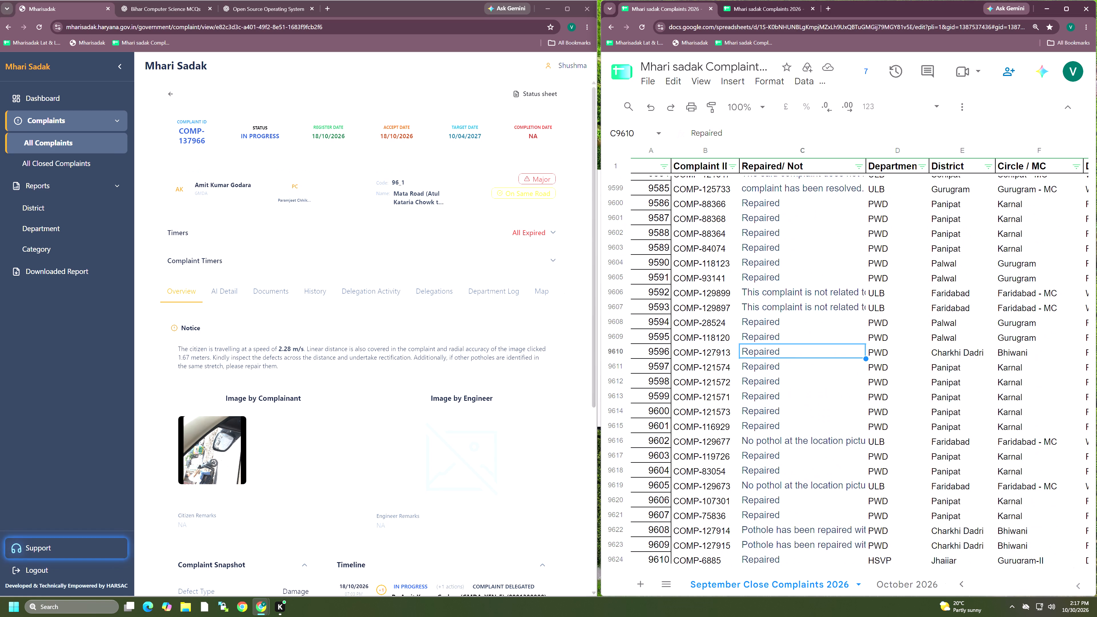
{"action": "scroll", "coordinate": [1019, 314], "scroll_direction": "down", "scroll_amount": 20}
{"action": "scroll", "coordinate": [1019, 314], "scroll_direction": "down", "scroll_amount": 12}
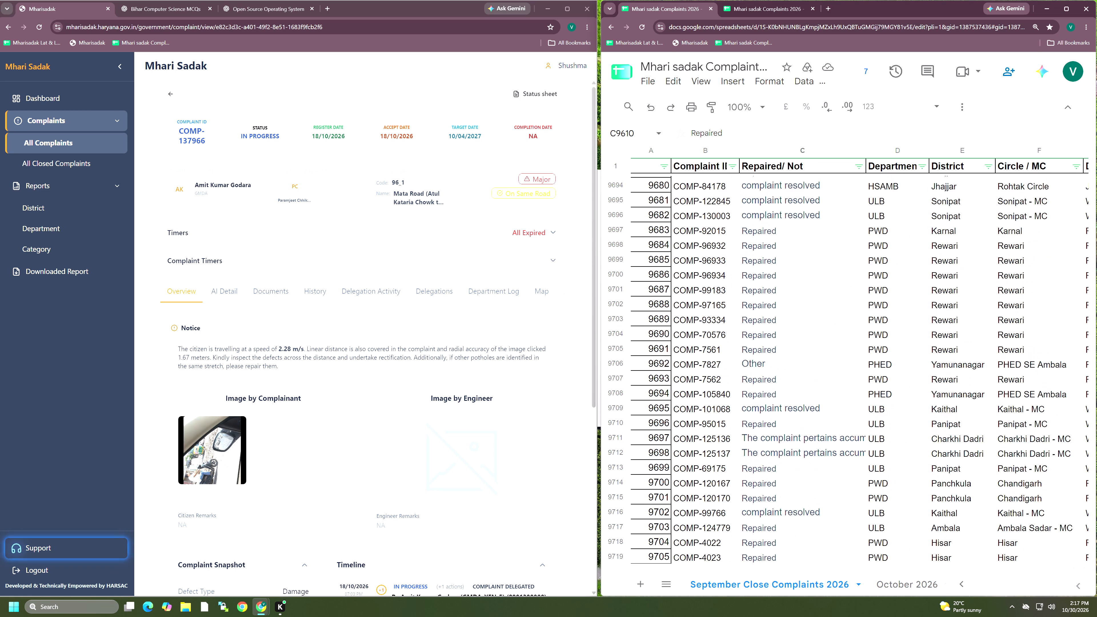
{"action": "scroll", "coordinate": [1019, 314], "scroll_direction": "down", "scroll_amount": 20}
{"action": "scroll", "coordinate": [1019, 314], "scroll_direction": "down", "scroll_amount": 18}
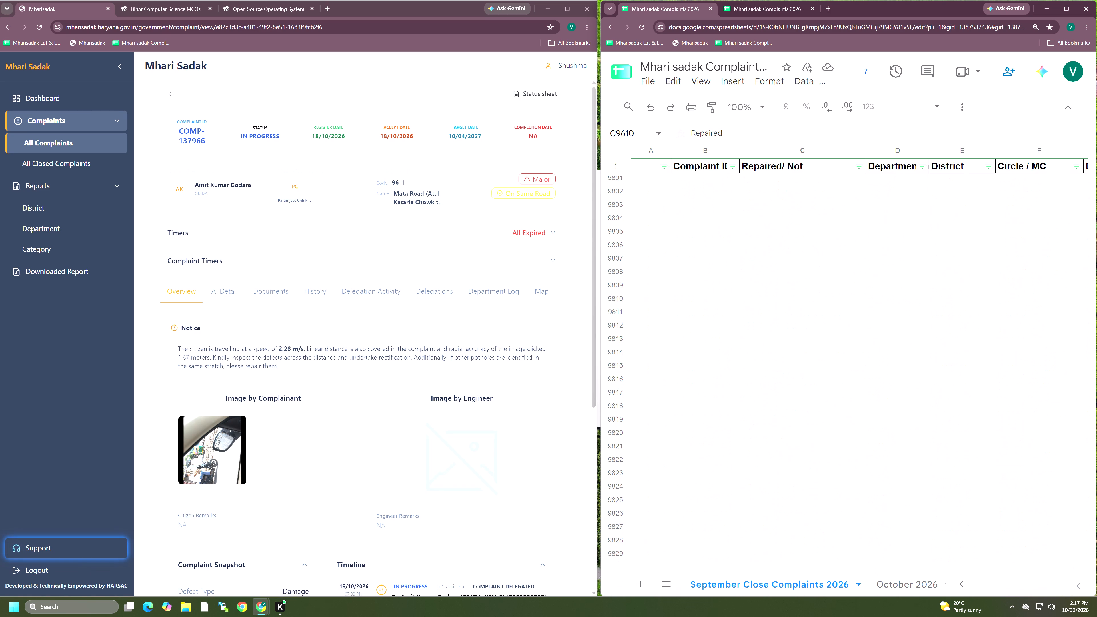
{"action": "scroll", "coordinate": [1019, 314], "scroll_direction": "up", "scroll_amount": 6}
{"action": "scroll", "coordinate": [1050, 380], "scroll_direction": "up", "scroll_amount": 6}
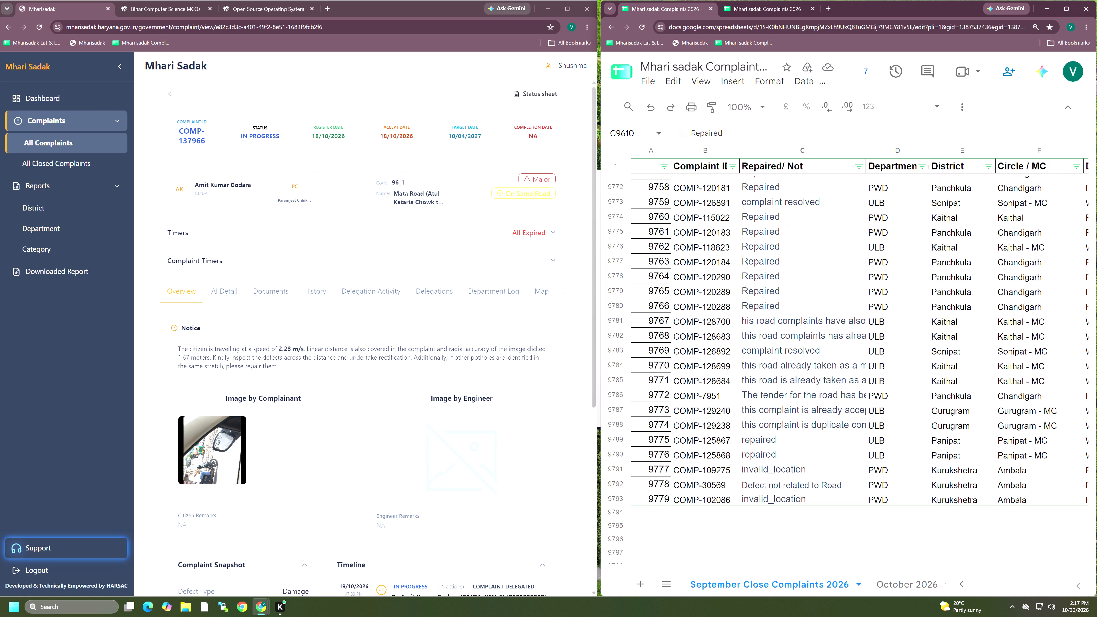
{"action": "scroll", "coordinate": [1050, 380], "scroll_direction": "up", "scroll_amount": 17}
{"action": "scroll", "coordinate": [1050, 379], "scroll_direction": "up", "scroll_amount": 9}
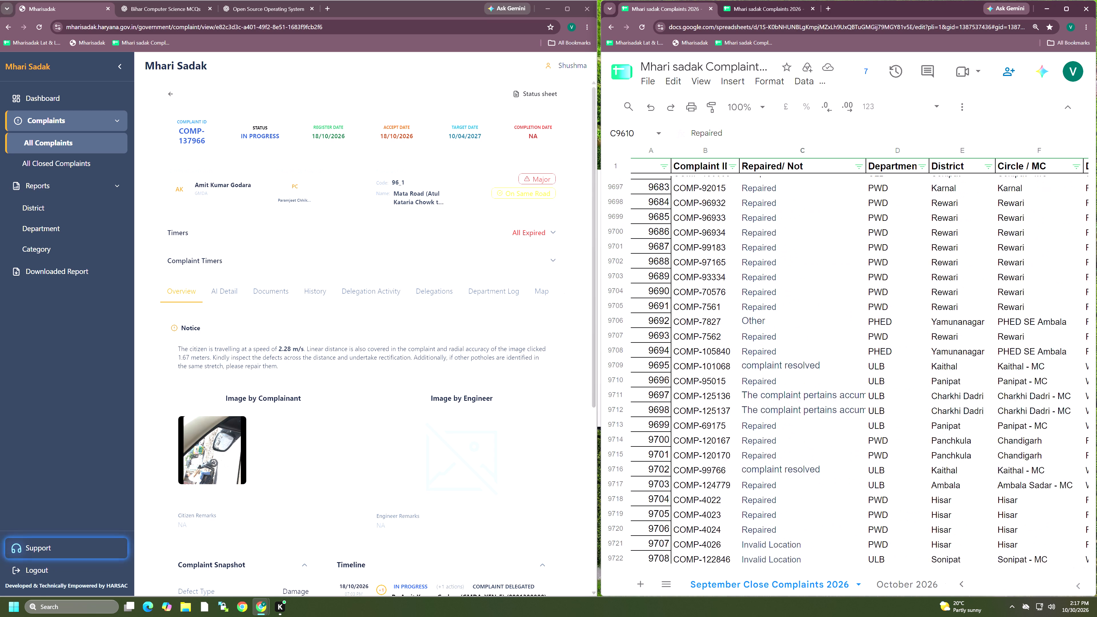
{"action": "scroll", "coordinate": [1054, 380], "scroll_direction": "up", "scroll_amount": 2}
{"action": "left_click", "coordinate": [1040, 283]}
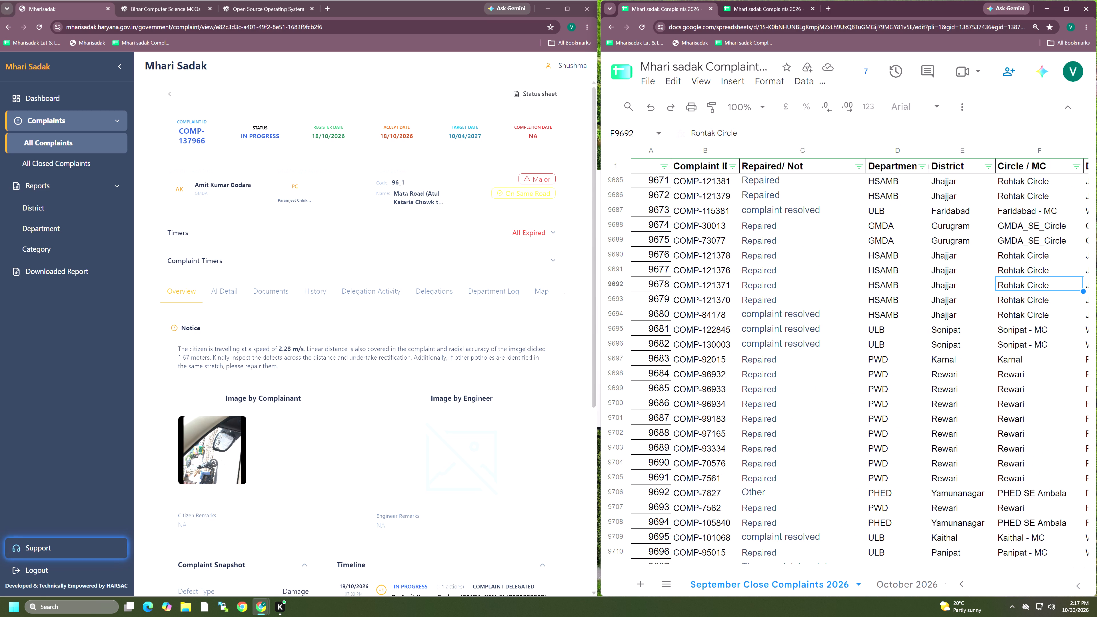
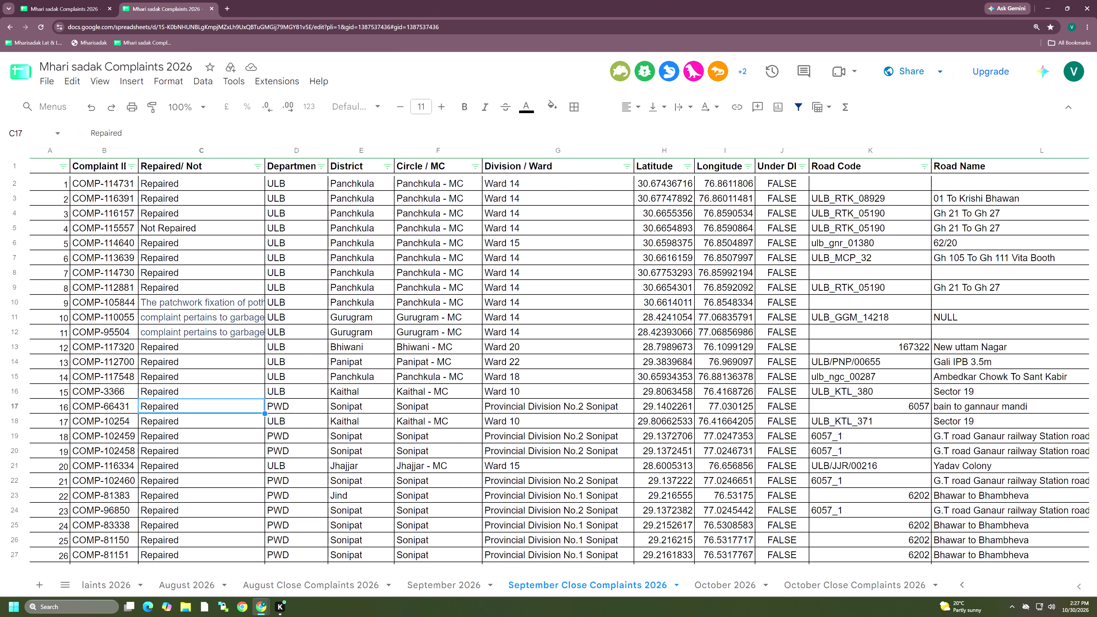
{"action": "left_click", "coordinate": [735, 584]}
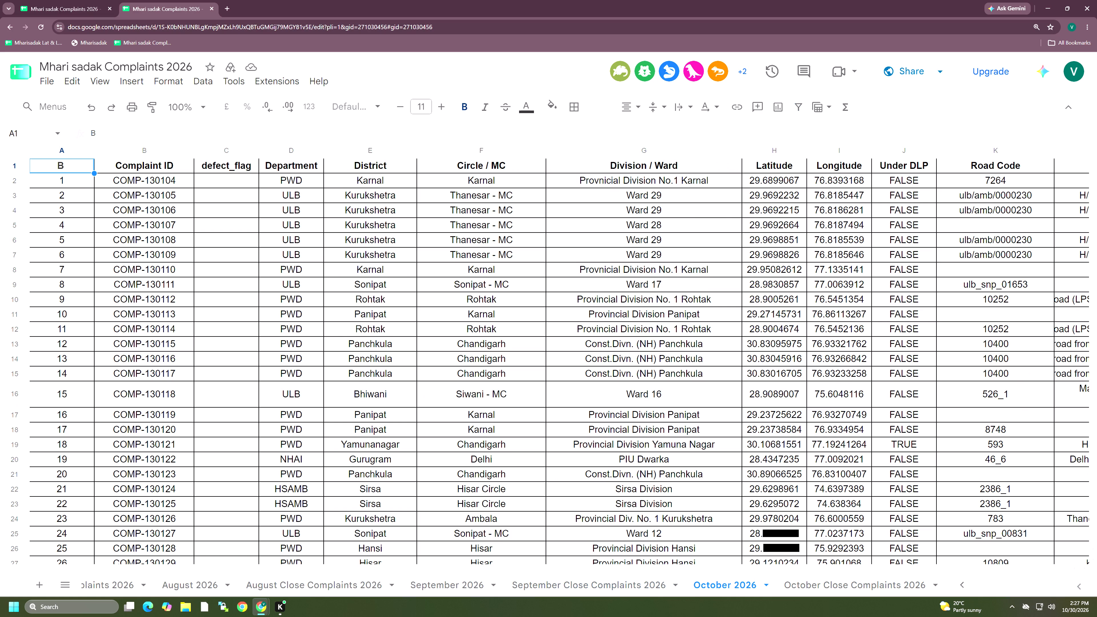
Examine the October 2026 complaint rows across the closed date, status, aerial distance, photo coordinate, remark, road and engineer columns.
{"action": "left_click_drag", "start_coordinate": [262, 568], "coordinate": [974, 566]}
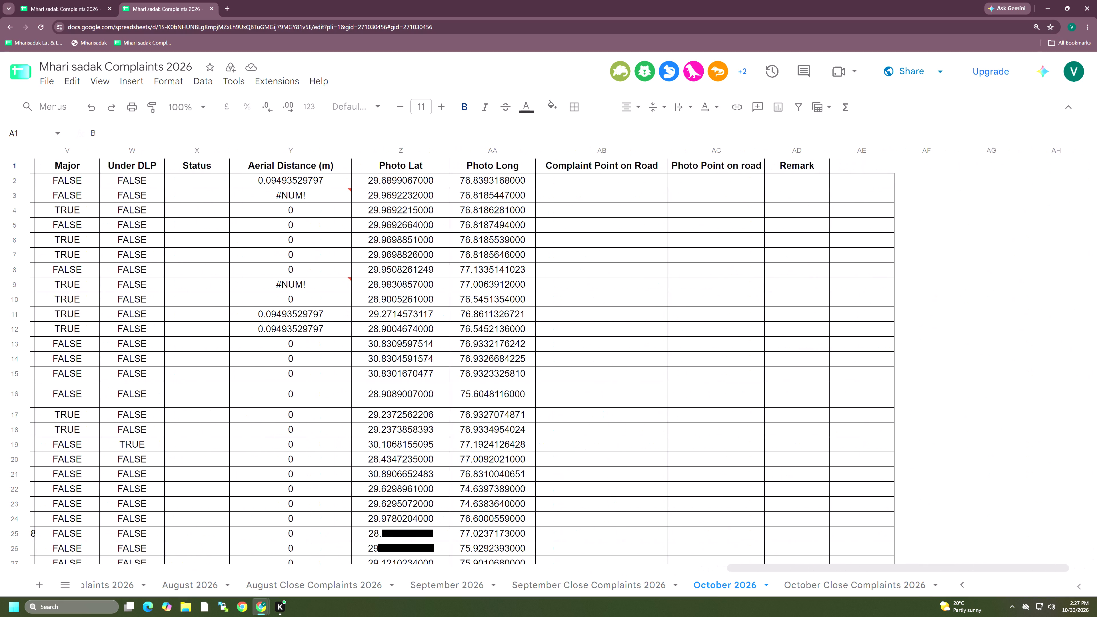
{"action": "left_click_drag", "start_coordinate": [974, 566], "coordinate": [918, 566]}
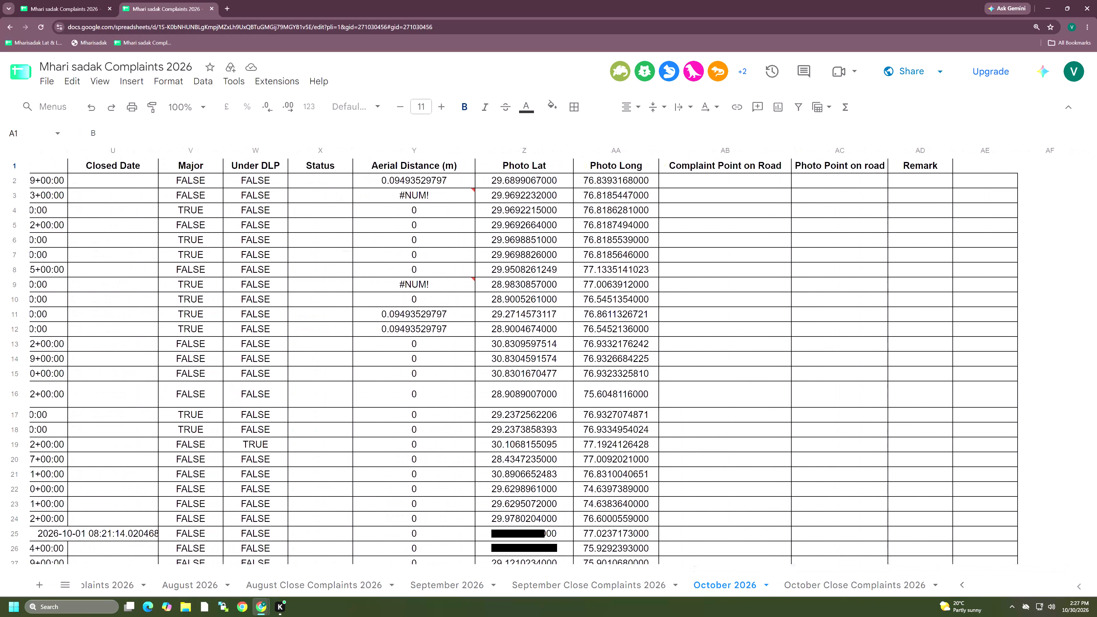
{"action": "scroll", "coordinate": [636, 411], "scroll_direction": "up", "scroll_amount": 2}
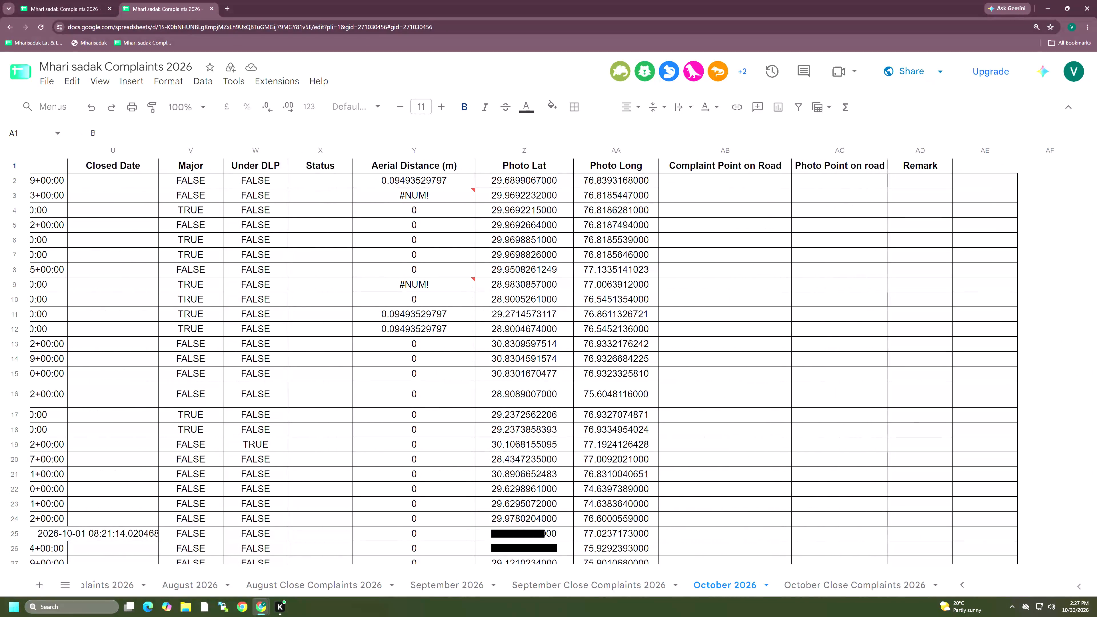
{"action": "scroll", "coordinate": [816, 375], "scroll_direction": "down", "scroll_amount": 8}
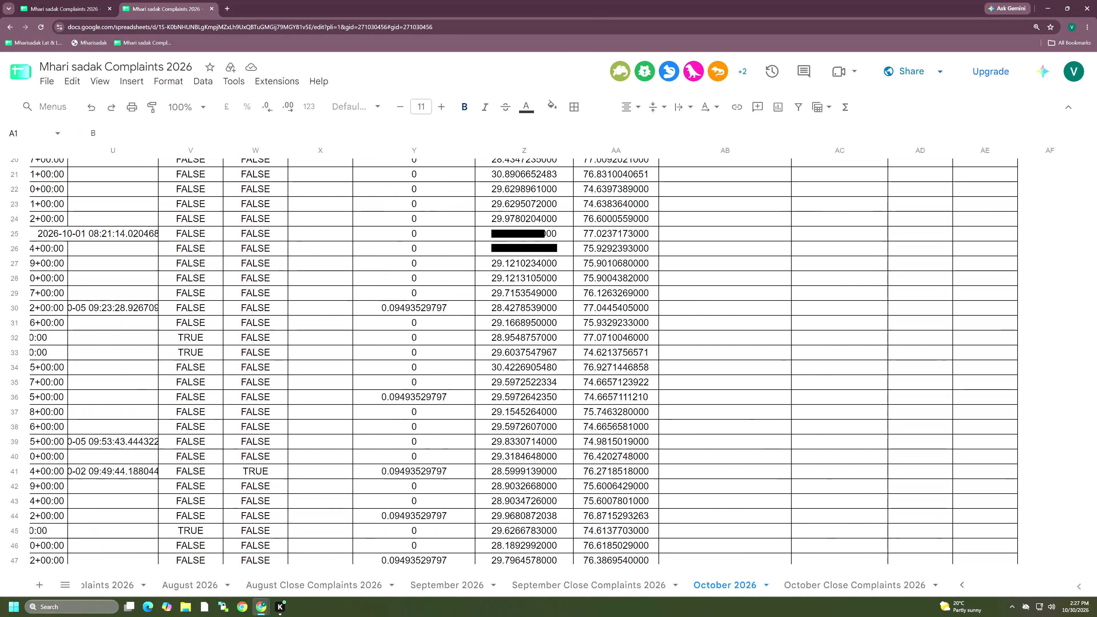
{"action": "scroll", "coordinate": [816, 375], "scroll_direction": "down", "scroll_amount": 9}
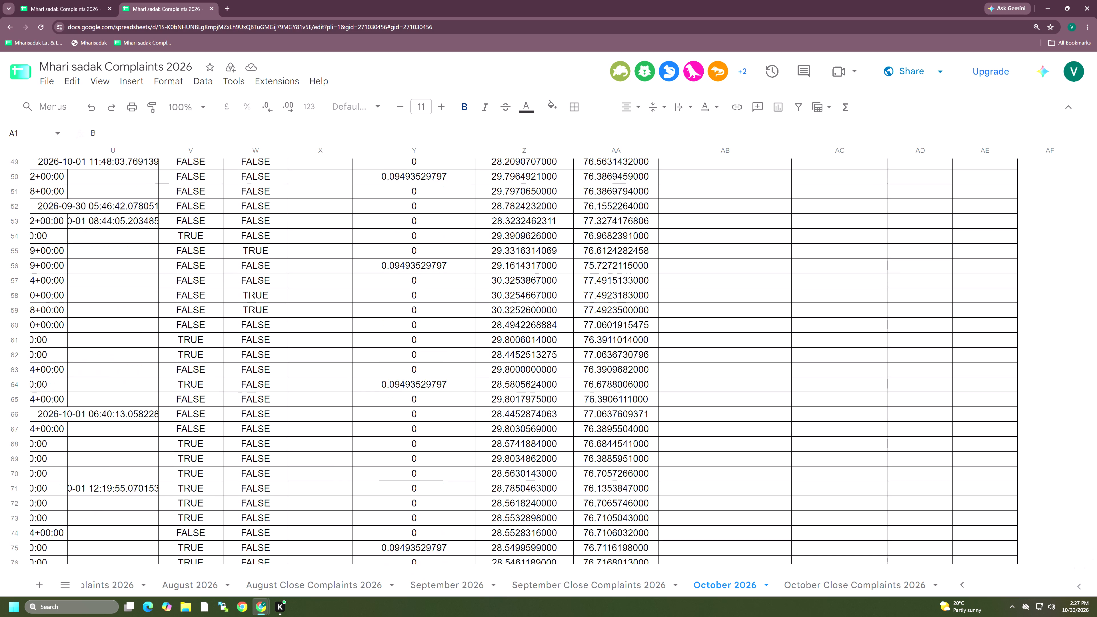
{"action": "scroll", "coordinate": [816, 375], "scroll_direction": "down", "scroll_amount": 20}
{"action": "scroll", "coordinate": [816, 375], "scroll_direction": "down", "scroll_amount": 9}
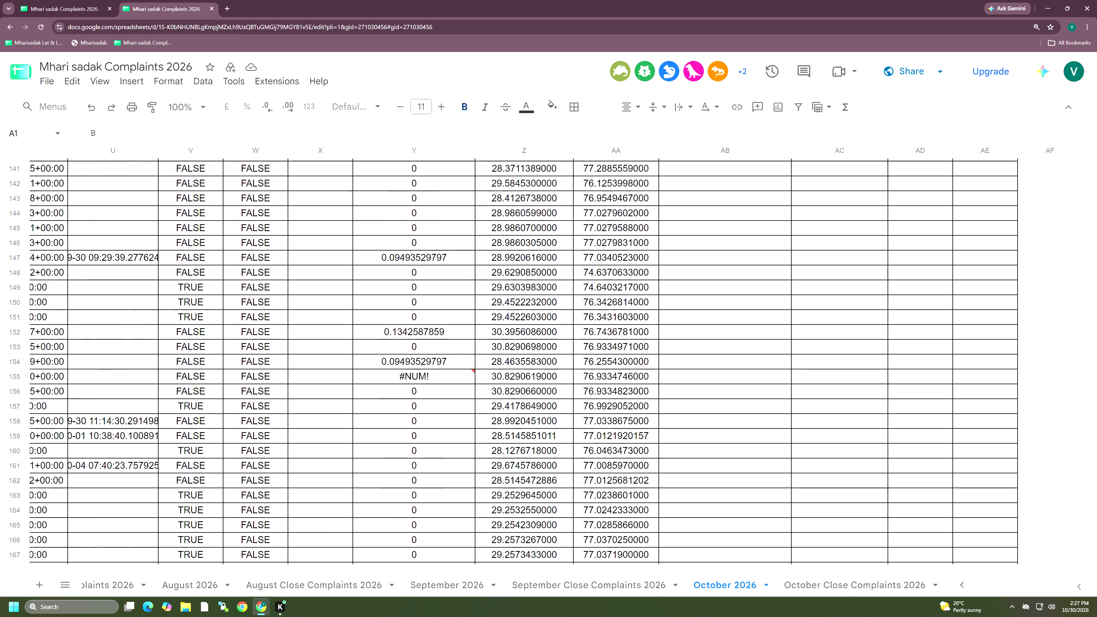
{"action": "scroll", "coordinate": [816, 375], "scroll_direction": "down", "scroll_amount": 20}
{"action": "scroll", "coordinate": [816, 375], "scroll_direction": "down", "scroll_amount": 6}
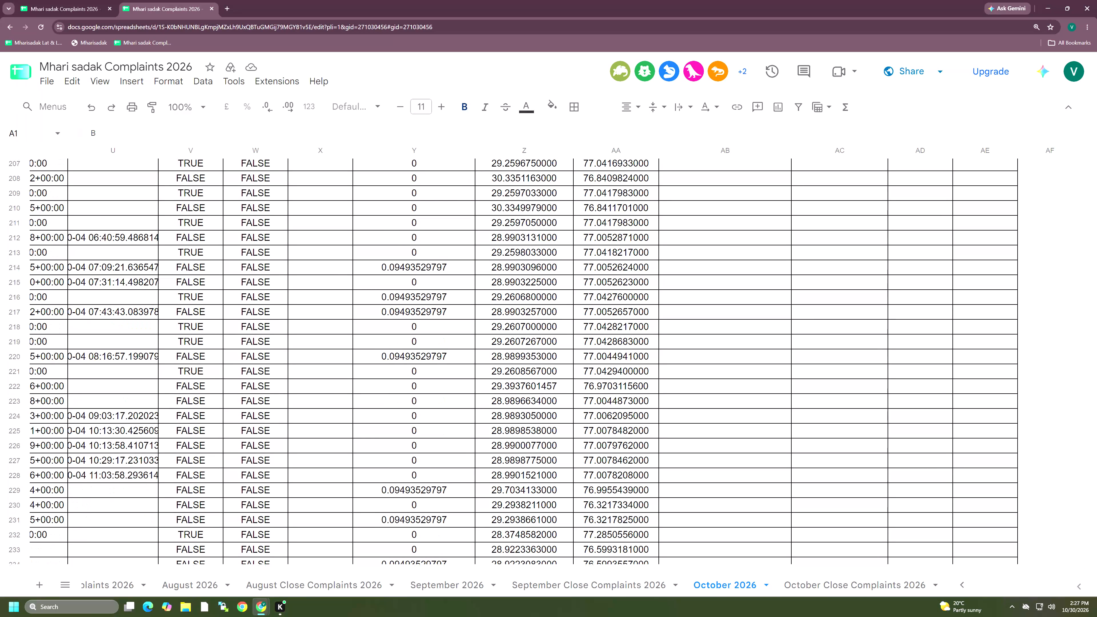
{"action": "left_click", "coordinate": [1093, 353]}
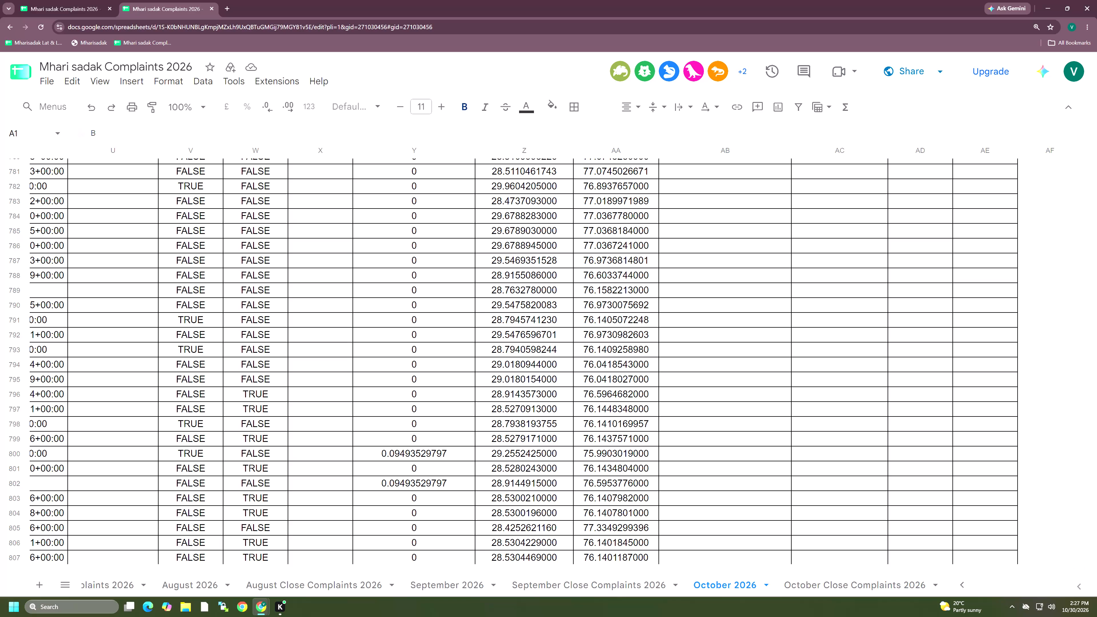
{"action": "scroll", "coordinate": [905, 407], "scroll_direction": "up", "scroll_amount": 18}
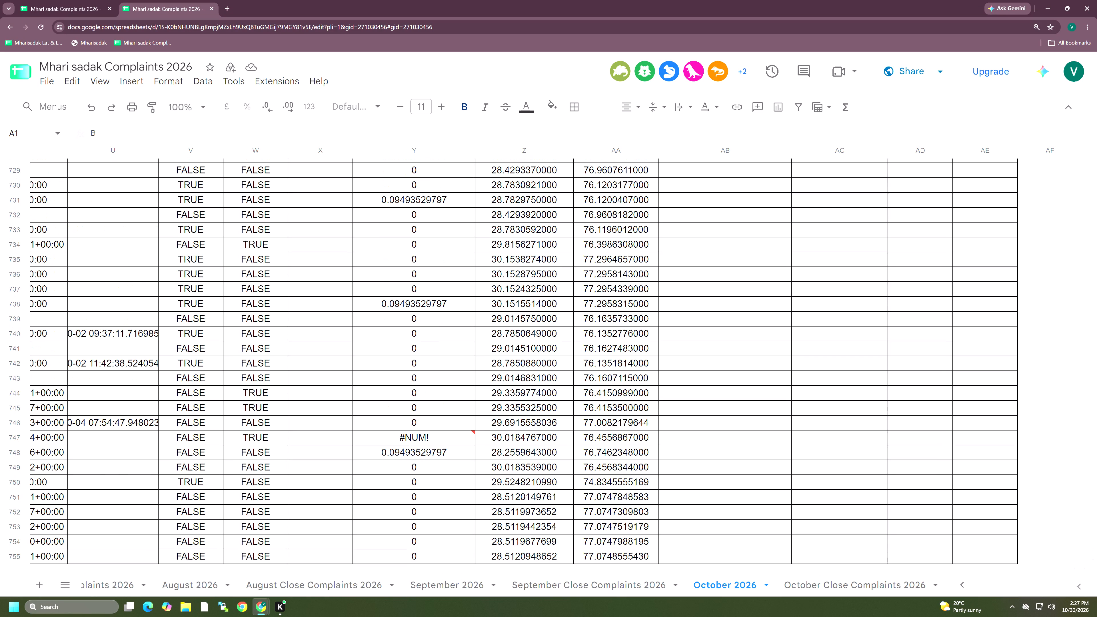
{"action": "scroll", "coordinate": [903, 407], "scroll_direction": "up", "scroll_amount": 20}
{"action": "scroll", "coordinate": [903, 407], "scroll_direction": "up", "scroll_amount": 19}
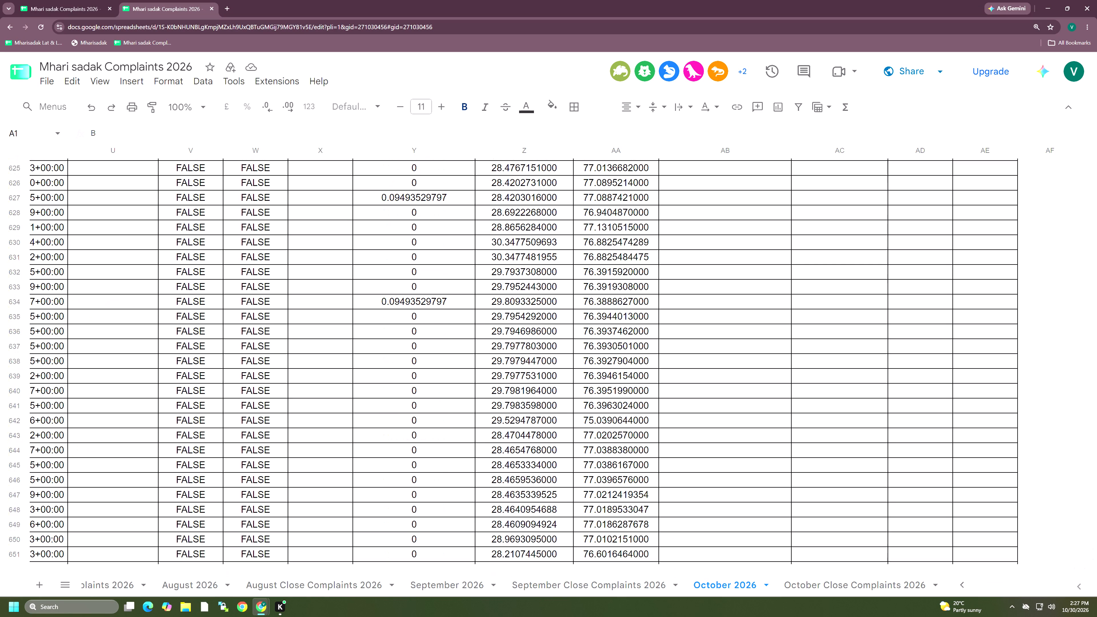
{"action": "scroll", "coordinate": [903, 407], "scroll_direction": "up", "scroll_amount": 15}
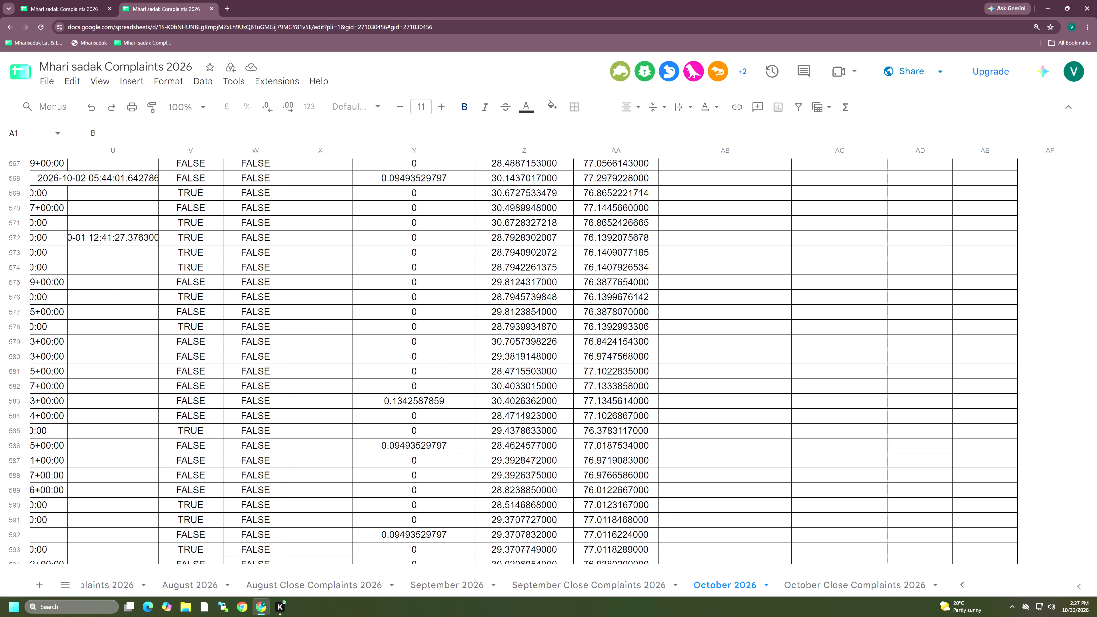
{"action": "scroll", "coordinate": [903, 407], "scroll_direction": "up", "scroll_amount": 20}
{"action": "scroll", "coordinate": [903, 407], "scroll_direction": "down", "scroll_amount": 1}
{"action": "scroll", "coordinate": [903, 407], "scroll_direction": "up", "scroll_amount": 17}
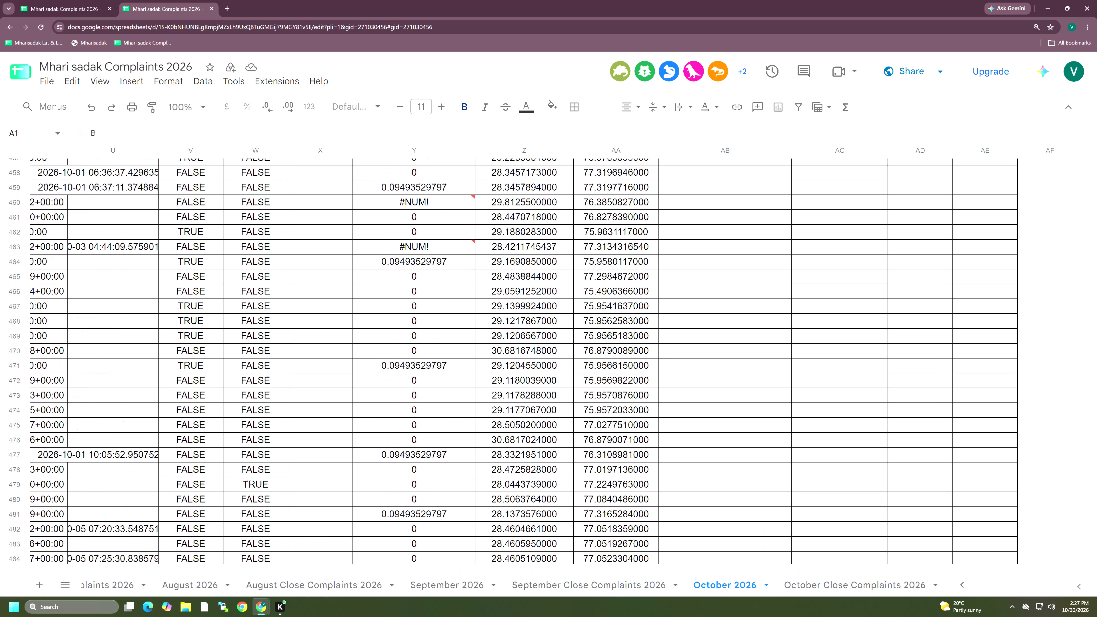
{"action": "scroll", "coordinate": [902, 407], "scroll_direction": "up", "scroll_amount": 20}
{"action": "scroll", "coordinate": [902, 407], "scroll_direction": "up", "scroll_amount": 14}
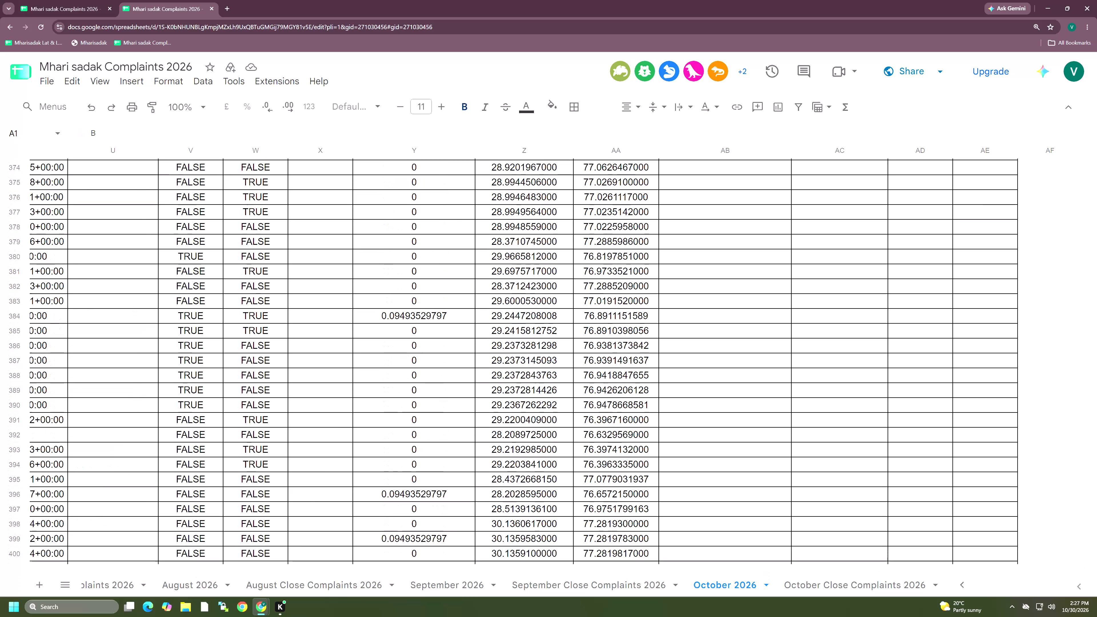
{"action": "scroll", "coordinate": [896, 405], "scroll_direction": "up", "scroll_amount": 16}
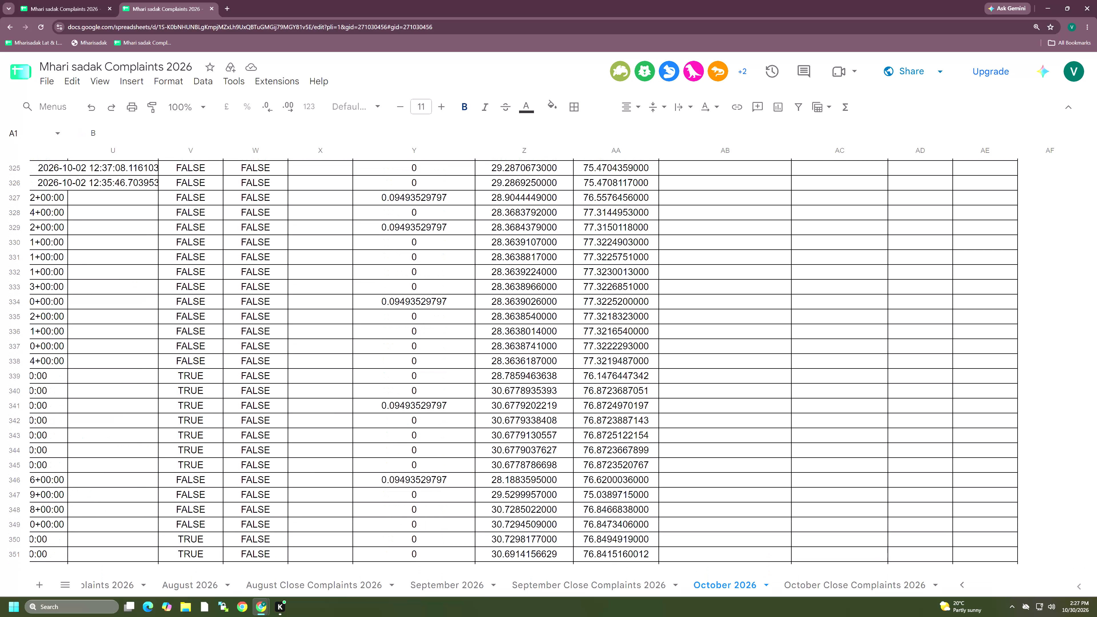
{"action": "scroll", "coordinate": [896, 405], "scroll_direction": "up", "scroll_amount": 6}
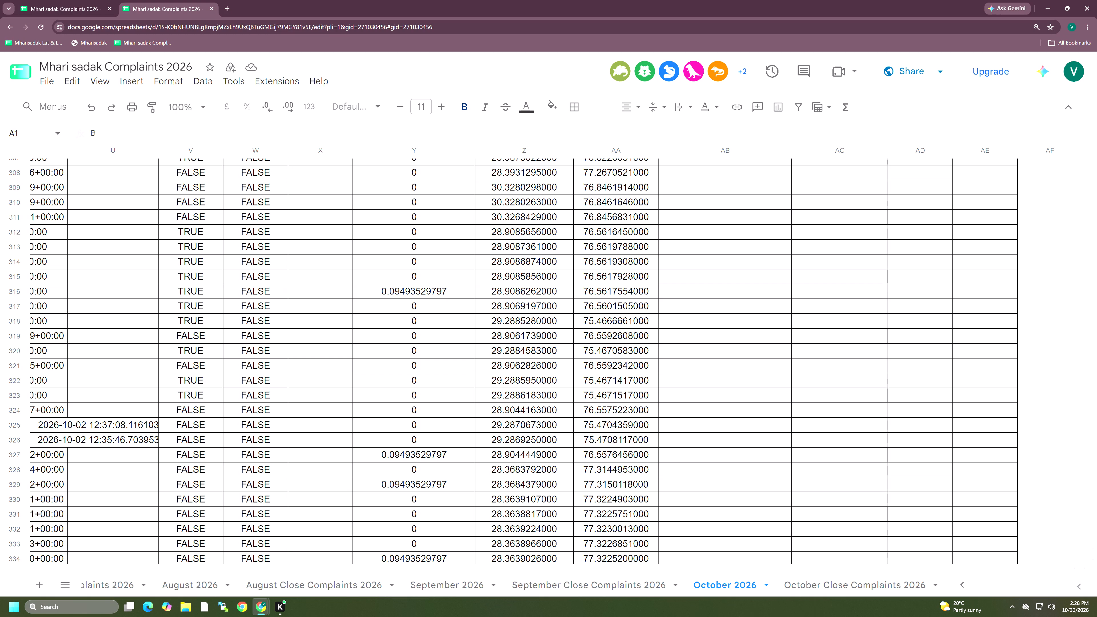
{"action": "scroll", "coordinate": [874, 403], "scroll_direction": "up", "scroll_amount": 13}
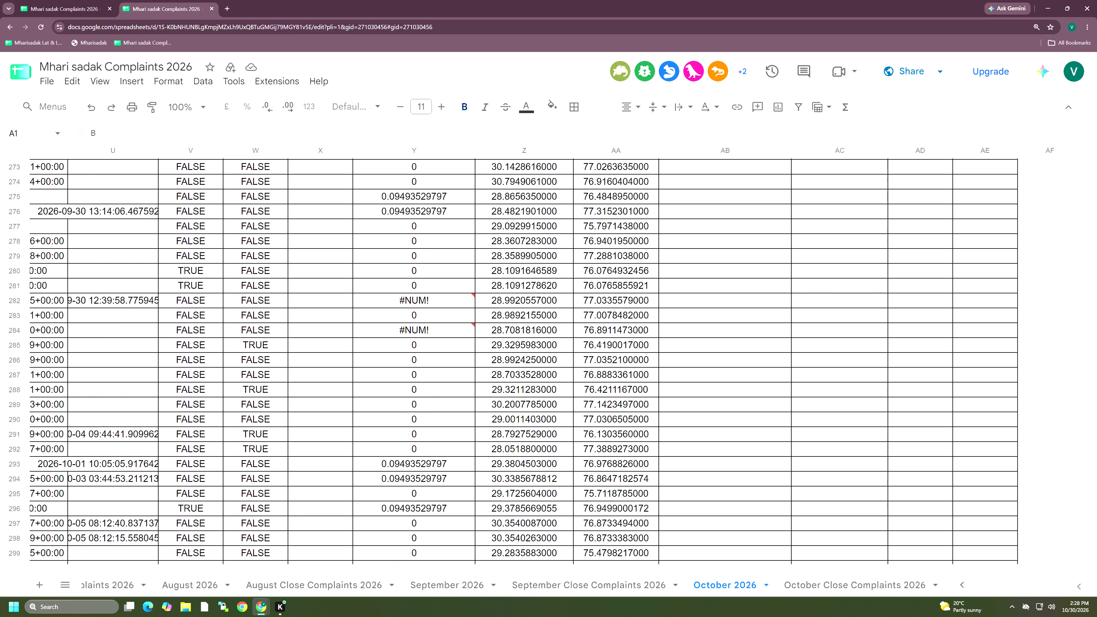
{"action": "scroll", "coordinate": [874, 403], "scroll_direction": "up", "scroll_amount": 13}
{"action": "scroll", "coordinate": [873, 403], "scroll_direction": "up", "scroll_amount": 16}
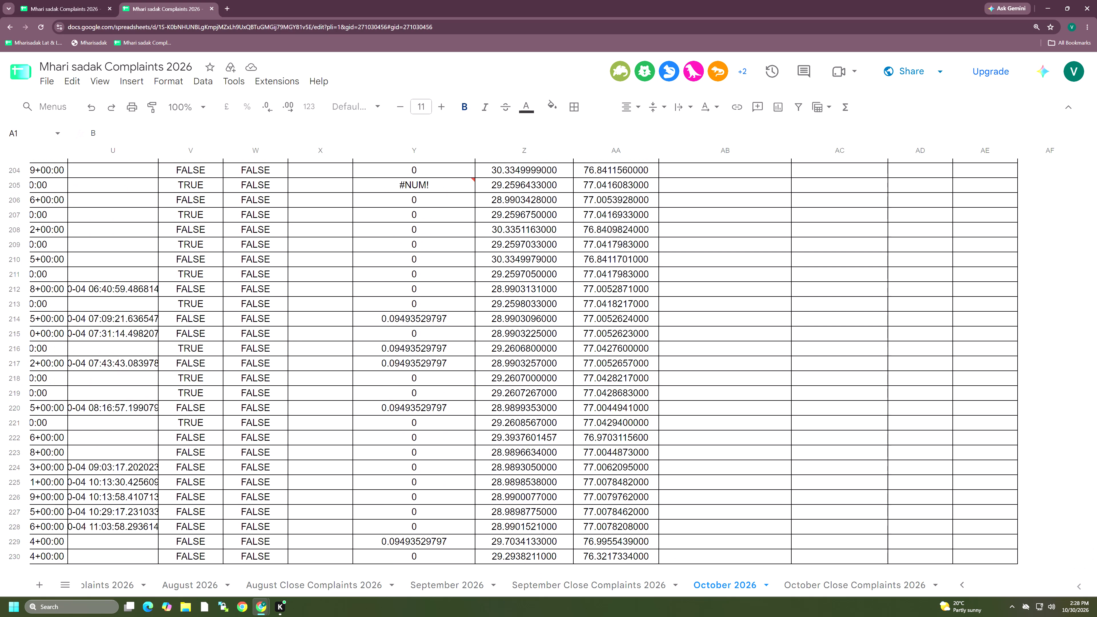
{"action": "scroll", "coordinate": [873, 403], "scroll_direction": "up", "scroll_amount": 20}
{"action": "scroll", "coordinate": [873, 403], "scroll_direction": "up", "scroll_amount": 20}
{"action": "scroll", "coordinate": [873, 403], "scroll_direction": "up", "scroll_amount": 9}
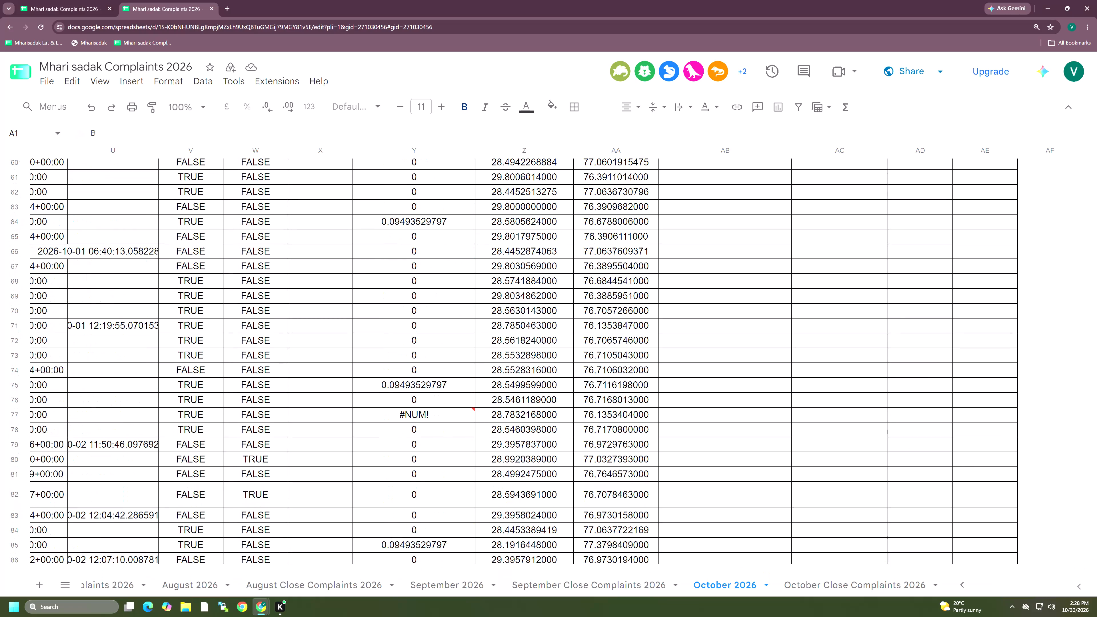
{"action": "scroll", "coordinate": [872, 402], "scroll_direction": "up", "scroll_amount": 3}
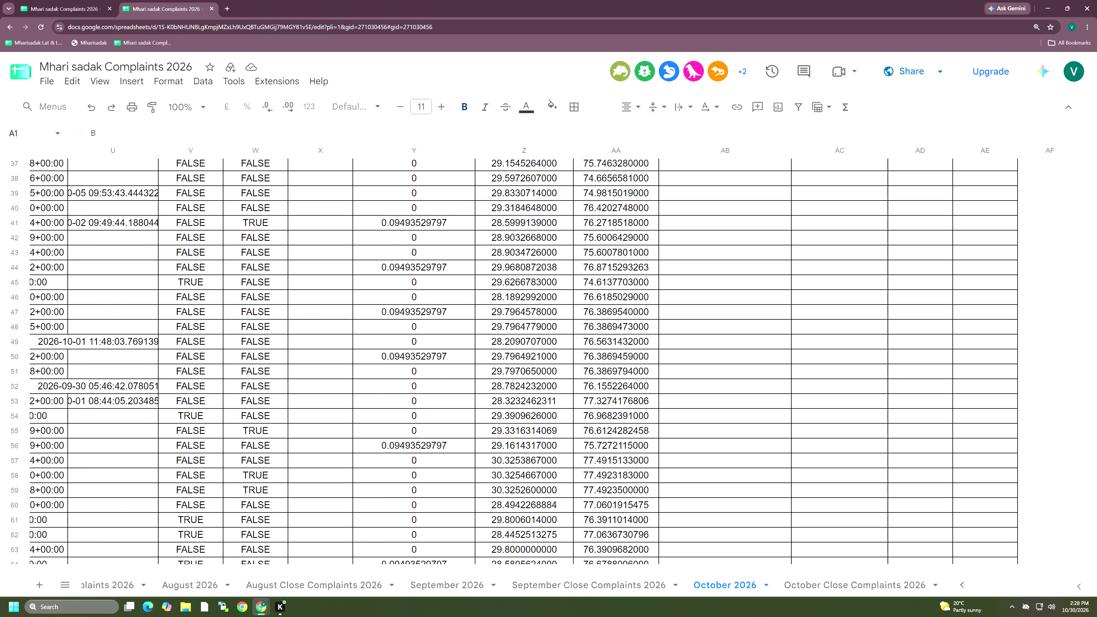
{"action": "triple_click", "coordinate": [1091, 547]}
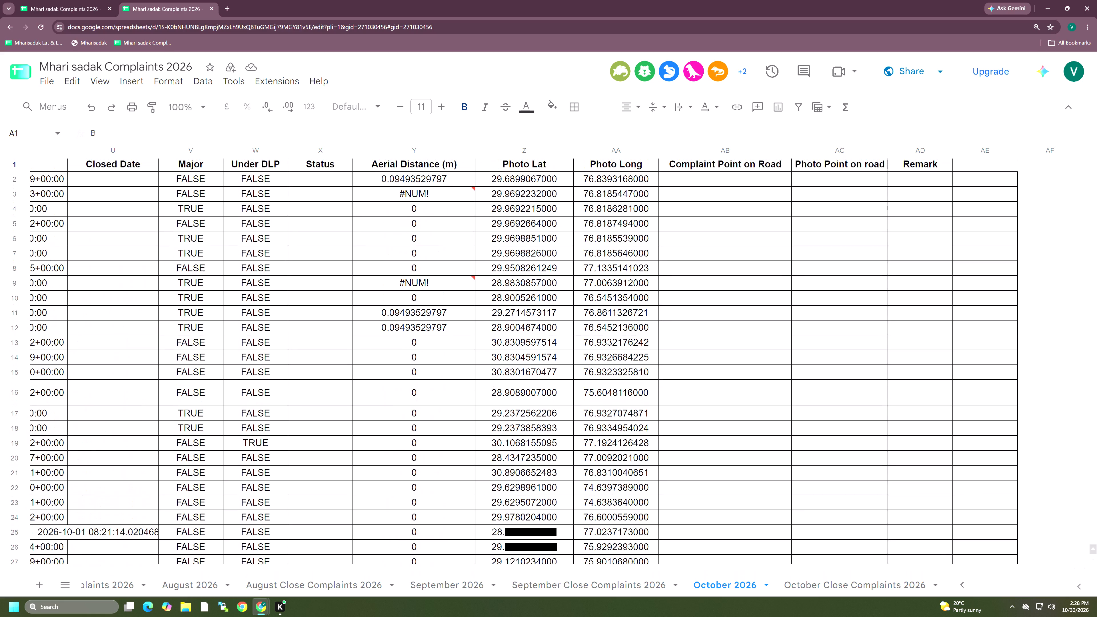
{"action": "left_click", "coordinate": [1091, 547]}
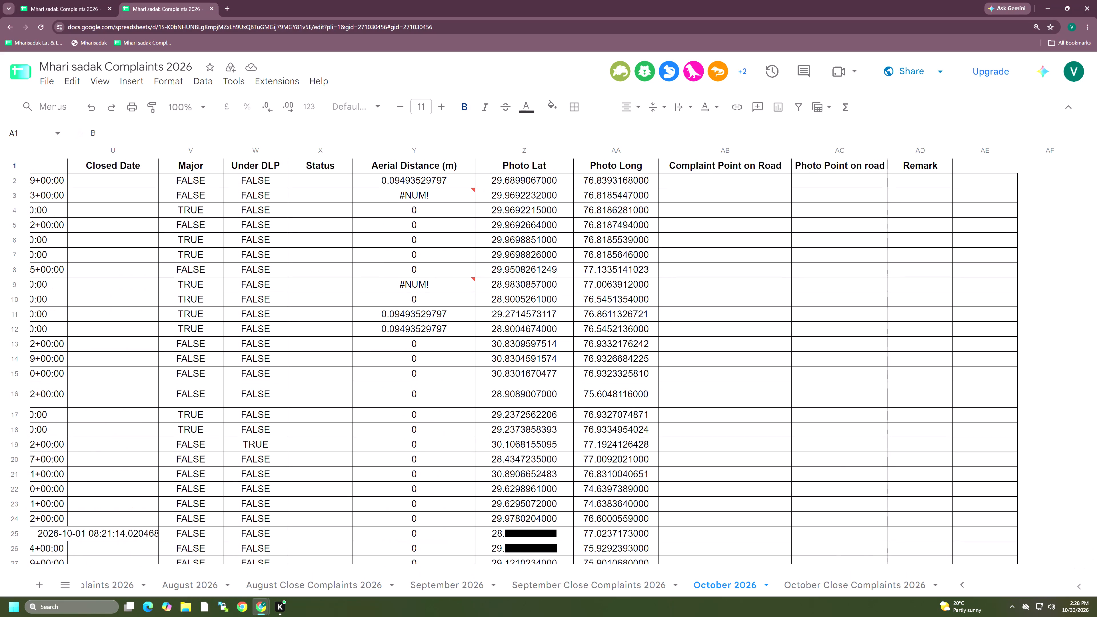
{"action": "left_click_drag", "start_coordinate": [726, 569], "coordinate": [367, 616]}
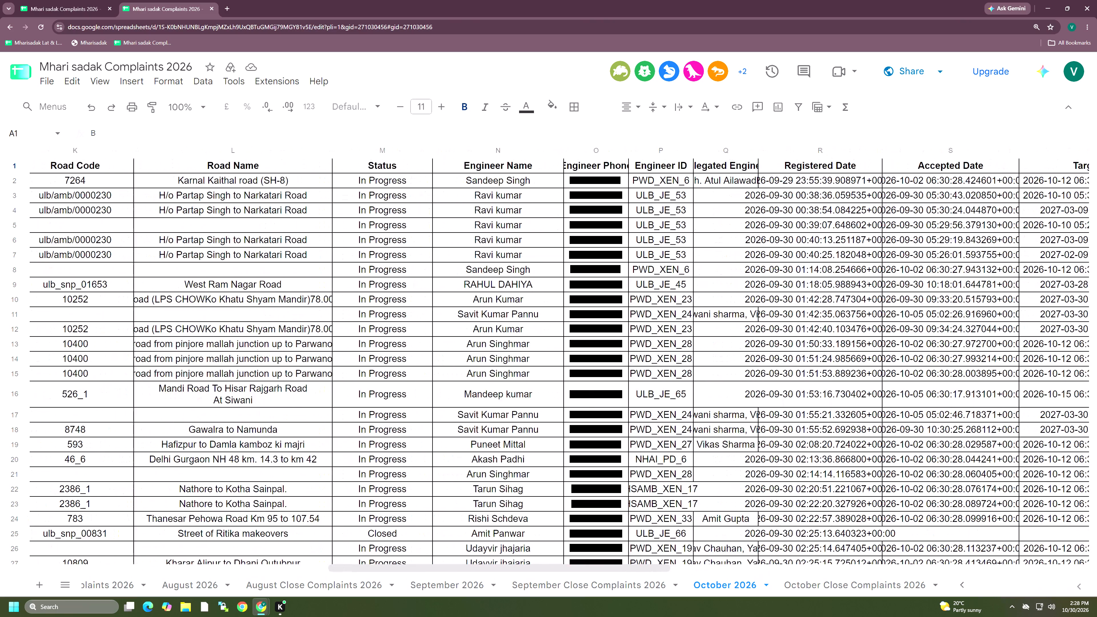
Examine the October 2026 complaint rows from the complaint ID column through the location, road, status and engineer name columns.
{"action": "left_click_drag", "start_coordinate": [367, 616], "coordinate": [33, 607]}
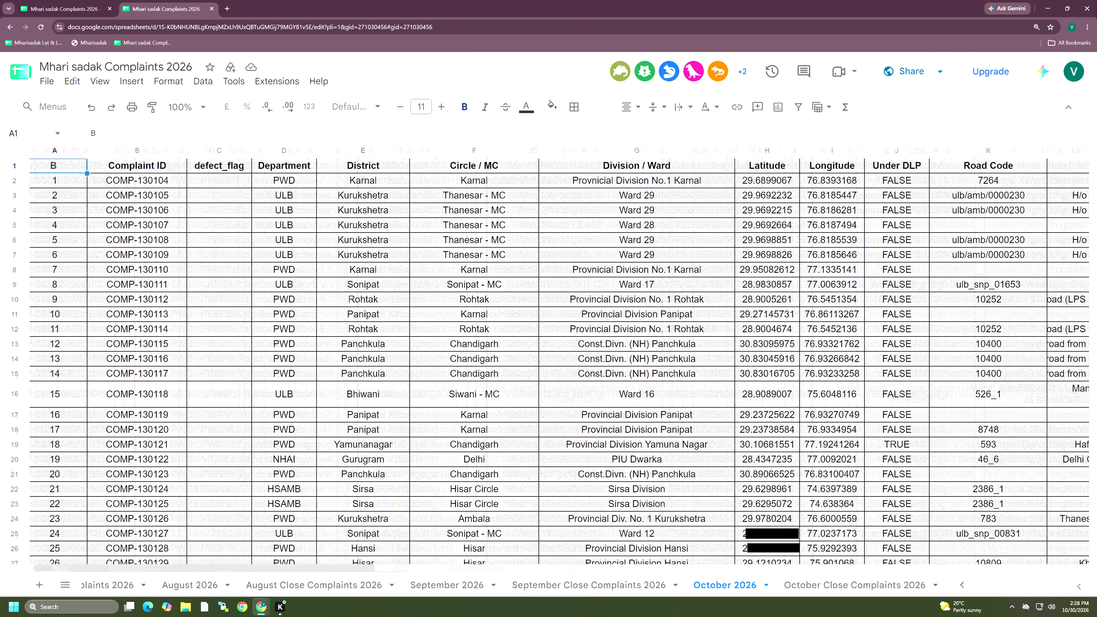
{"action": "left_click_drag", "start_coordinate": [33, 607], "coordinate": [56, 615]}
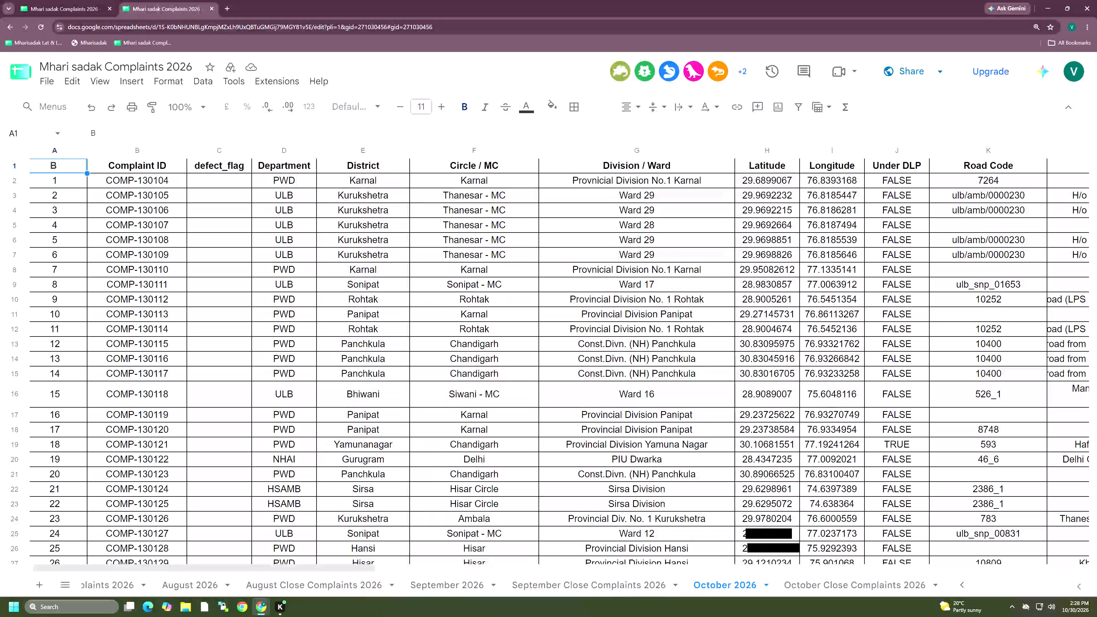
{"action": "left_click_drag", "start_coordinate": [56, 615], "coordinate": [200, 600]}
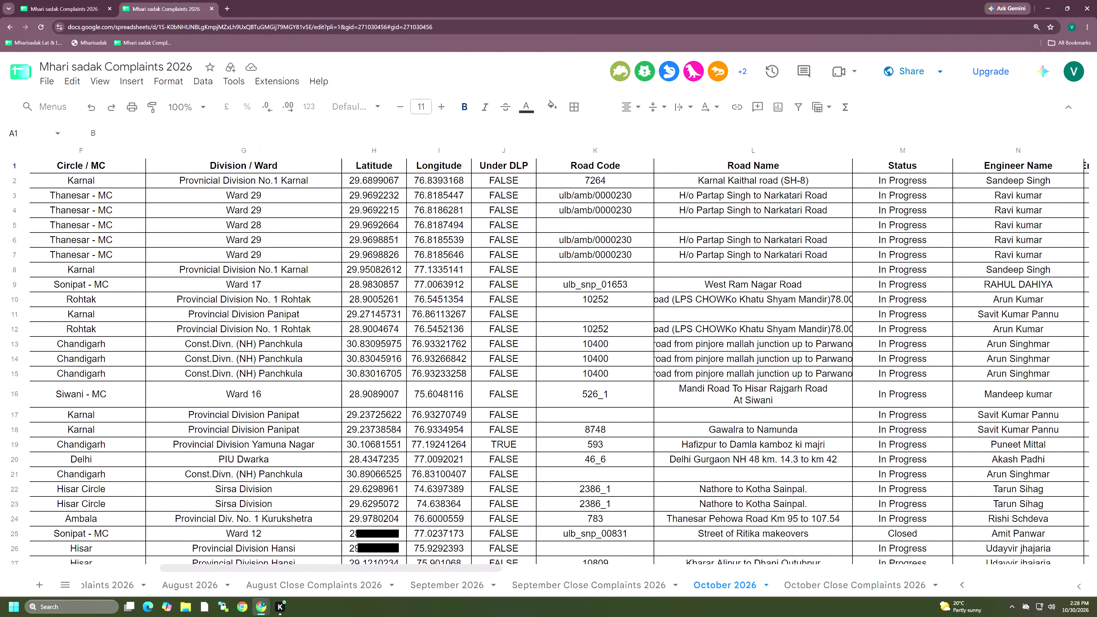
{"action": "left_click_drag", "start_coordinate": [200, 600], "coordinate": [0, 588]}
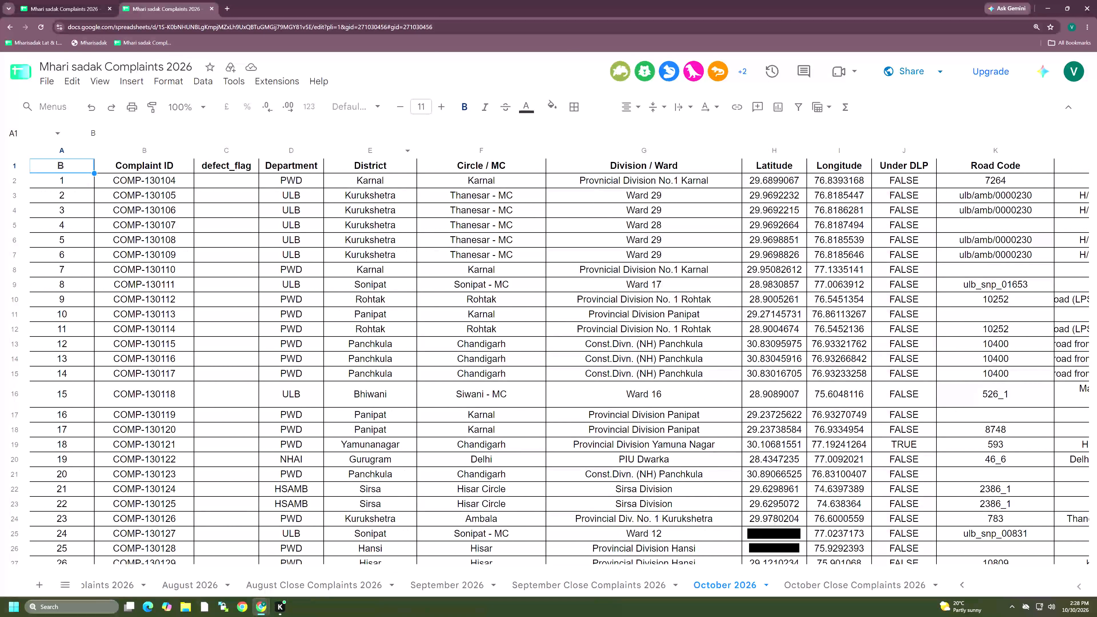
Restore the spreadsheet window's smaller size and open the Mharisadak Lat & Long Sheet in a new tab, on the Shweta sheet.
{"action": "left_click", "coordinate": [1068, 11]}
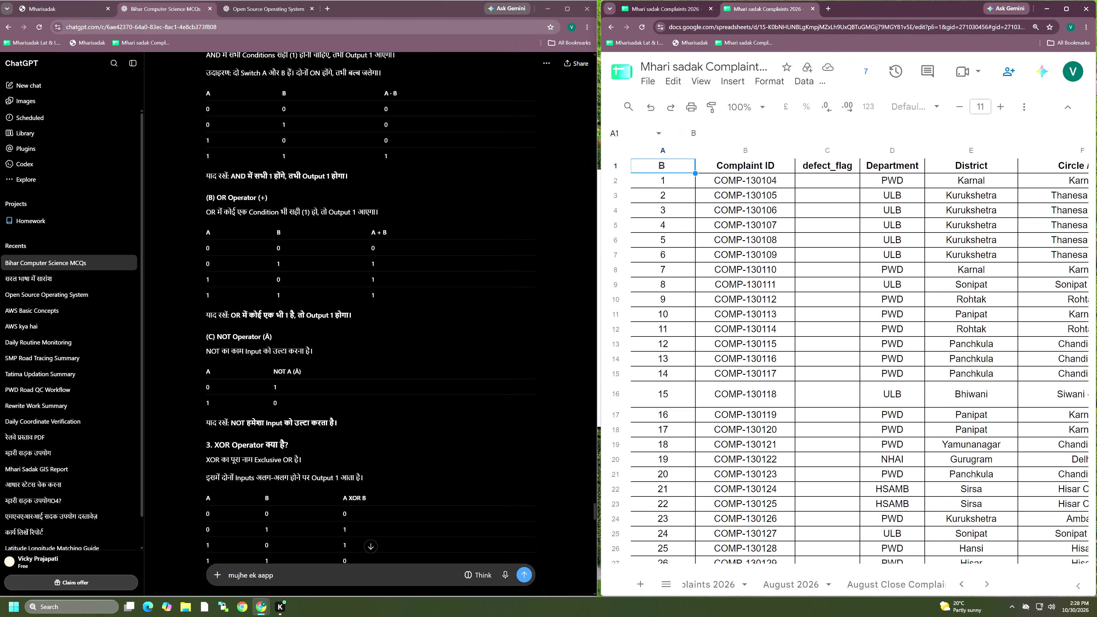
{"action": "left_click", "coordinate": [332, 8]}
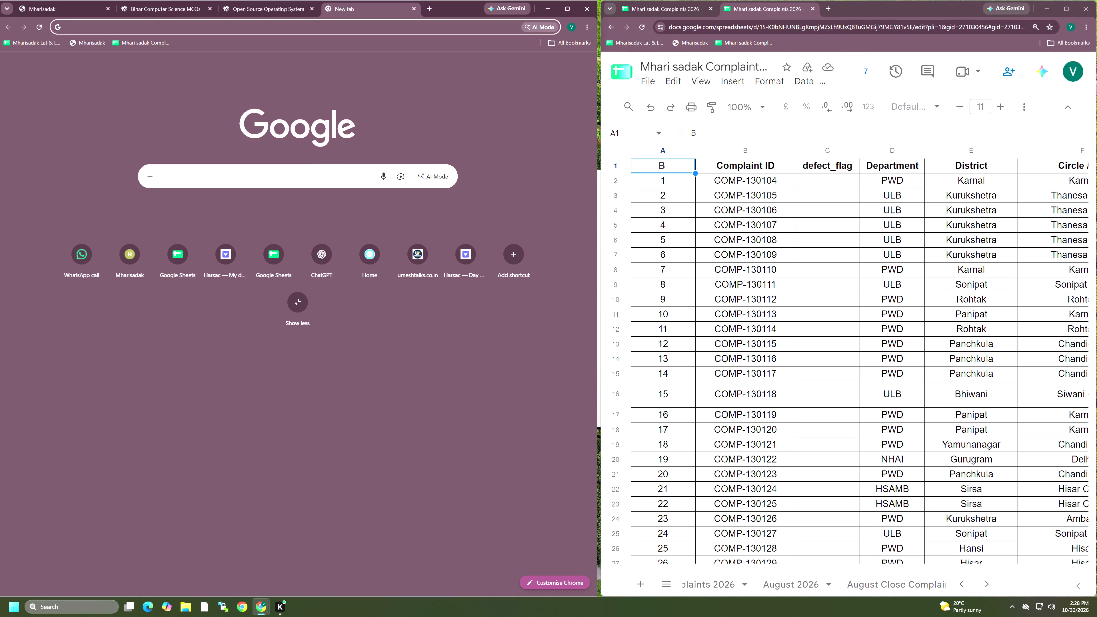
{"action": "left_click", "coordinate": [22, 43]}
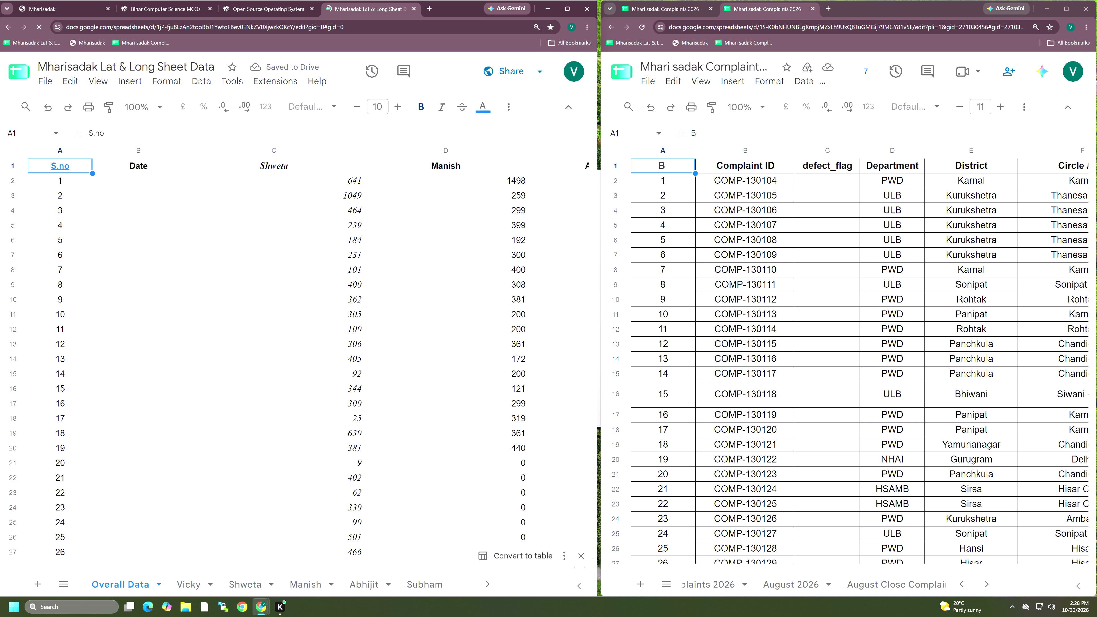
{"action": "left_click", "coordinate": [234, 584]}
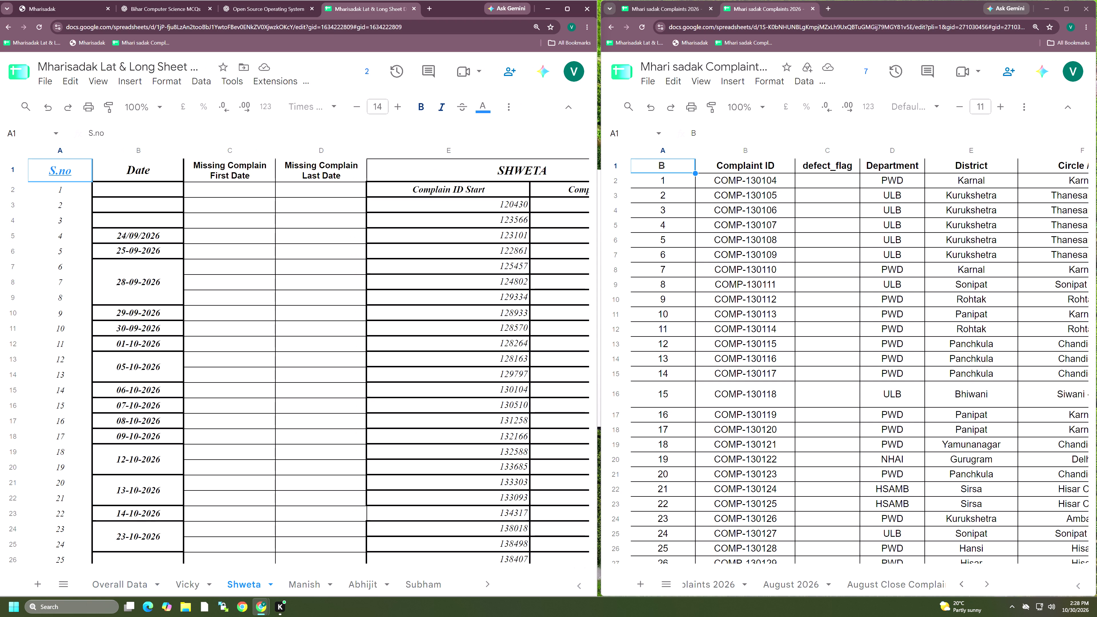
Examine the dates and the Complain ID Start, Complain ID End and Total columns on the Shweta sheet.
{"action": "scroll", "coordinate": [152, 372], "scroll_direction": "down", "scroll_amount": 3}
{"action": "scroll", "coordinate": [152, 372], "scroll_direction": "up", "scroll_amount": 4}
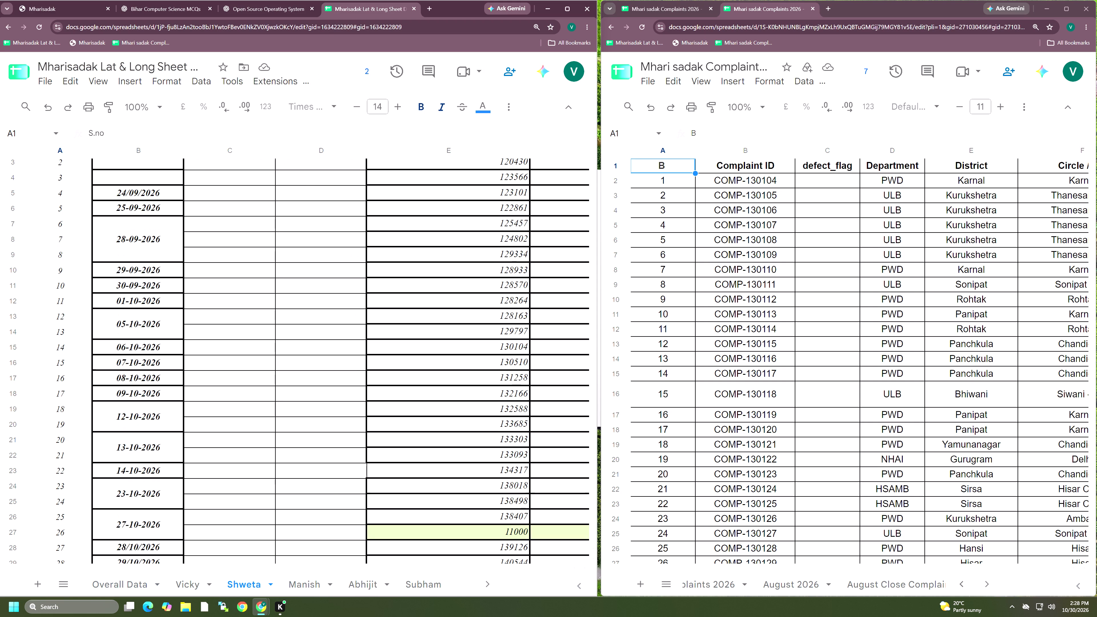
{"action": "left_click_drag", "start_coordinate": [159, 566], "coordinate": [213, 582]}
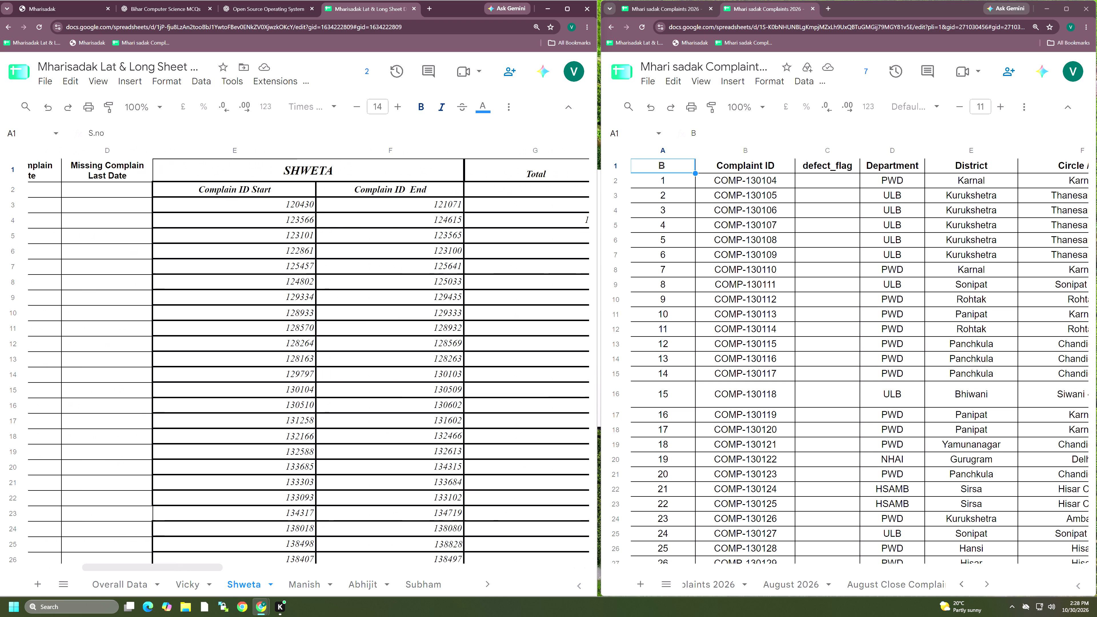
{"action": "left_click_drag", "start_coordinate": [213, 582], "coordinate": [214, 582]}
{"action": "scroll", "coordinate": [241, 539], "scroll_direction": "up", "scroll_amount": 1}
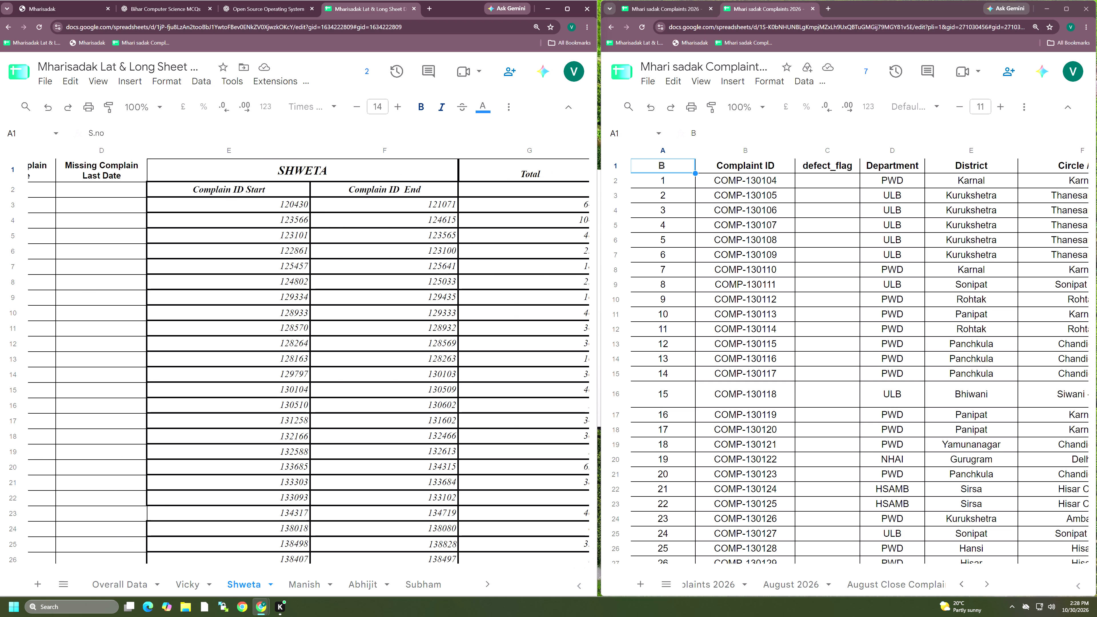
{"action": "scroll", "coordinate": [306, 430], "scroll_direction": "down", "scroll_amount": 5}
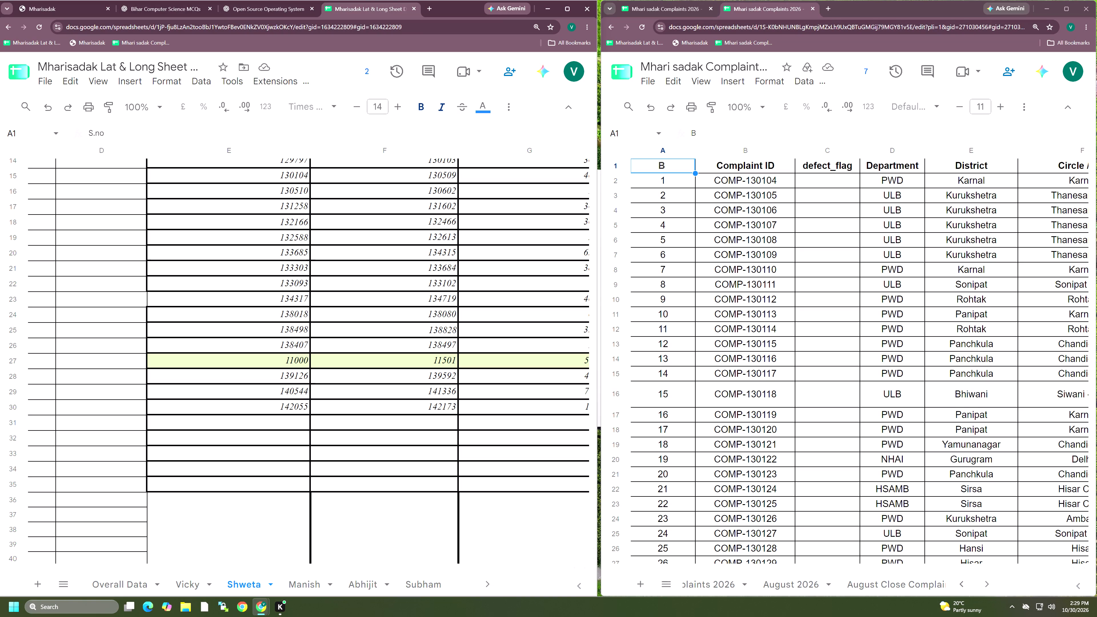
{"action": "left_click", "coordinate": [566, 14]}
{"action": "scroll", "coordinate": [574, 276], "scroll_direction": "up", "scroll_amount": 2}
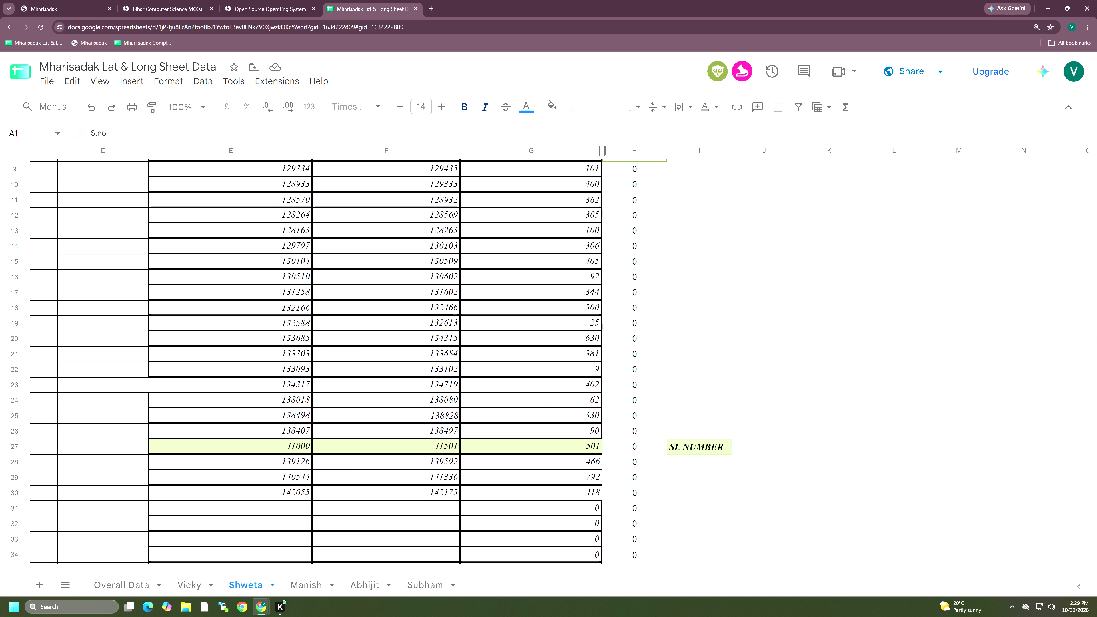
{"action": "left_click", "coordinate": [1072, 9]}
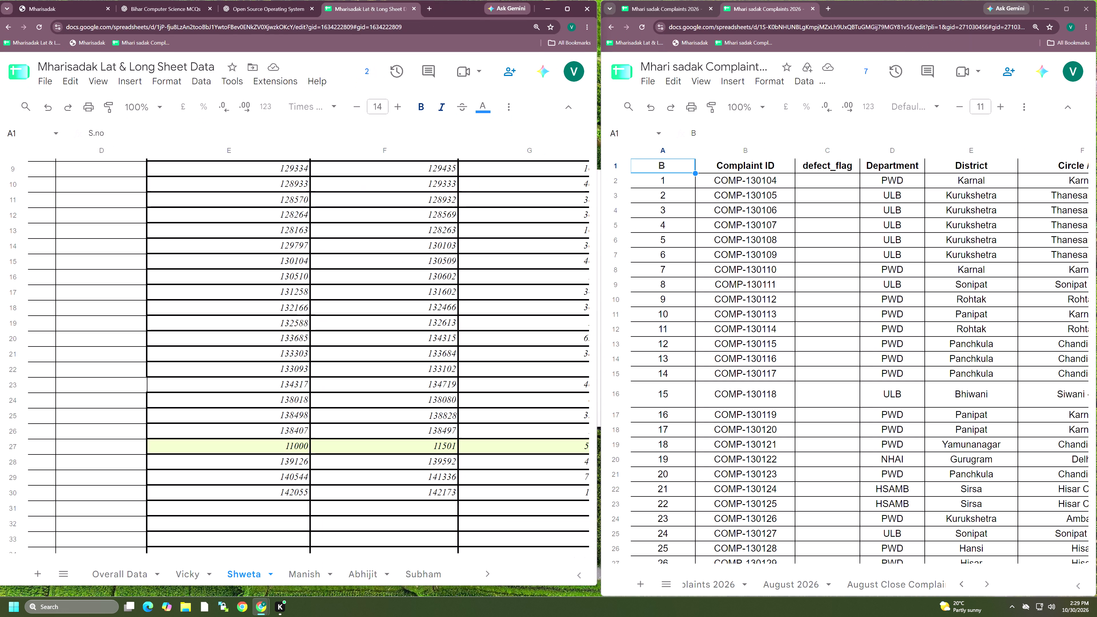
Examine the October 2026 sheet's date, aerial distance and photo coordinate columns in the maximized Mhari sadak Complaints 2026 window.
{"action": "left_click", "coordinate": [1066, 11]}
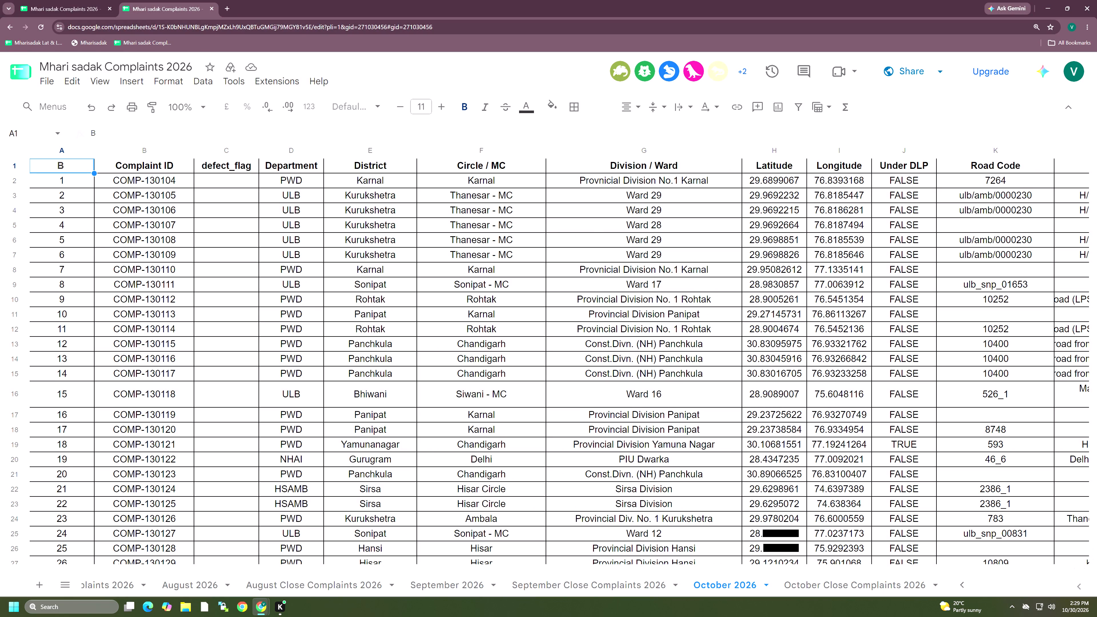
{"action": "left_click_drag", "start_coordinate": [370, 570], "coordinate": [923, 549]}
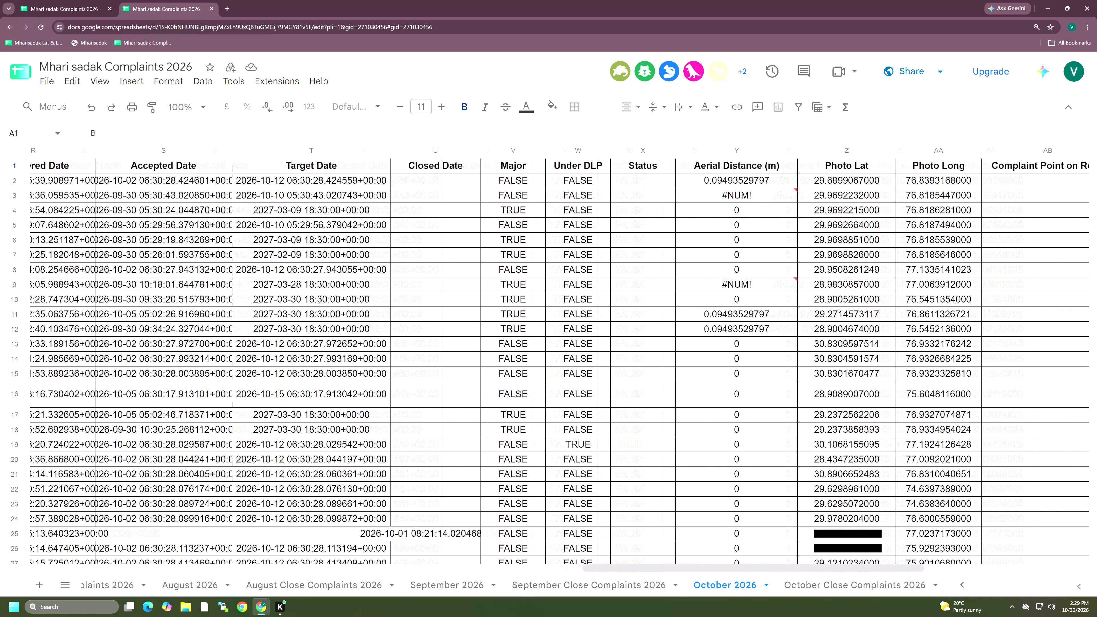
{"action": "left_click_drag", "start_coordinate": [923, 549], "coordinate": [954, 550]}
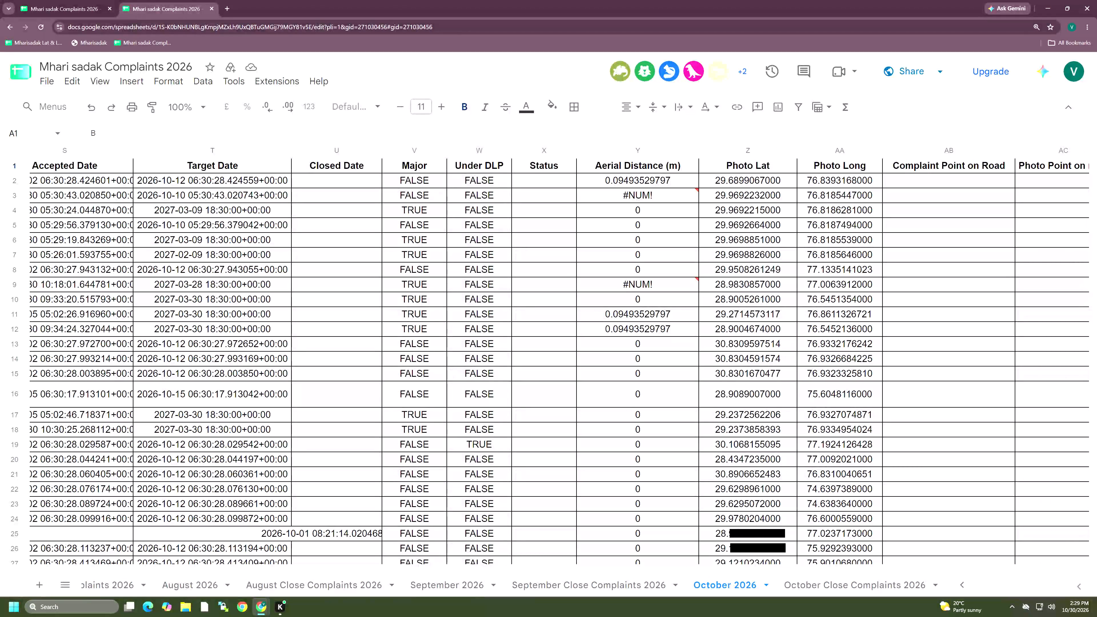
{"action": "left_click_drag", "start_coordinate": [854, 570], "coordinate": [240, 579]}
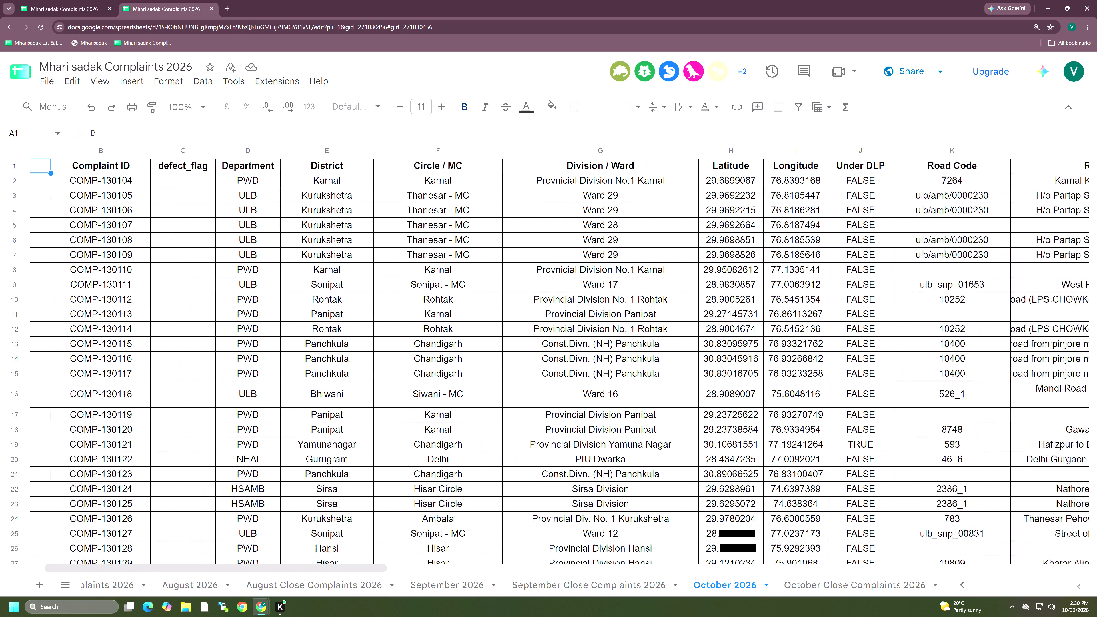
{"action": "left_click_drag", "start_coordinate": [240, 579], "coordinate": [239, 578]}
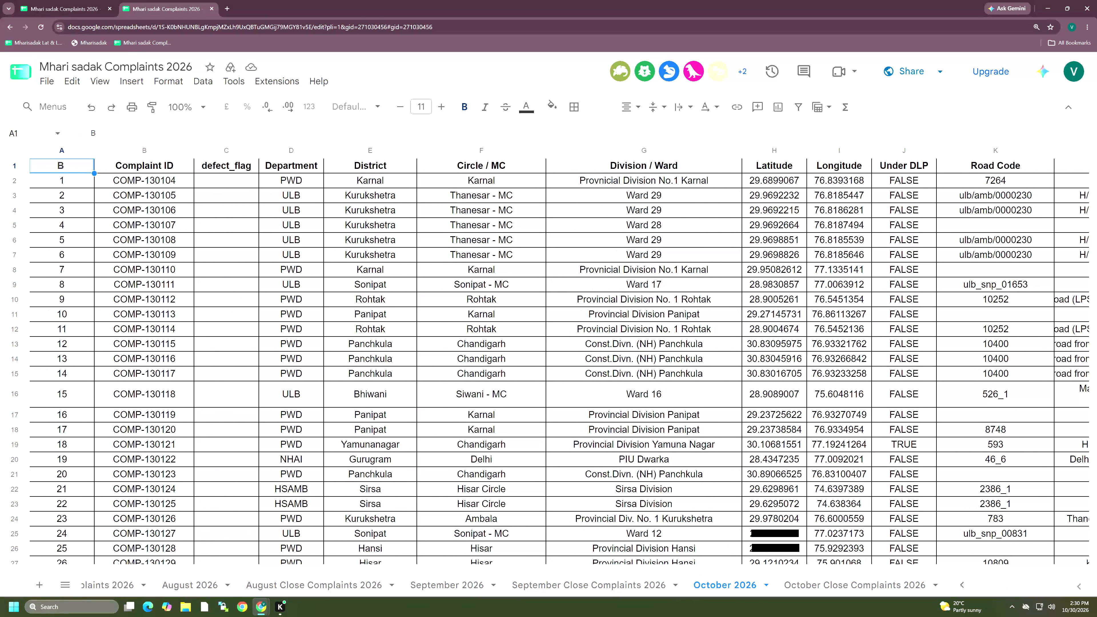
{"action": "left_click", "coordinate": [162, 184]}
{"action": "key", "text": "ctrl+c"}
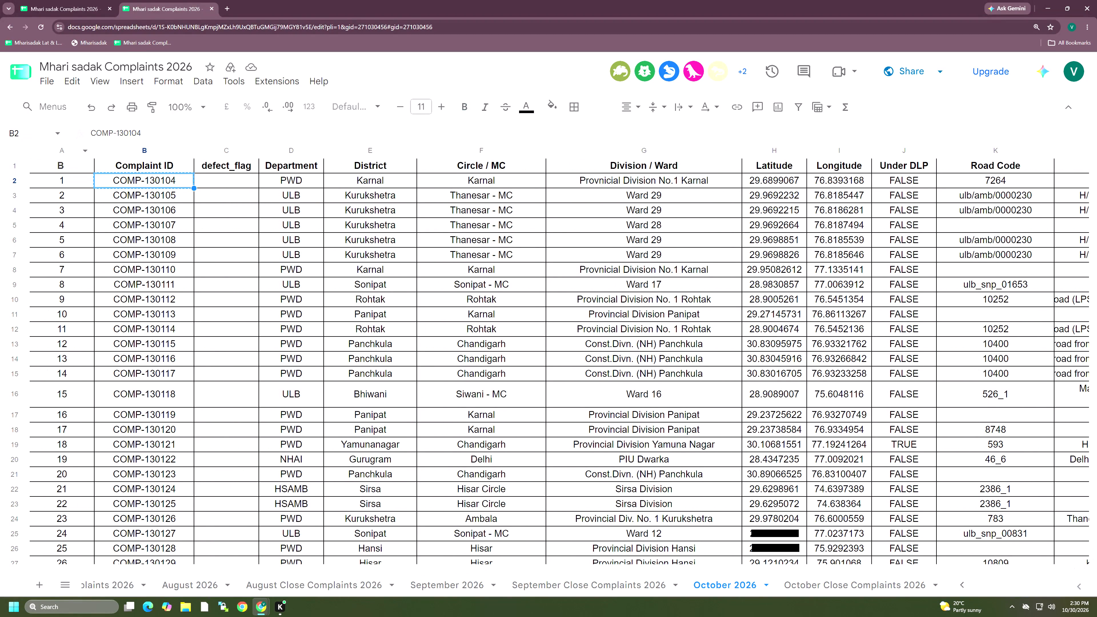
{"action": "left_click", "coordinate": [1068, 7]}
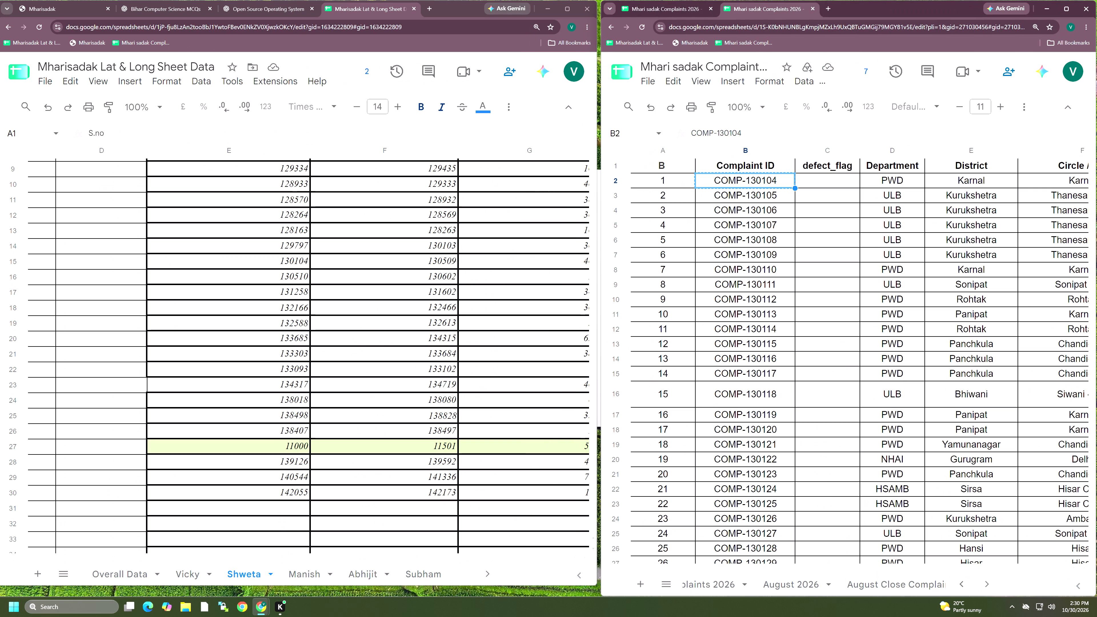
{"action": "left_click", "coordinate": [58, 6]}
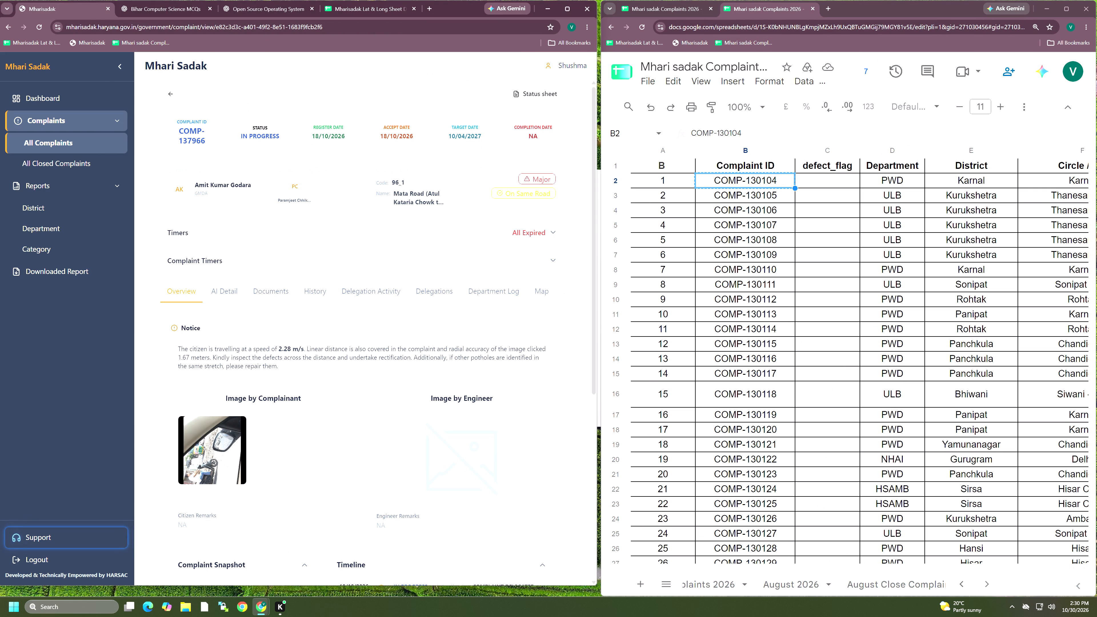
{"action": "left_click", "coordinate": [172, 95]}
{"action": "left_click_drag", "start_coordinate": [239, 103], "coordinate": [135, 120]}
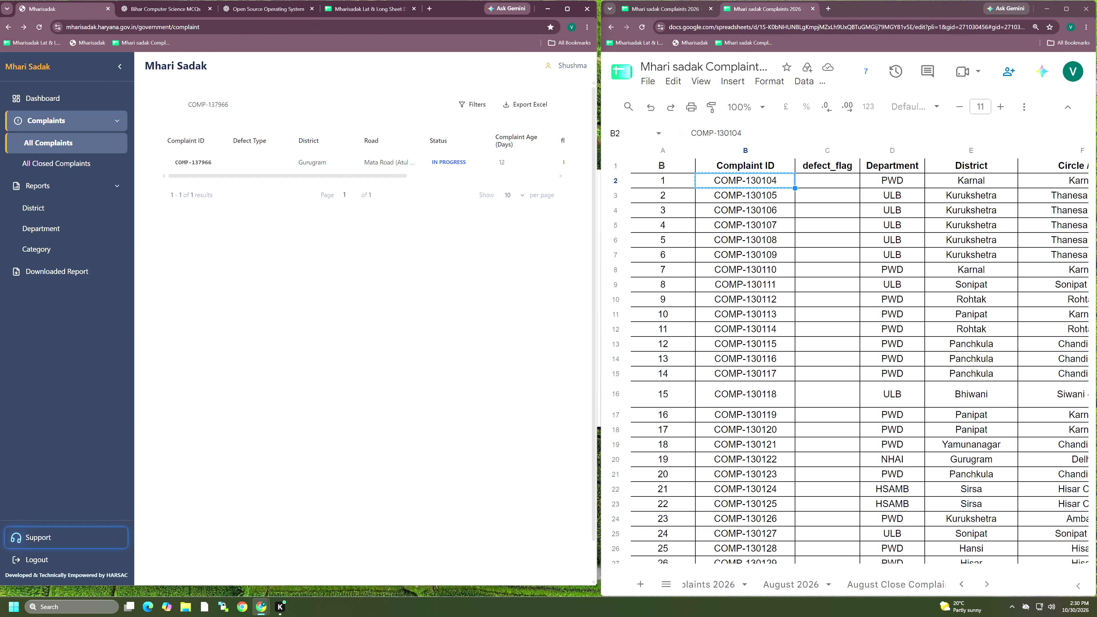
{"action": "left_click_drag", "start_coordinate": [135, 120], "coordinate": [133, 120]}
{"action": "key", "text": "ctrl+v"}
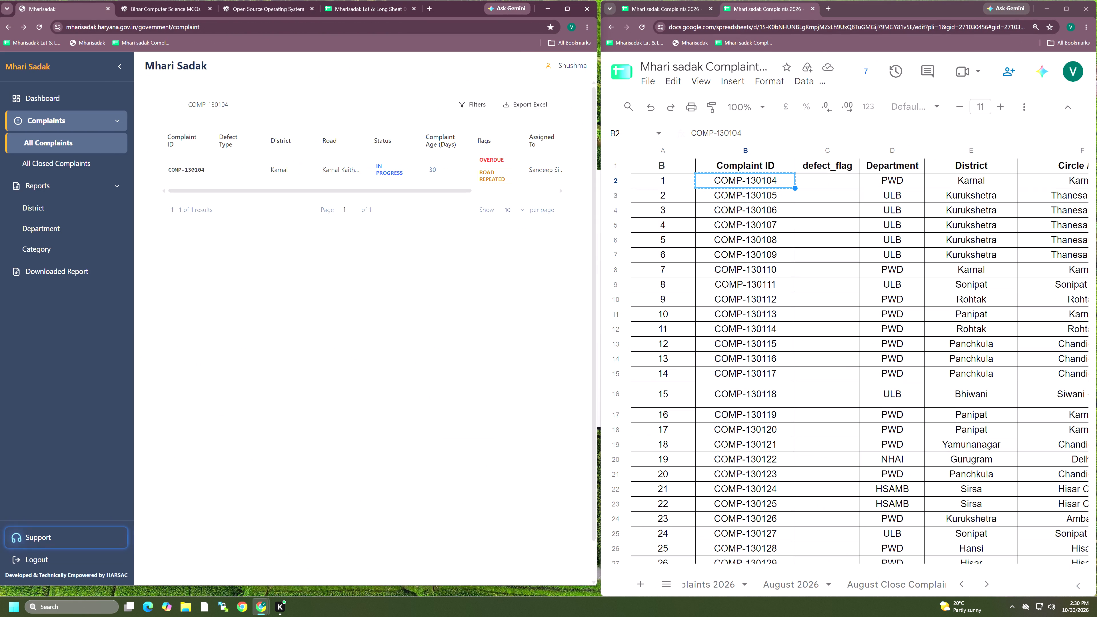
{"action": "left_click", "coordinate": [358, 177]}
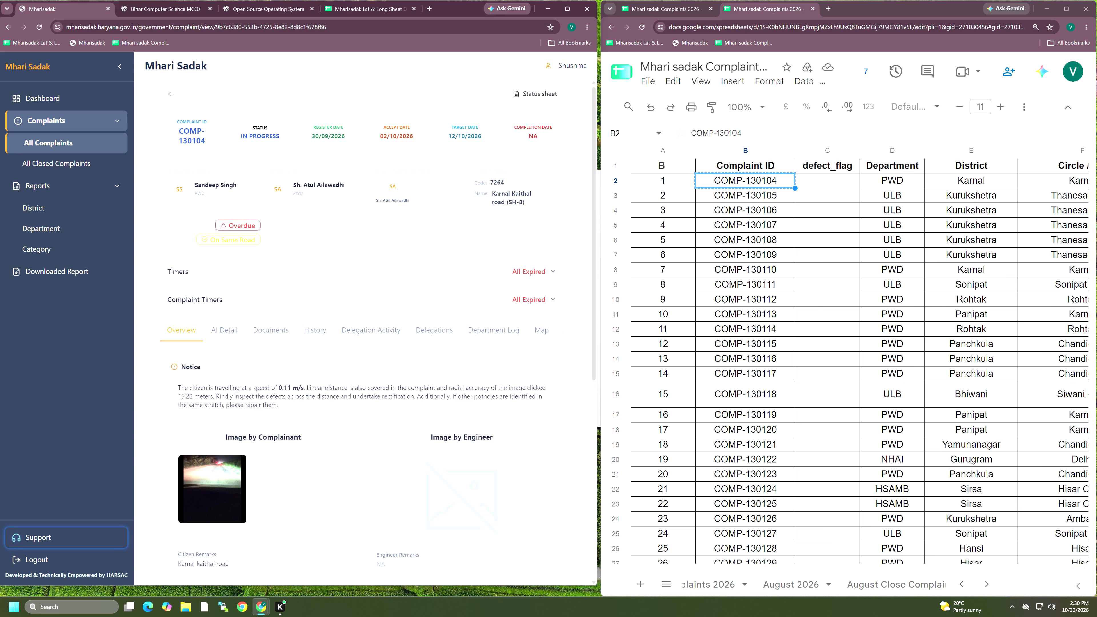
{"action": "left_click_drag", "start_coordinate": [688, 568], "coordinate": [1005, 571]}
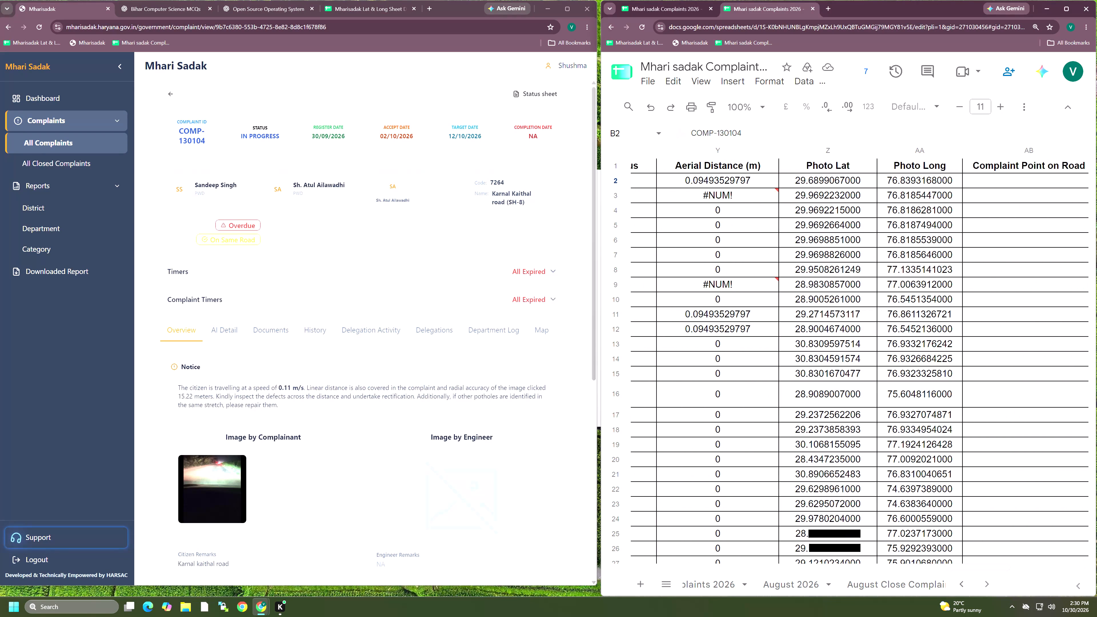
{"action": "left_click", "coordinate": [205, 500]}
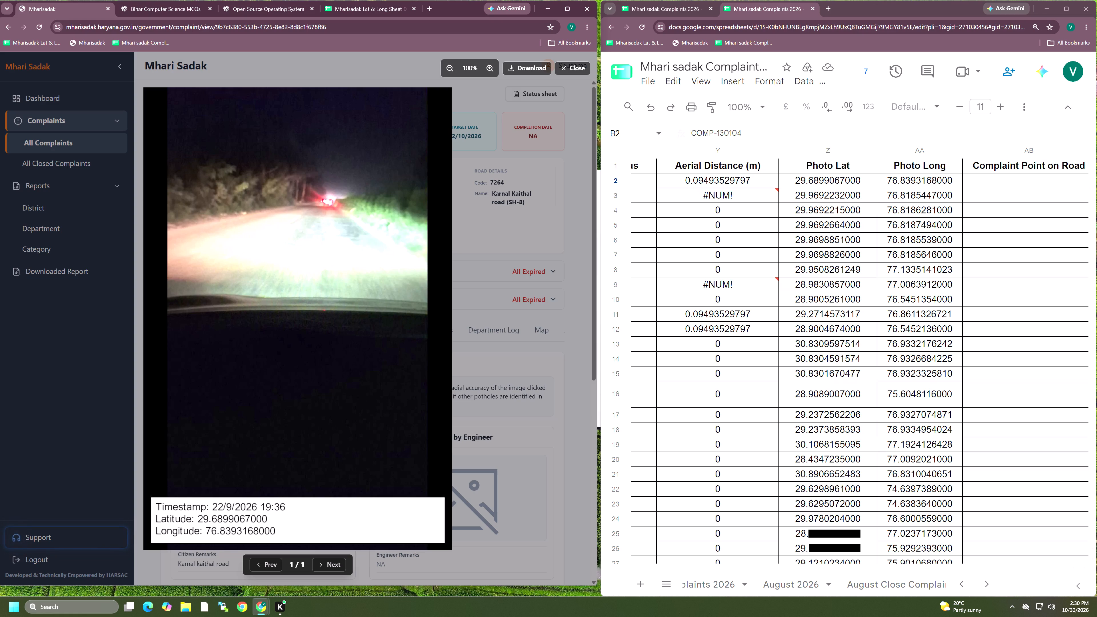
{"action": "left_click", "coordinate": [613, 311]}
{"action": "left_click_drag", "start_coordinate": [958, 567], "coordinate": [804, 562]}
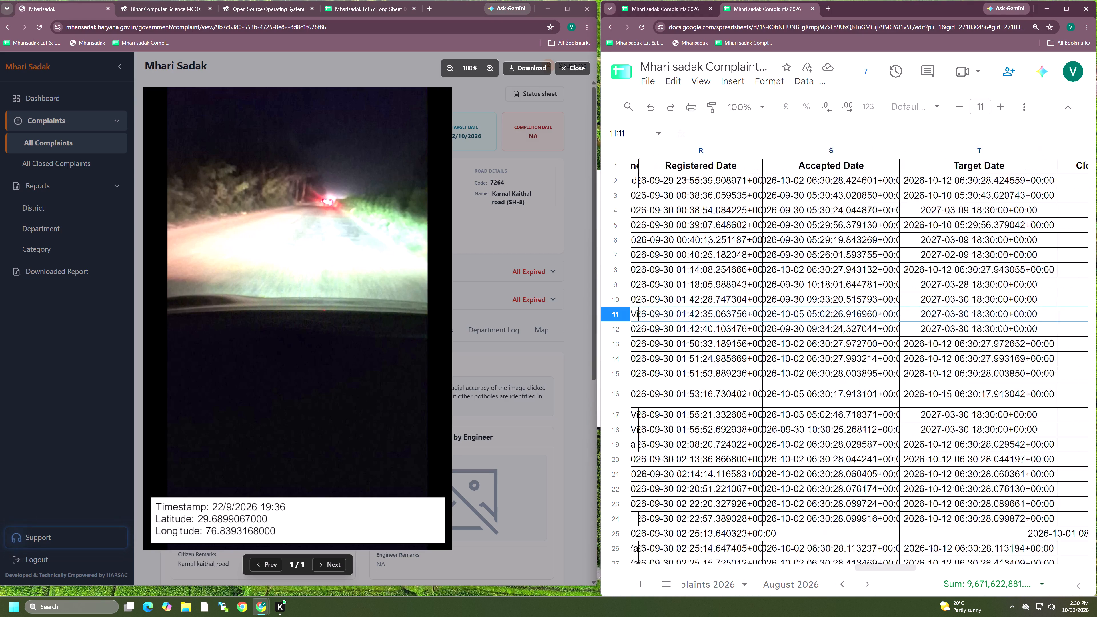
{"action": "left_click_drag", "start_coordinate": [804, 562], "coordinate": [601, 559]}
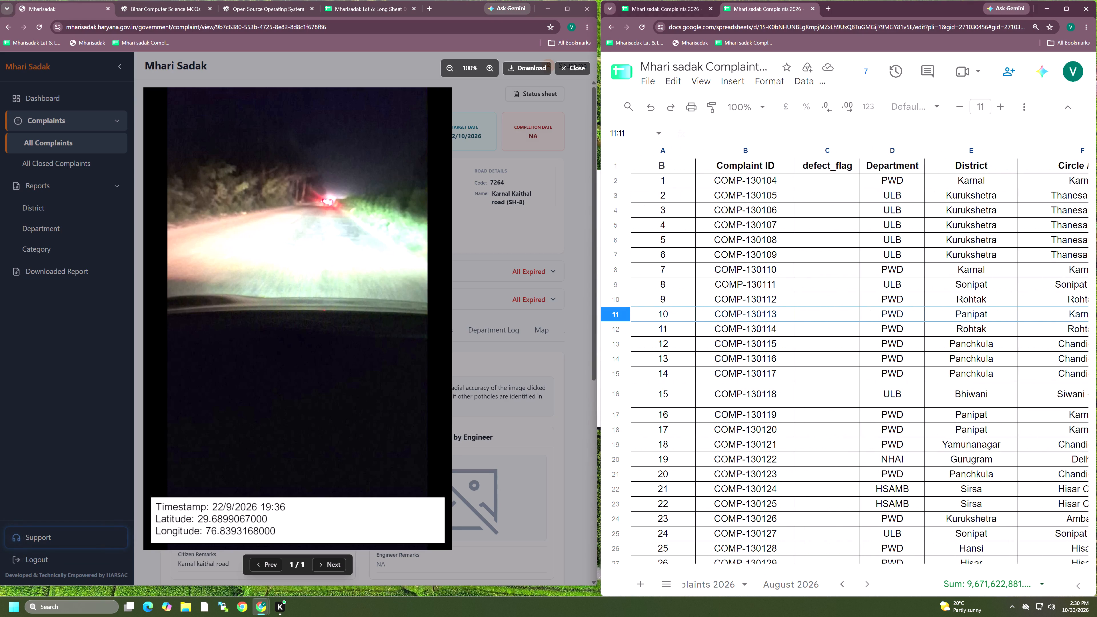
{"action": "left_click", "coordinate": [749, 316]}
{"action": "key", "text": "ctrl+c"}
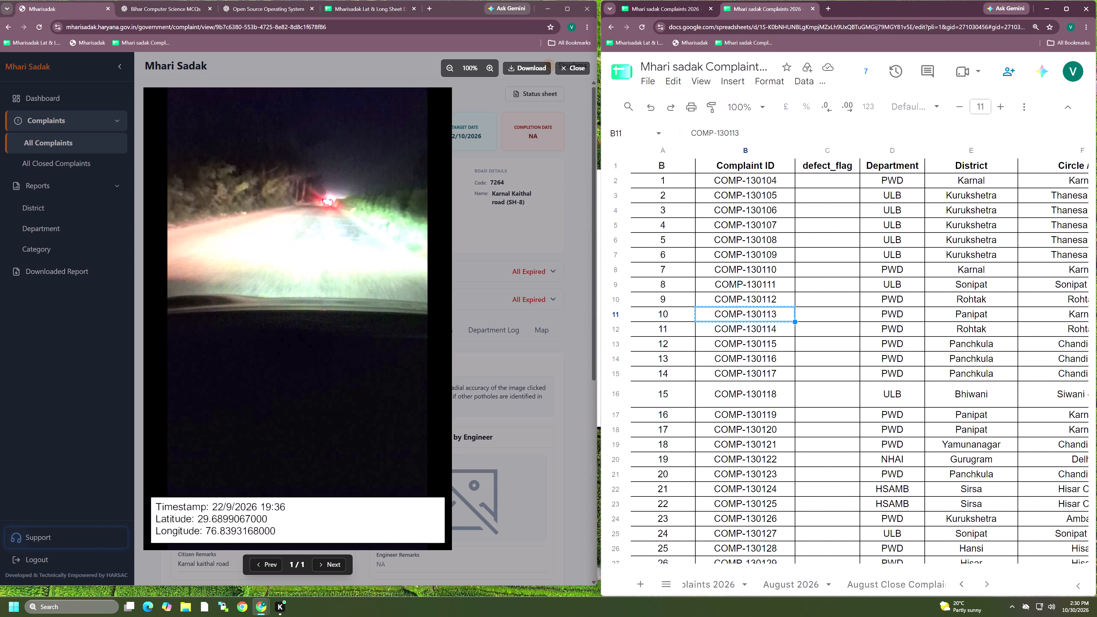
{"action": "left_click", "coordinate": [572, 66]}
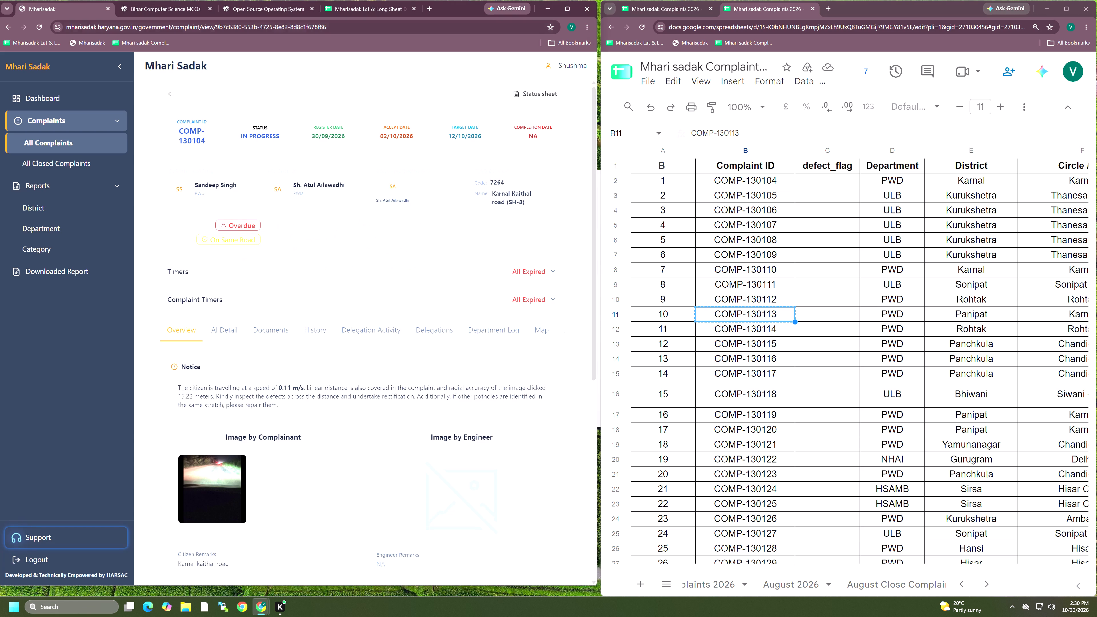
{"action": "left_click", "coordinate": [169, 93]}
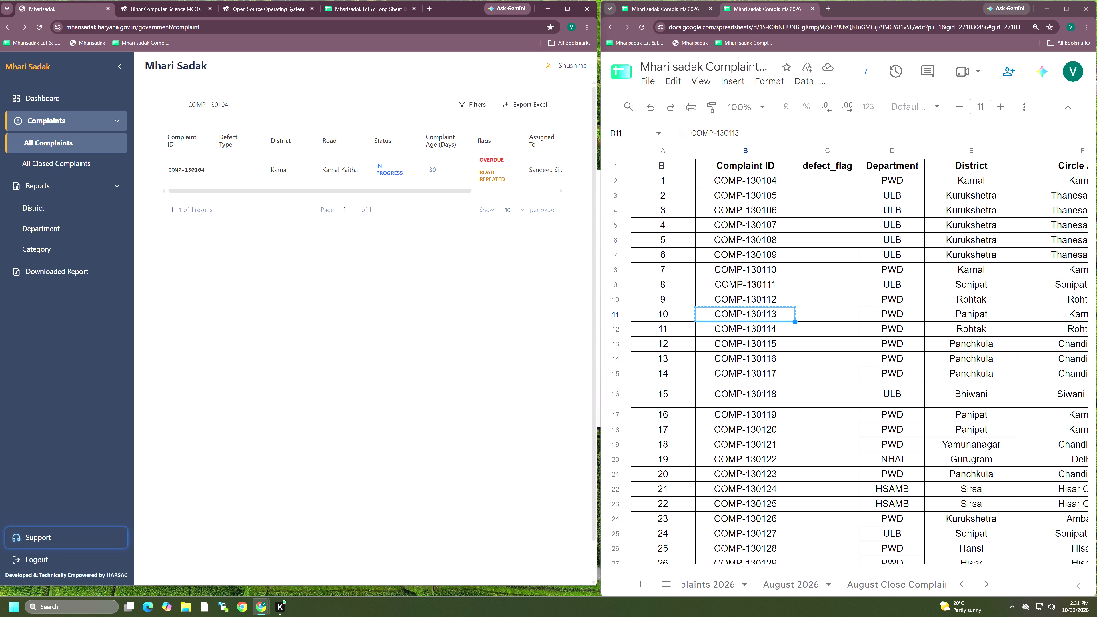
{"action": "left_click_drag", "start_coordinate": [235, 106], "coordinate": [103, 135]}
{"action": "key", "text": "ctrl+v"}
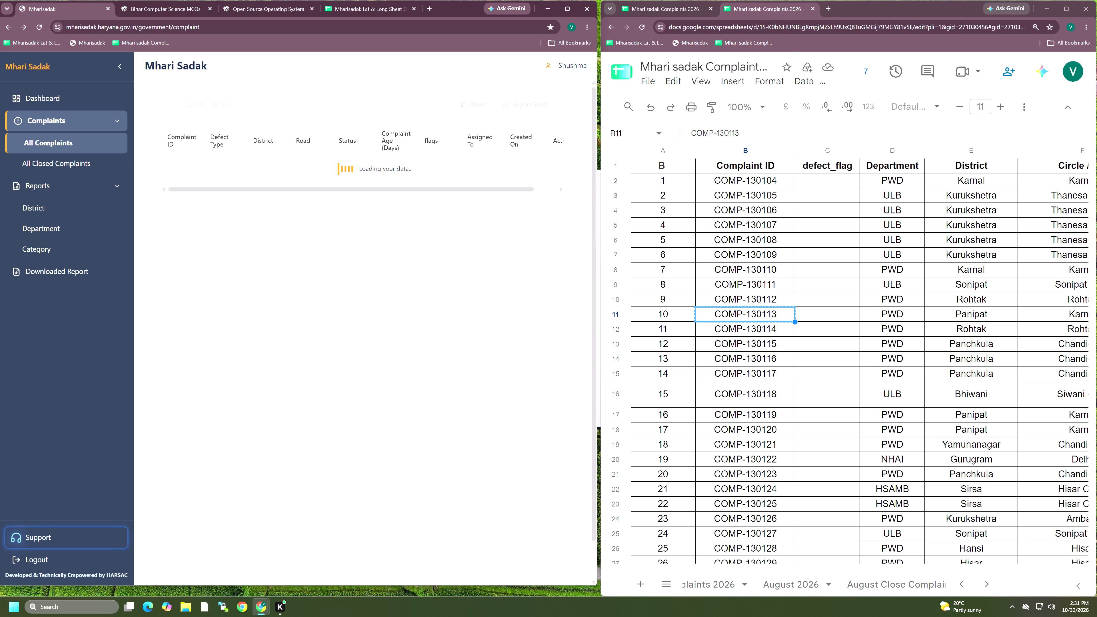
{"action": "left_click", "coordinate": [299, 173]}
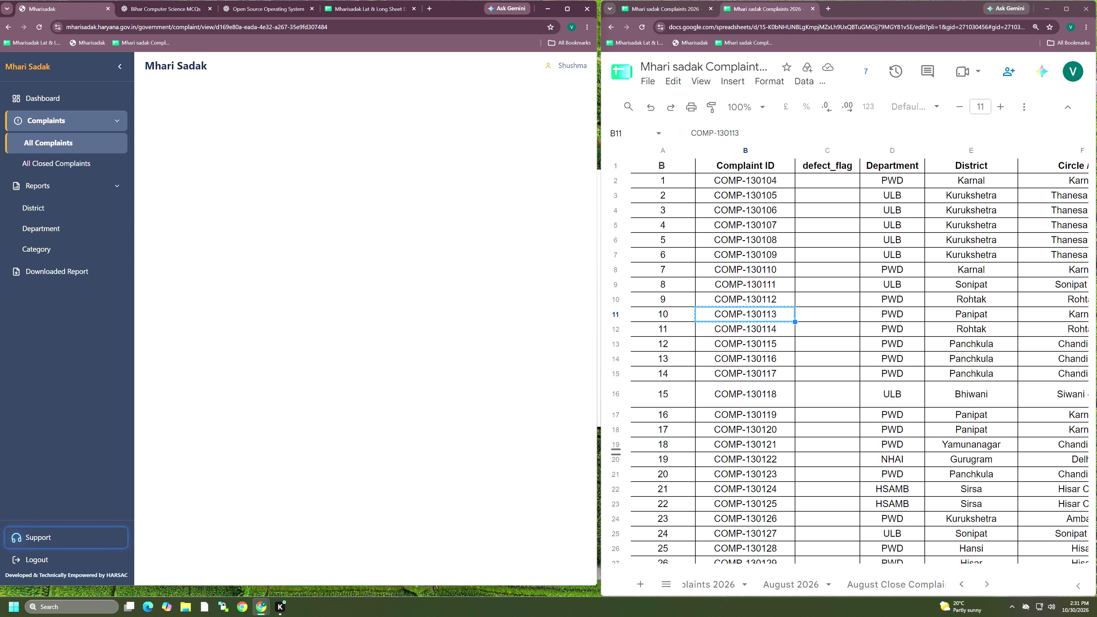
Inspect the Aerial Distance, Photo Lat and Photo Long columns of the October 2026 sheet and check the aerial distance in cell Y9.
{"action": "left_click_drag", "start_coordinate": [683, 566], "coordinate": [814, 566]}
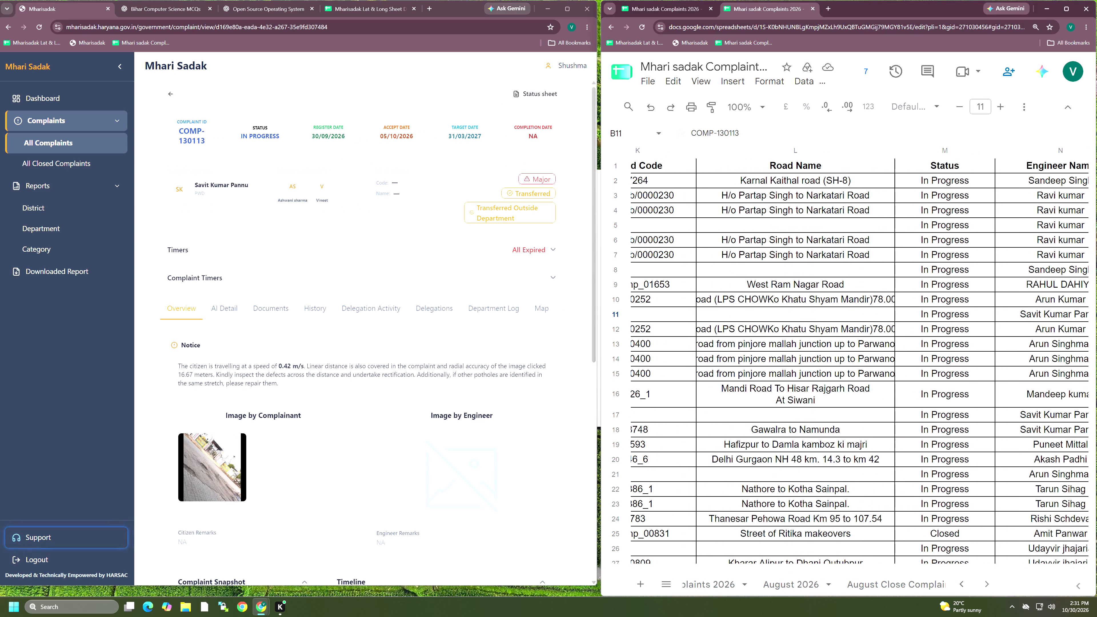
{"action": "left_click_drag", "start_coordinate": [795, 567], "coordinate": [955, 572]}
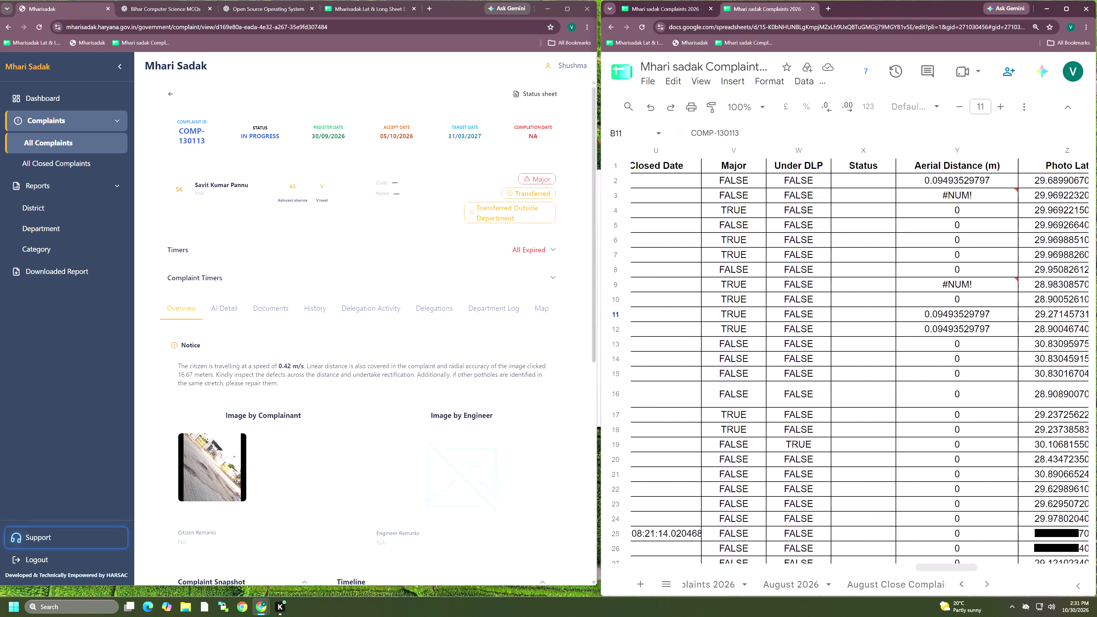
{"action": "left_click_drag", "start_coordinate": [955, 572], "coordinate": [969, 566]}
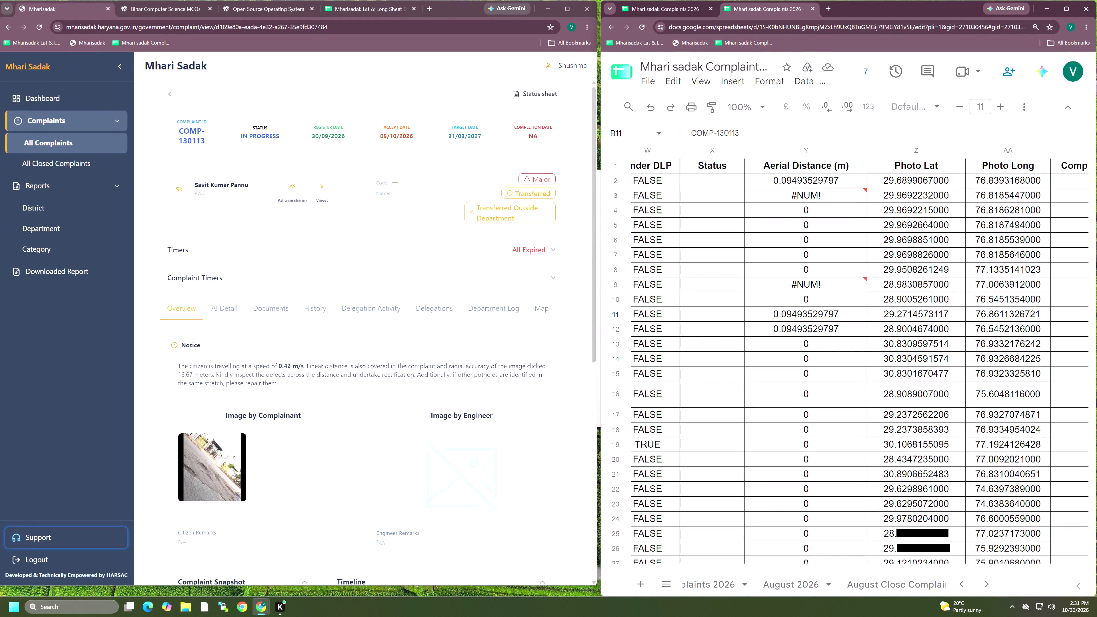
{"action": "left_click", "coordinate": [815, 283]}
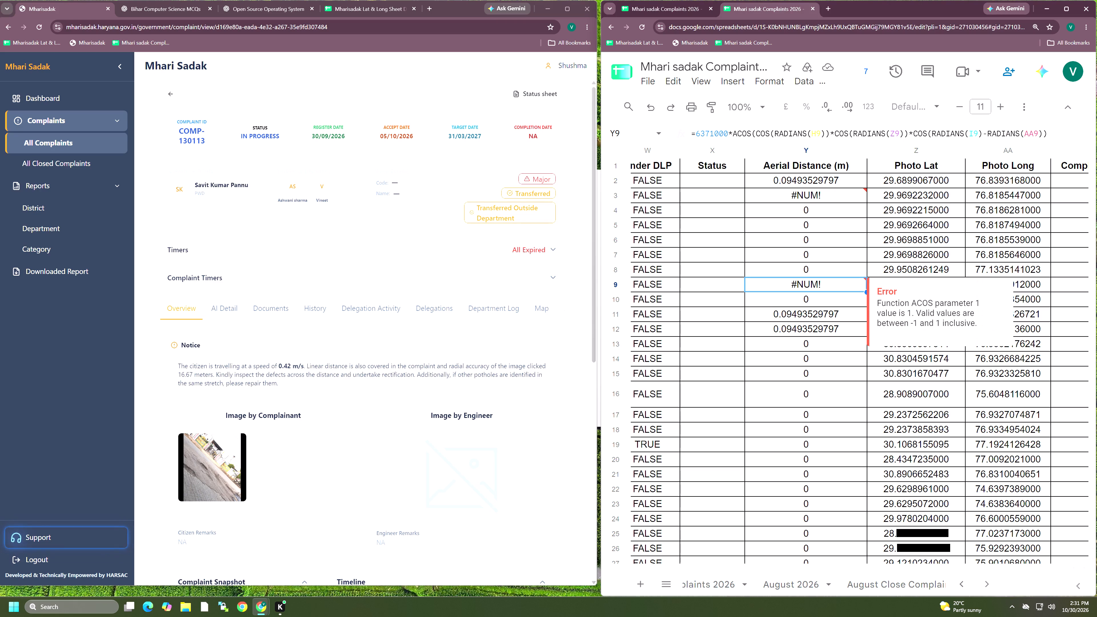
{"action": "left_click", "coordinate": [617, 284]}
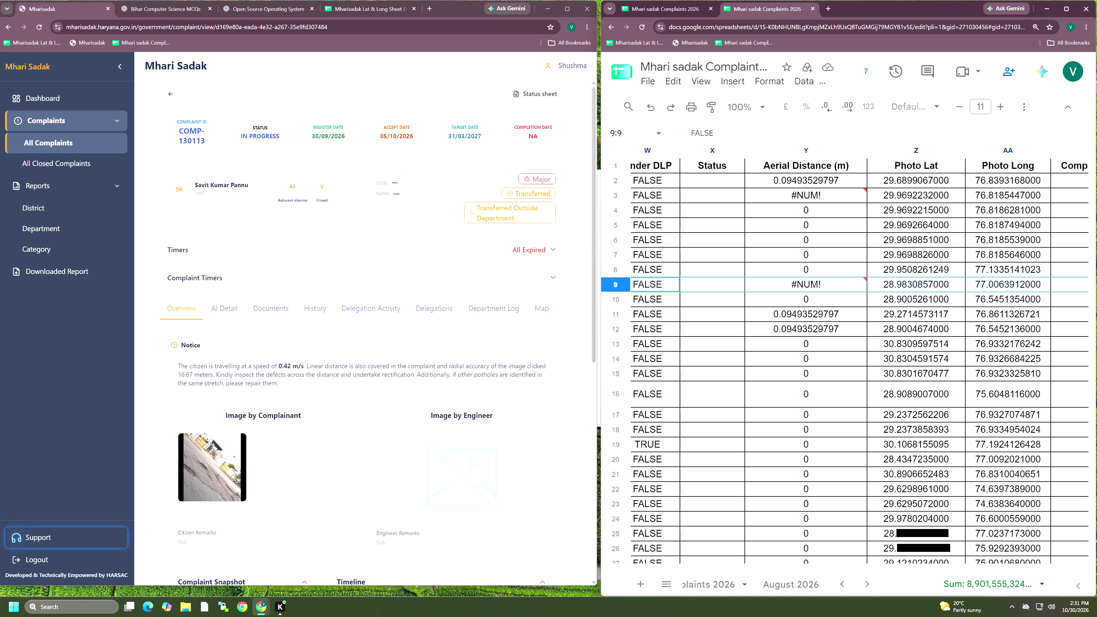
{"action": "left_click_drag", "start_coordinate": [949, 567], "coordinate": [636, 554]}
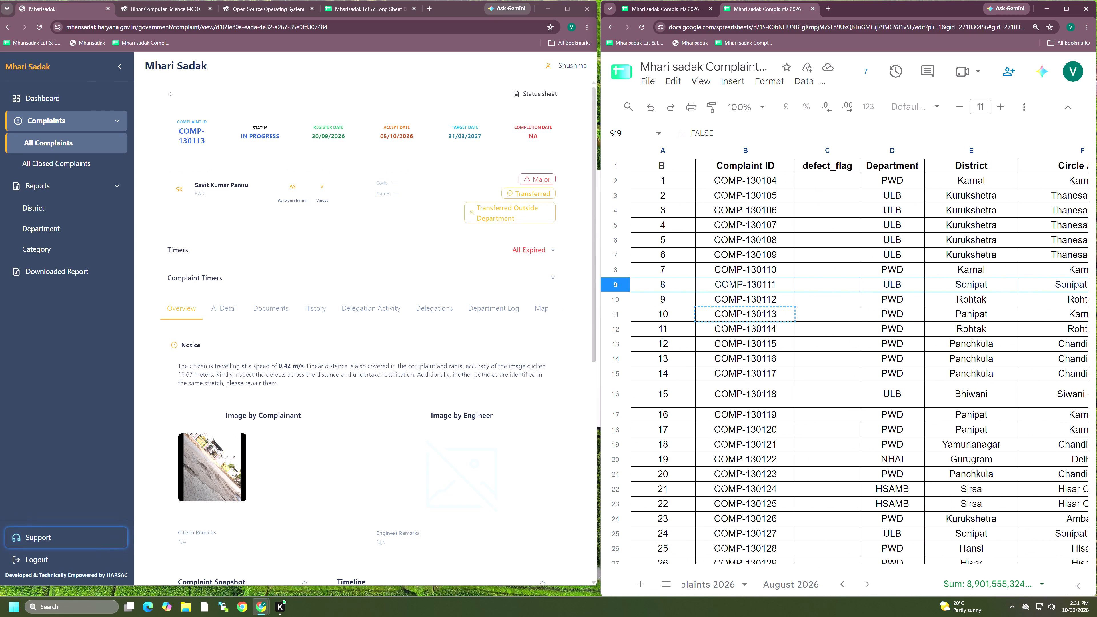
{"action": "left_click", "coordinate": [756, 287]}
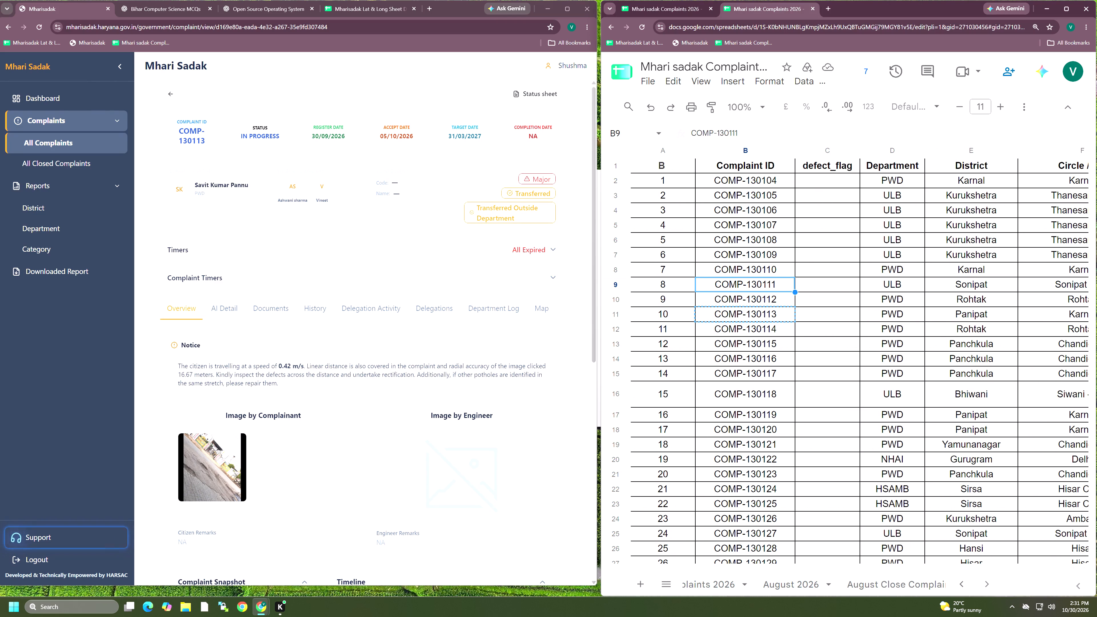
{"action": "key", "text": "ctrl+c"}
{"action": "left_click", "coordinate": [165, 86]}
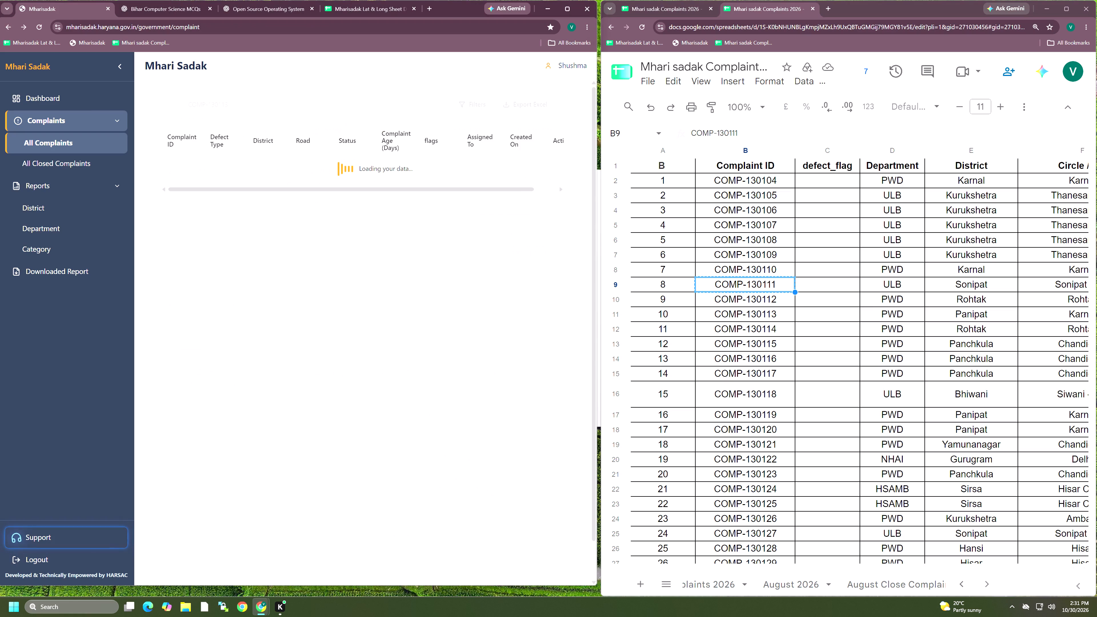
{"action": "left_click_drag", "start_coordinate": [251, 102], "coordinate": [99, 124]}
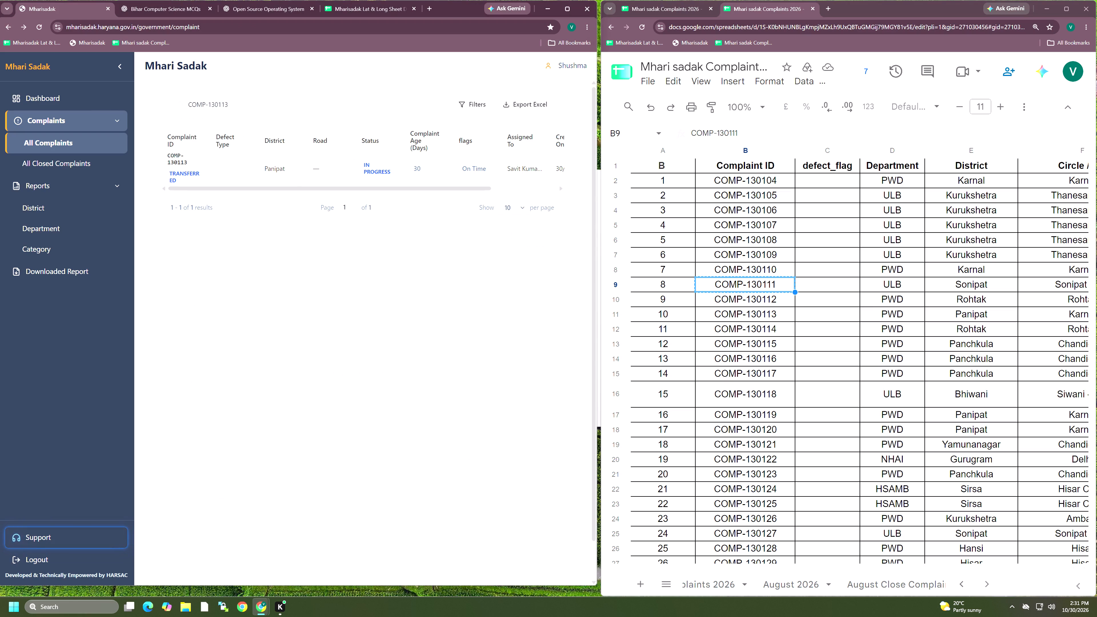
{"action": "key", "text": "ctrl+v"}
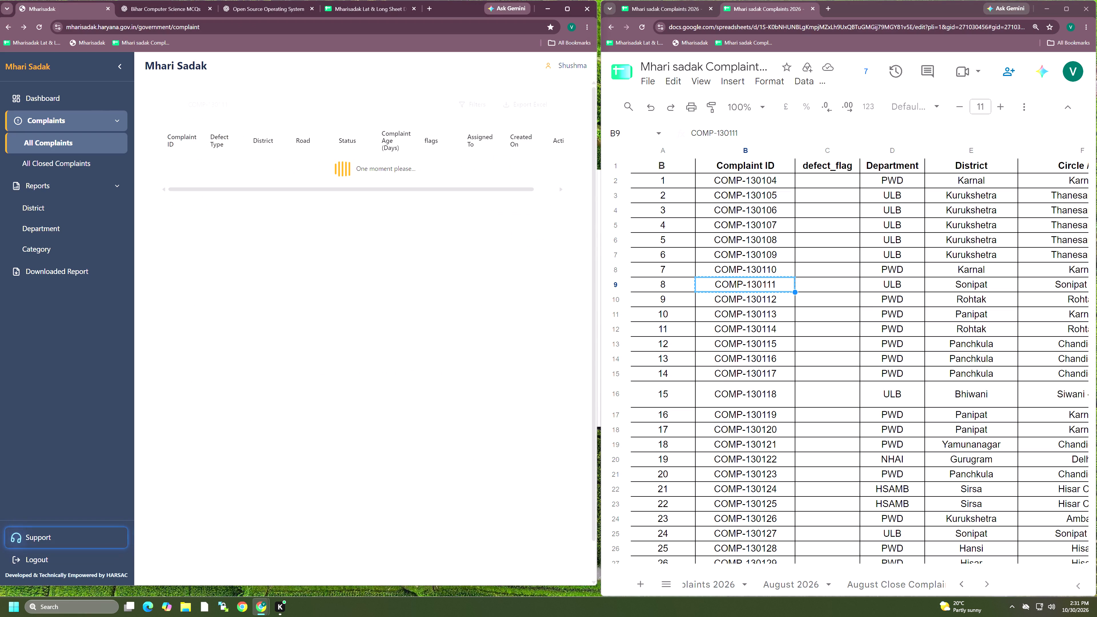
{"action": "left_click", "coordinate": [240, 169]}
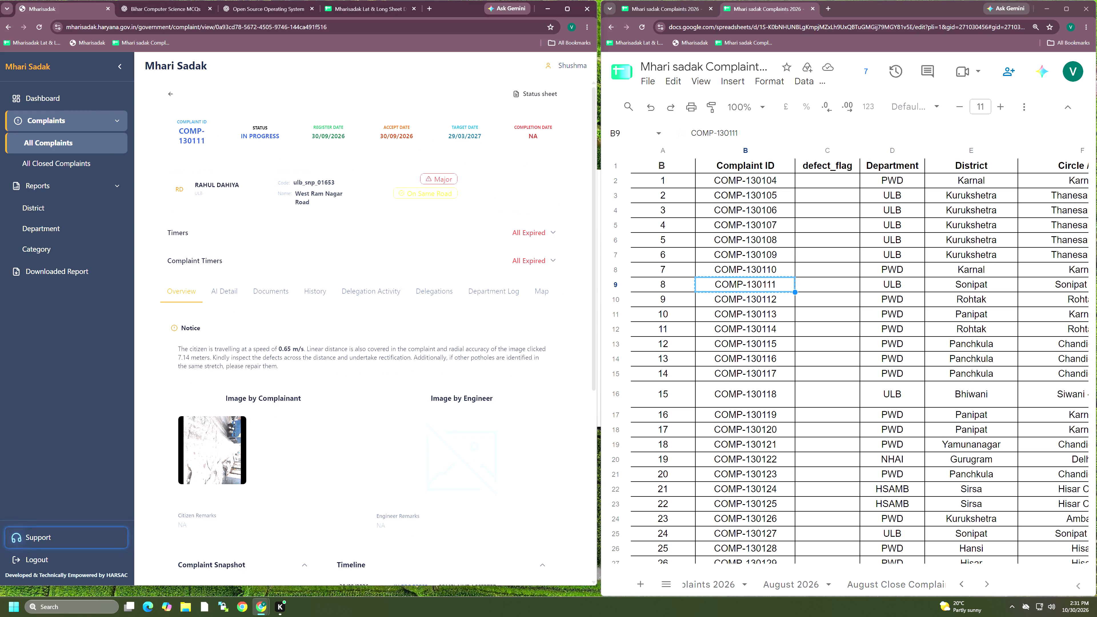
{"action": "scroll", "coordinate": [235, 455], "scroll_direction": "down", "scroll_amount": 2}
{"action": "left_click", "coordinate": [218, 394]}
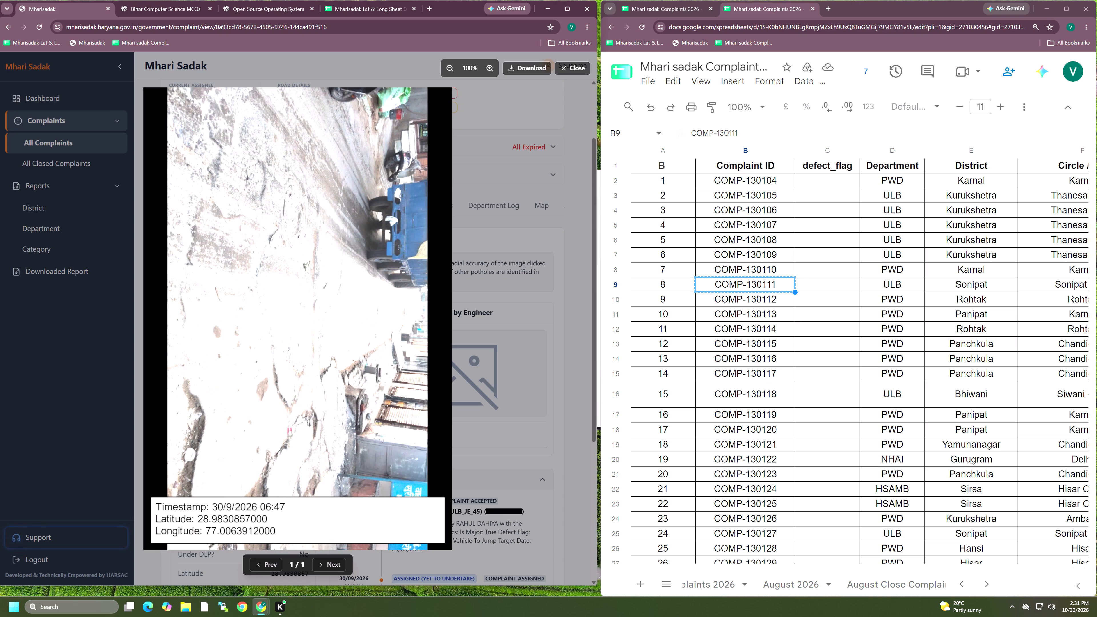
{"action": "left_click", "coordinate": [610, 287]}
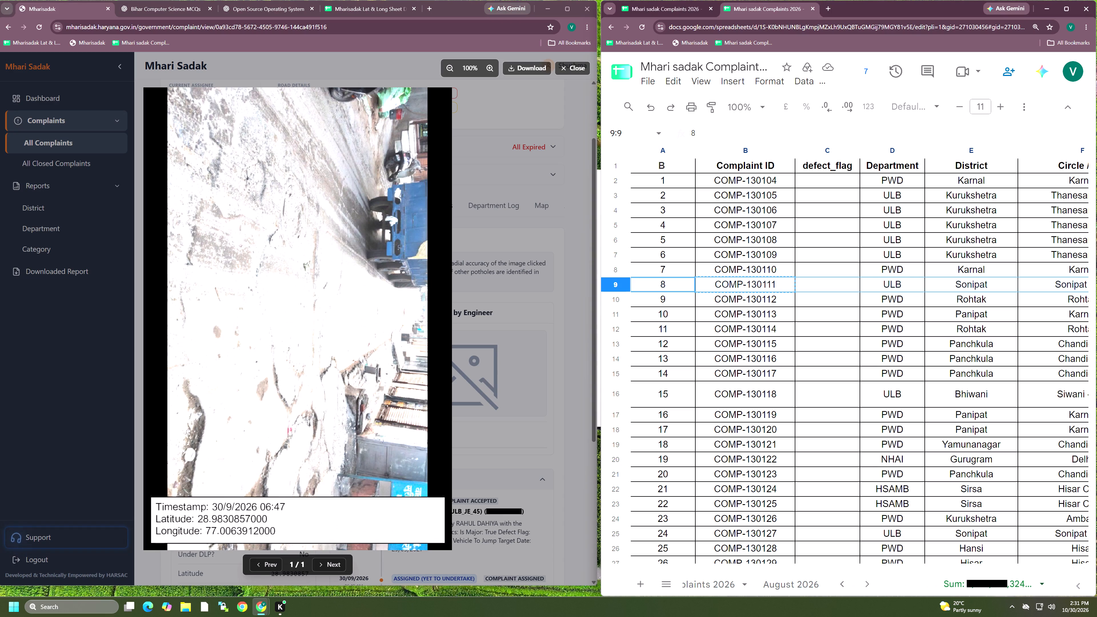
{"action": "left_click_drag", "start_coordinate": [679, 569], "coordinate": [966, 554]}
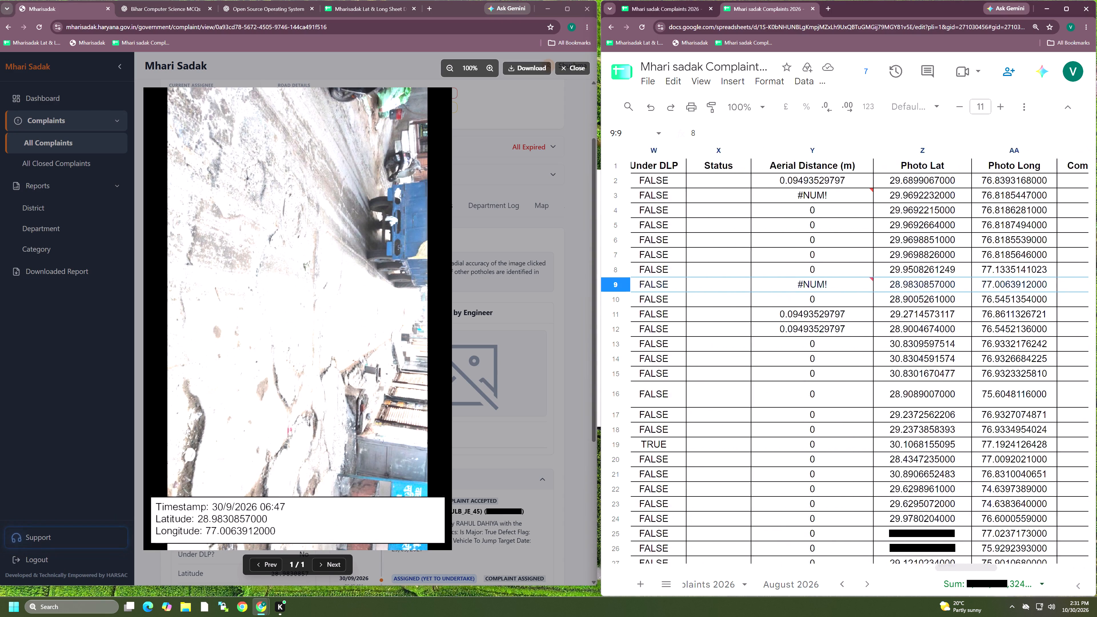
{"action": "left_click_drag", "start_coordinate": [966, 554], "coordinate": [982, 558]}
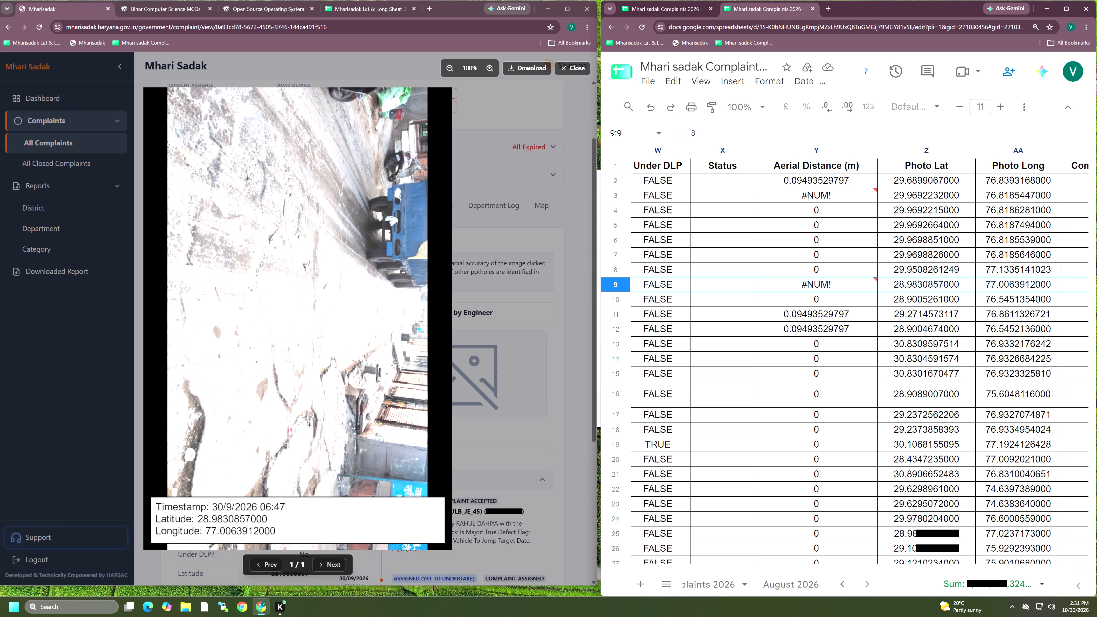
Open the Aerial Distance formula in Y9 and trace its COS latitude references to row 9's Latitude and Photo Lat columns.
{"action": "double_click", "coordinate": [824, 289]}
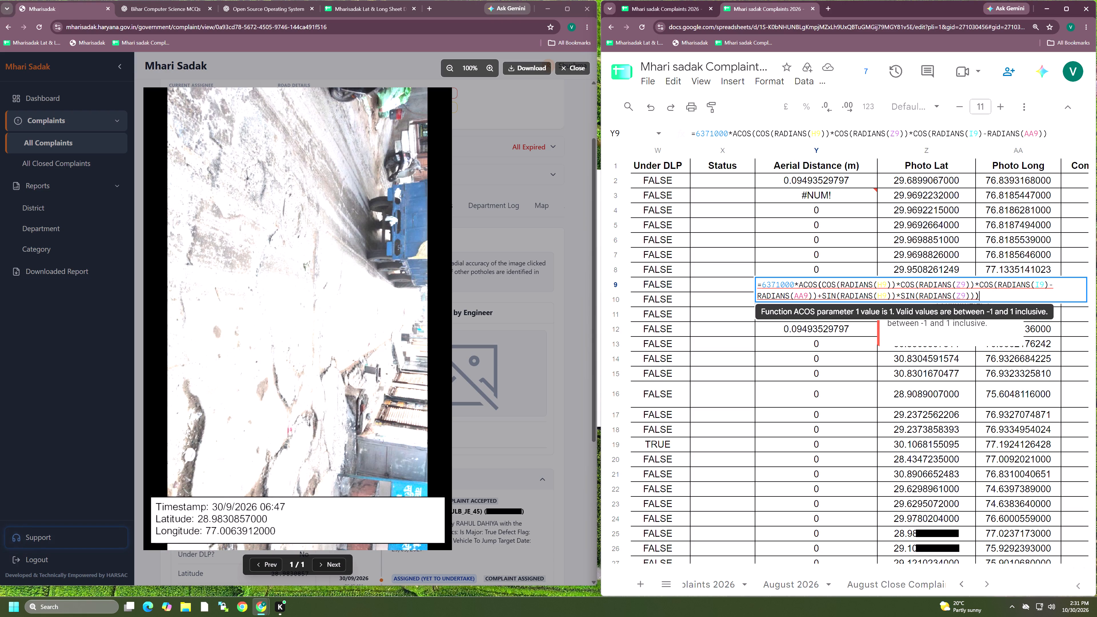
{"action": "left_click", "coordinate": [889, 283]}
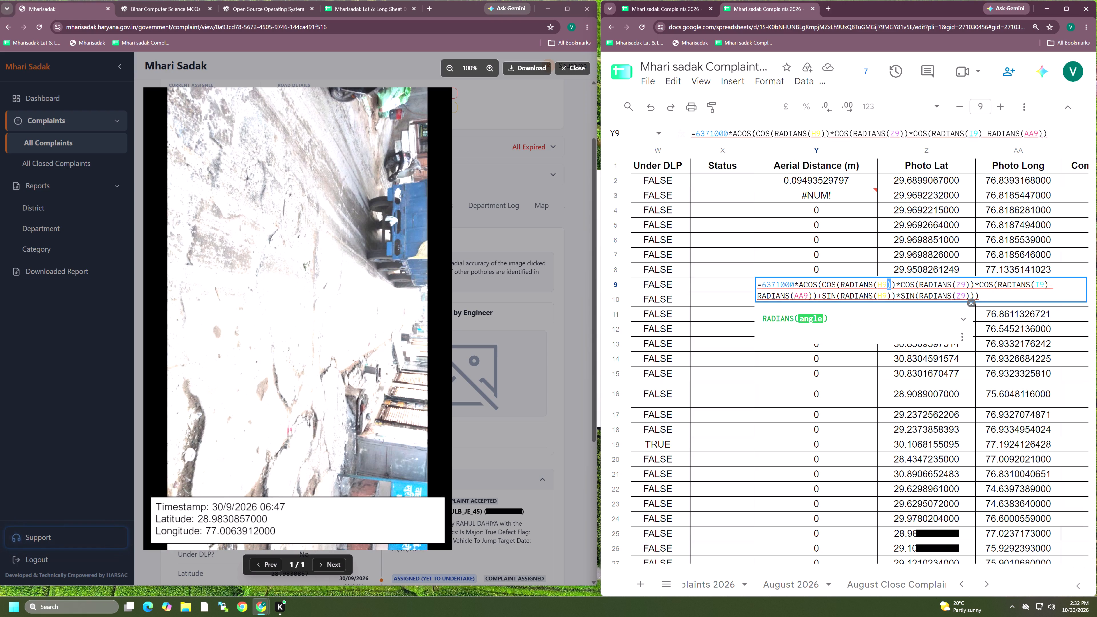
{"action": "left_click_drag", "start_coordinate": [938, 565], "coordinate": [664, 554]}
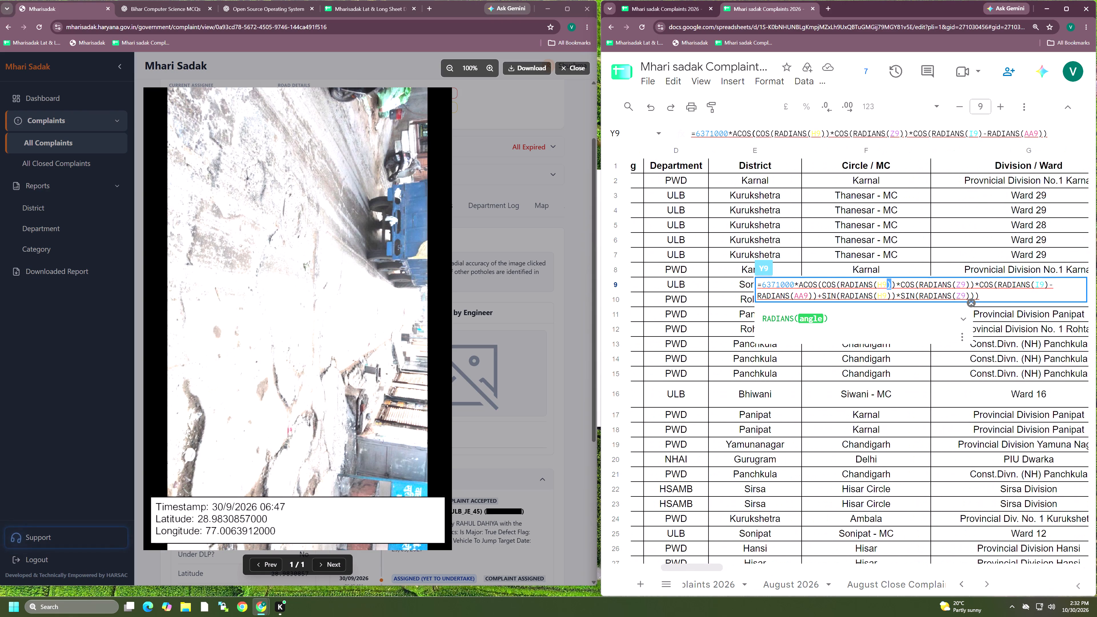
{"action": "left_click_drag", "start_coordinate": [664, 554], "coordinate": [681, 556]}
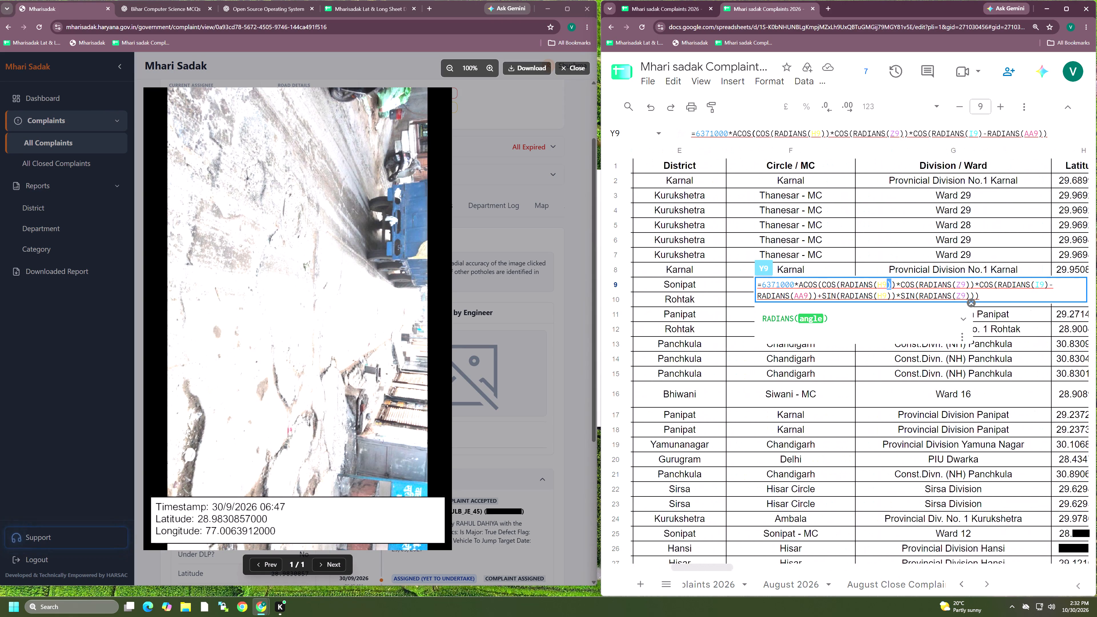
{"action": "left_click_drag", "start_coordinate": [681, 556], "coordinate": [730, 552]}
{"action": "left_click", "coordinate": [964, 283]}
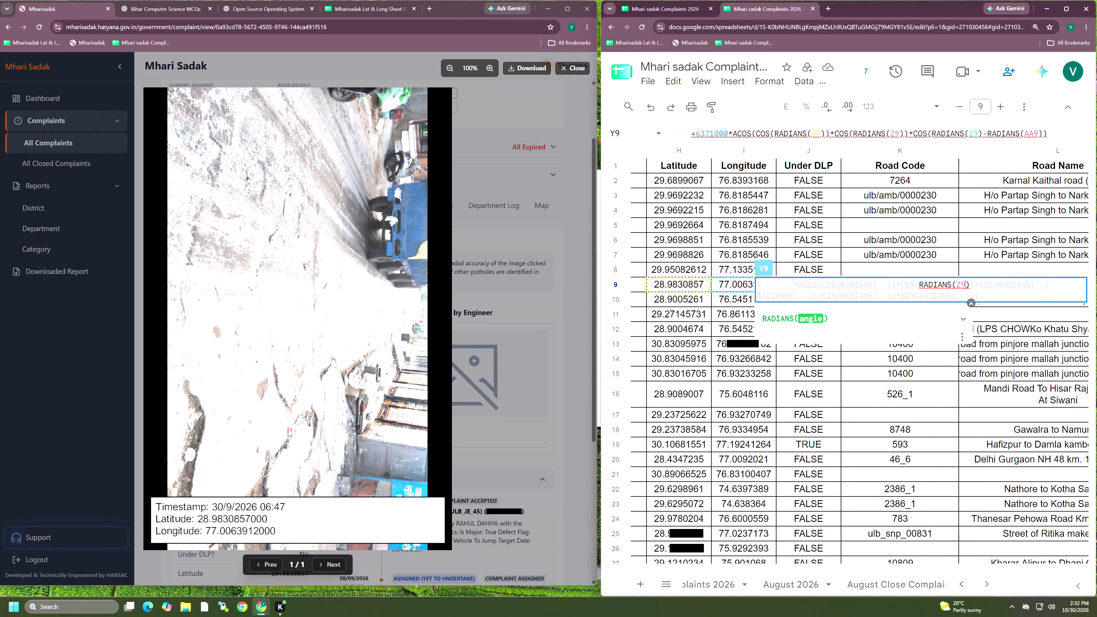
{"action": "left_click_drag", "start_coordinate": [764, 565], "coordinate": [968, 542]}
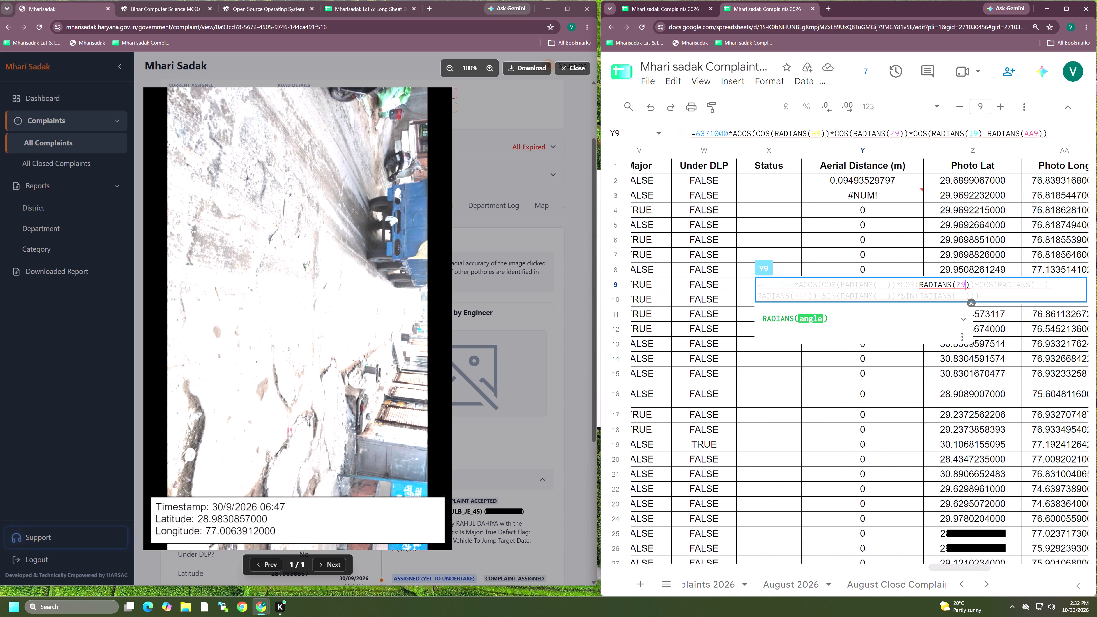
{"action": "left_click_drag", "start_coordinate": [968, 542], "coordinate": [1018, 537]}
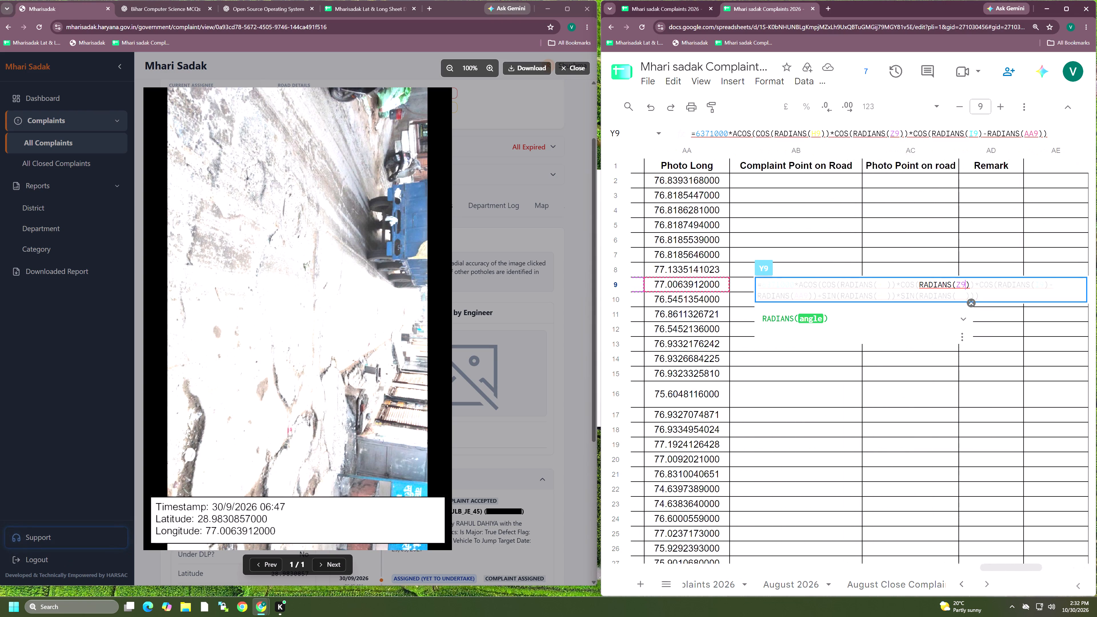
{"action": "left_click_drag", "start_coordinate": [1018, 537], "coordinate": [1000, 534]}
Trace the Y9 formula's I9 and AA9 references to row 9's Longitude and Photo Long columns.
{"action": "left_click", "coordinate": [1042, 286]}
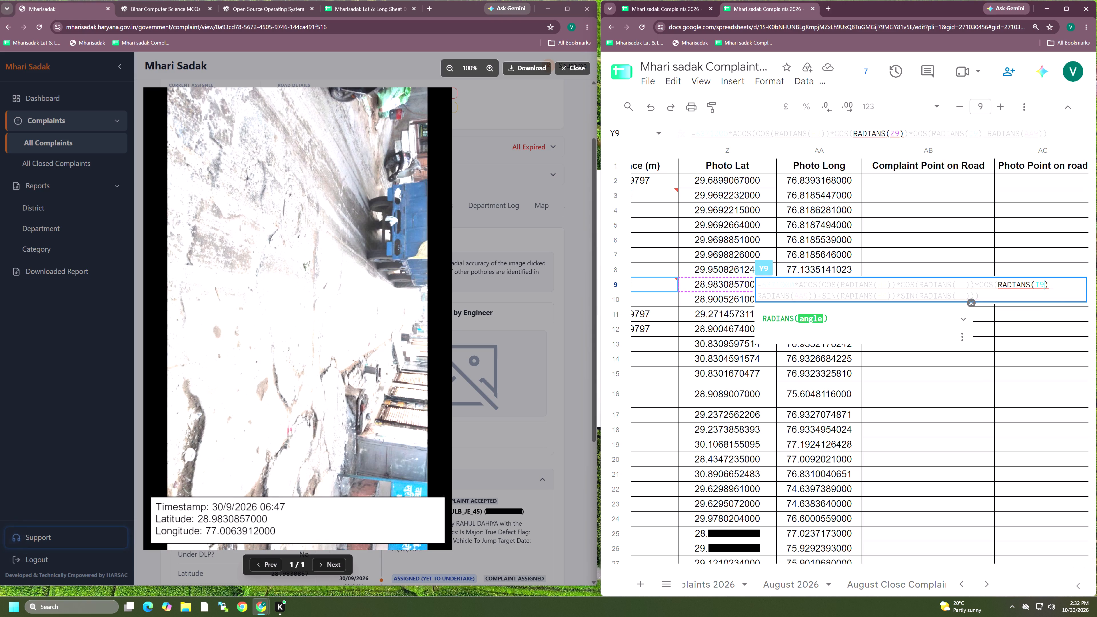
{"action": "left_click_drag", "start_coordinate": [969, 569], "coordinate": [665, 590]}
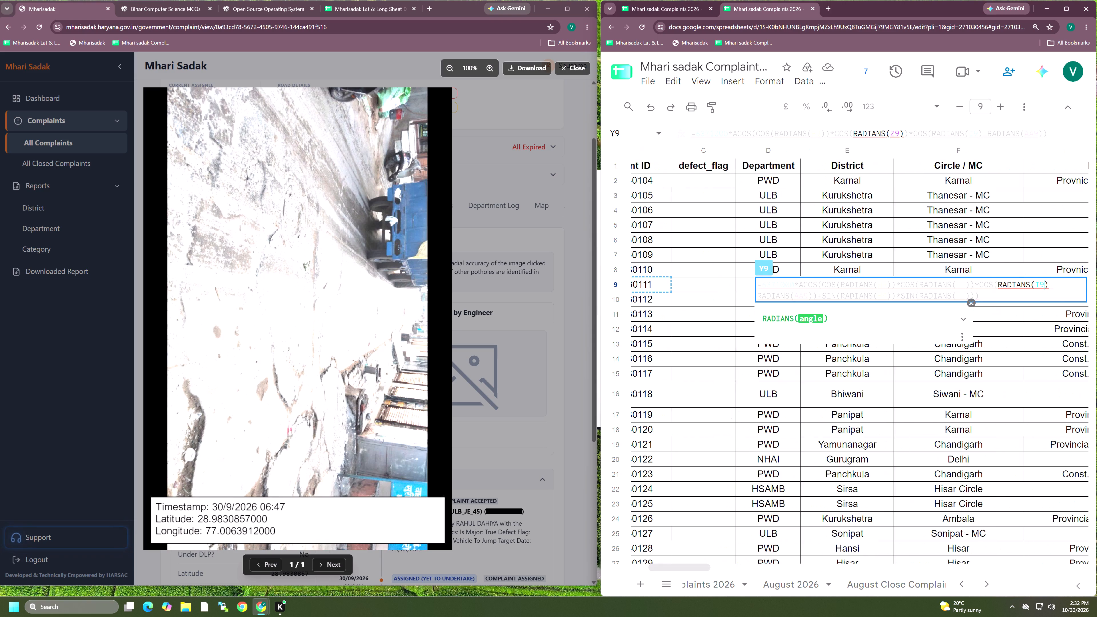
{"action": "left_click_drag", "start_coordinate": [665, 590], "coordinate": [734, 584]}
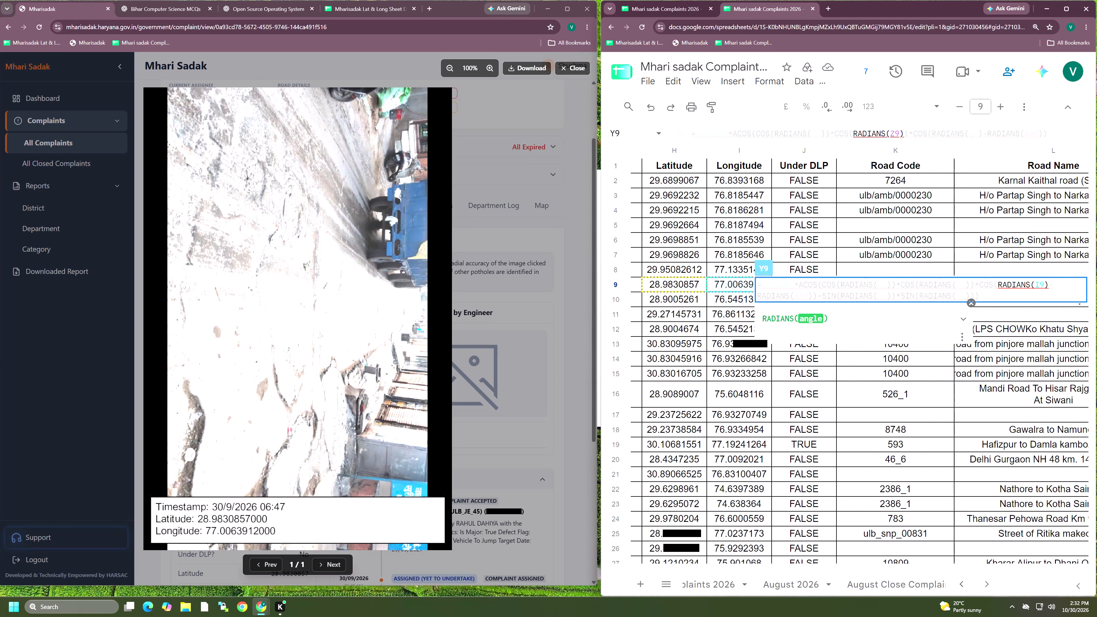
{"action": "left_click", "coordinate": [803, 300]}
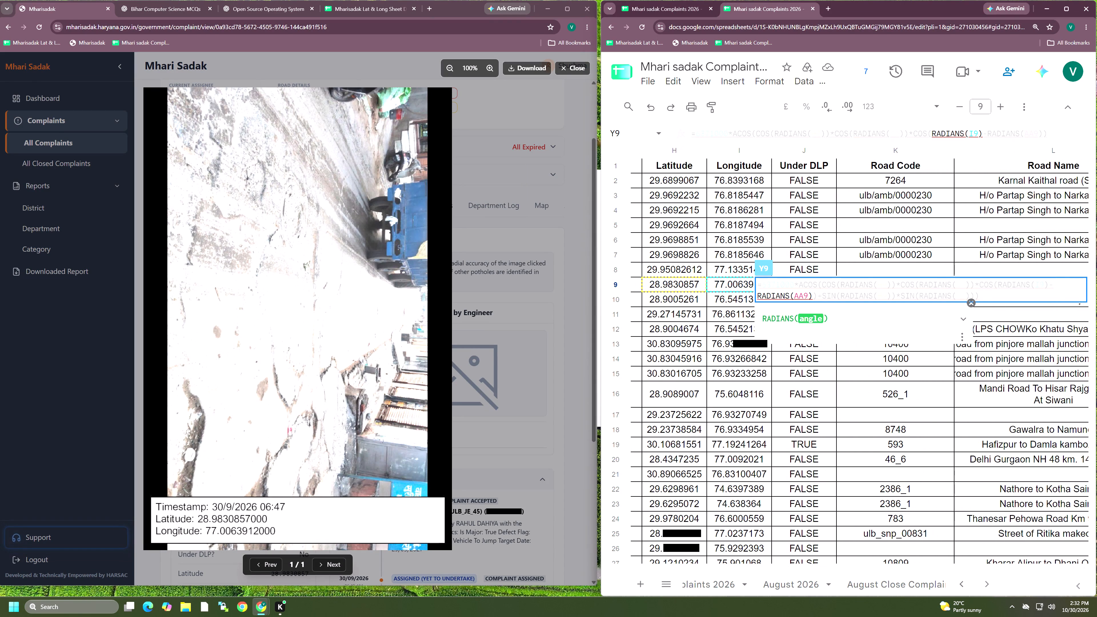
{"action": "left_click_drag", "start_coordinate": [777, 567], "coordinate": [956, 558]}
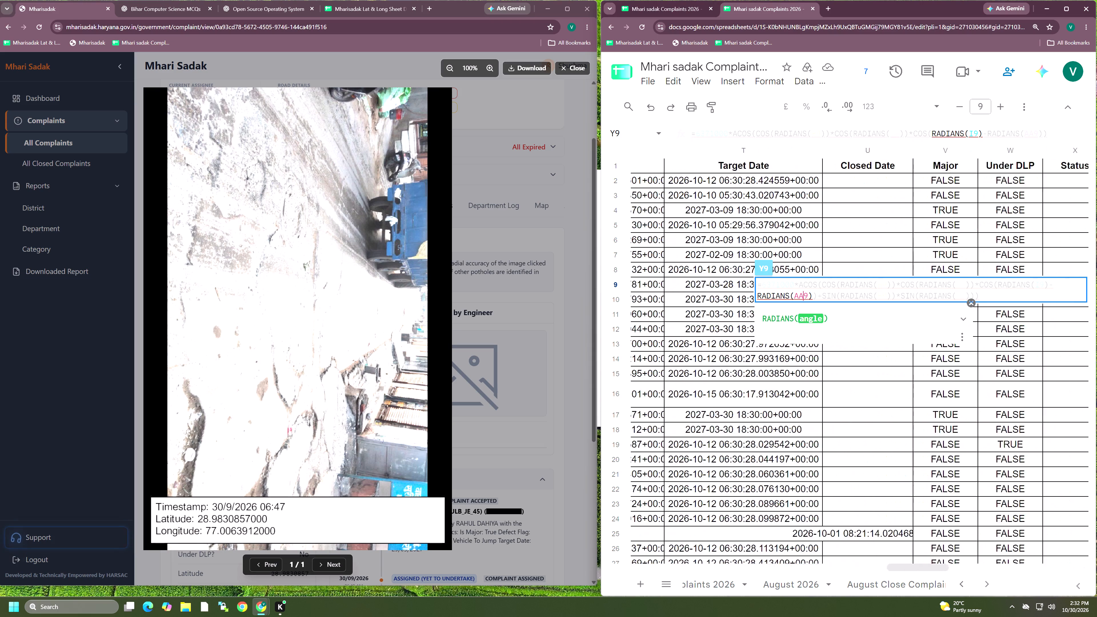
{"action": "left_click_drag", "start_coordinate": [956, 558], "coordinate": [1024, 553]}
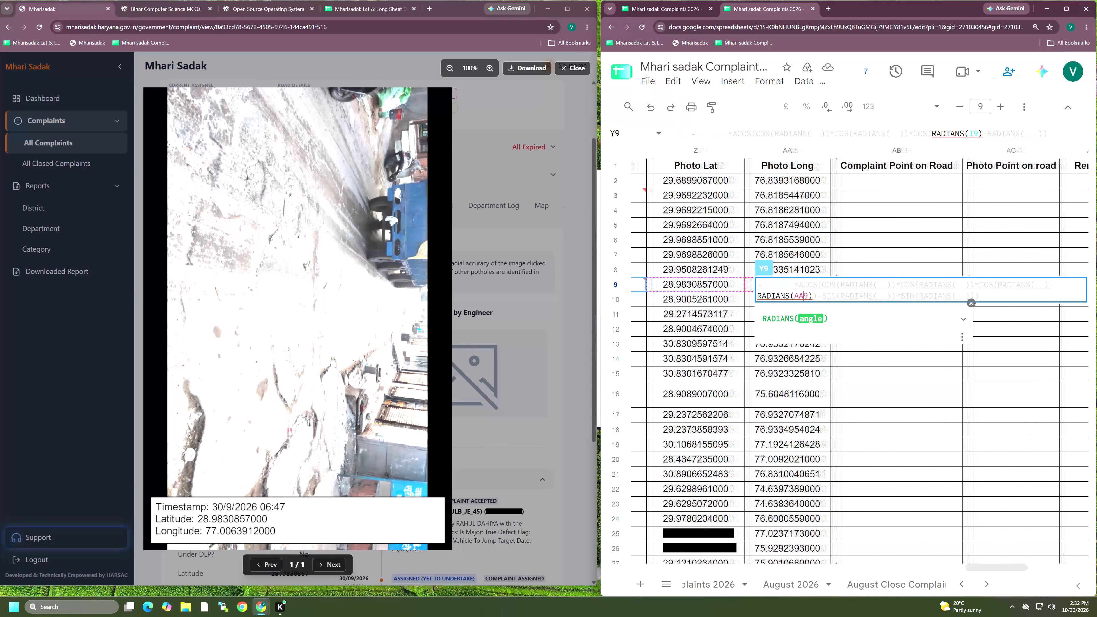
{"action": "left_click_drag", "start_coordinate": [1024, 553], "coordinate": [1031, 552]}
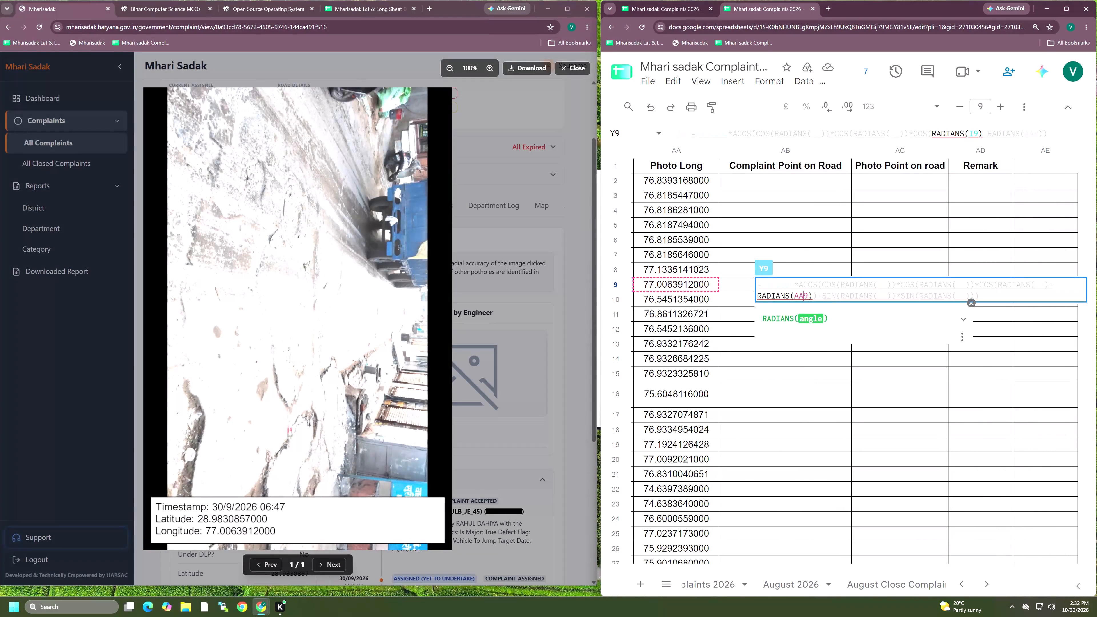
Trace the Y9 formula's SIN latitude references to row 9's Latitude and Photo Lat columns, then close the formula.
{"action": "left_click", "coordinate": [883, 295]}
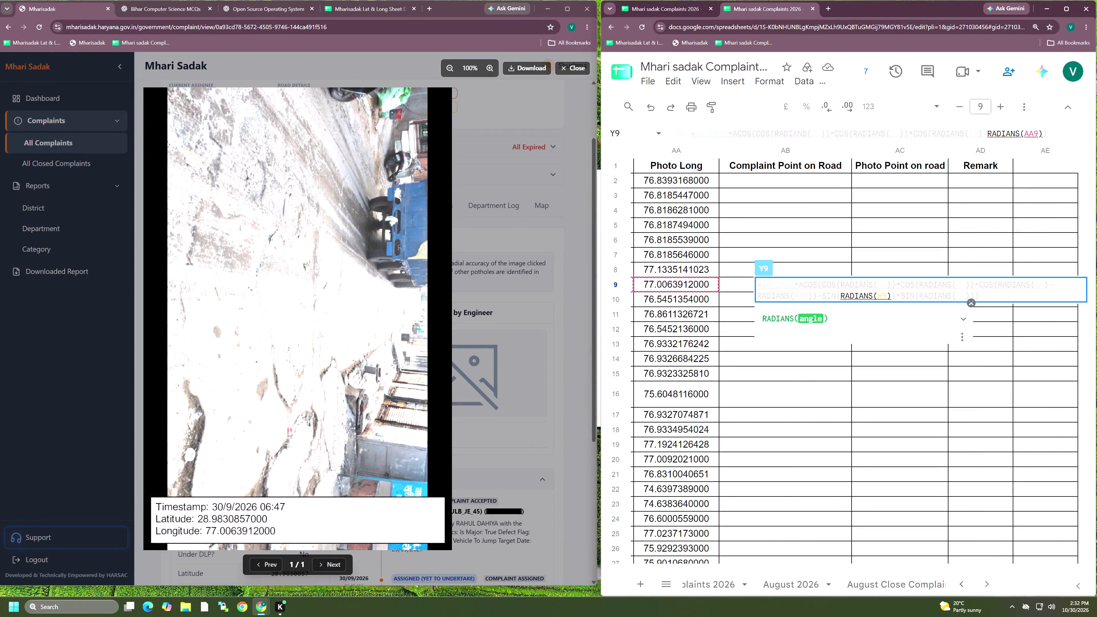
{"action": "left_click_drag", "start_coordinate": [996, 570], "coordinate": [898, 569]}
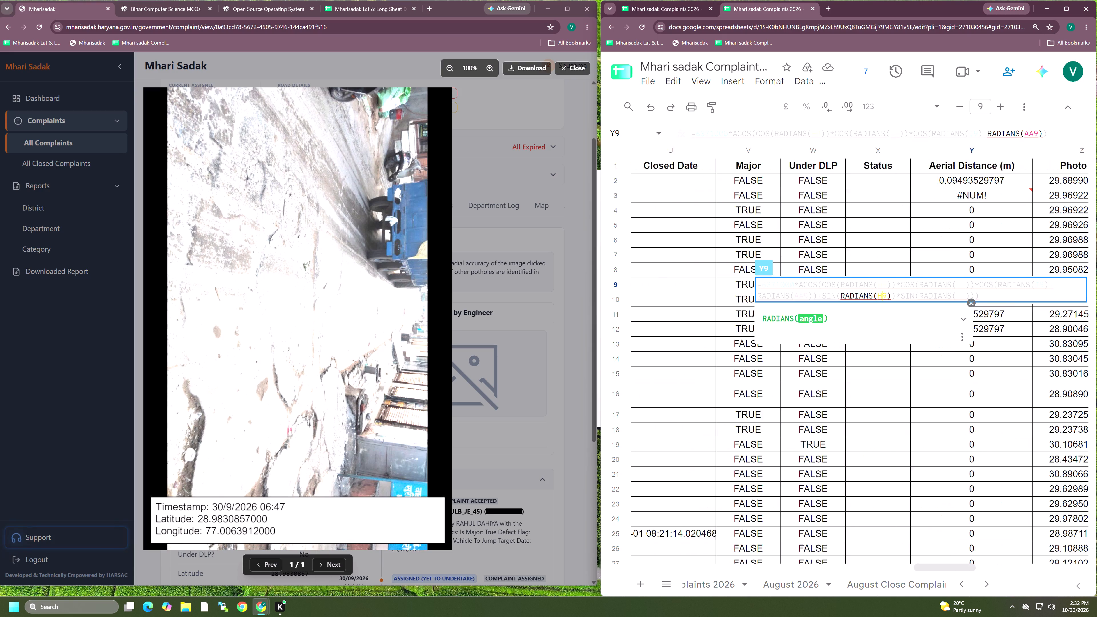
{"action": "left_click_drag", "start_coordinate": [898, 569], "coordinate": [786, 561]}
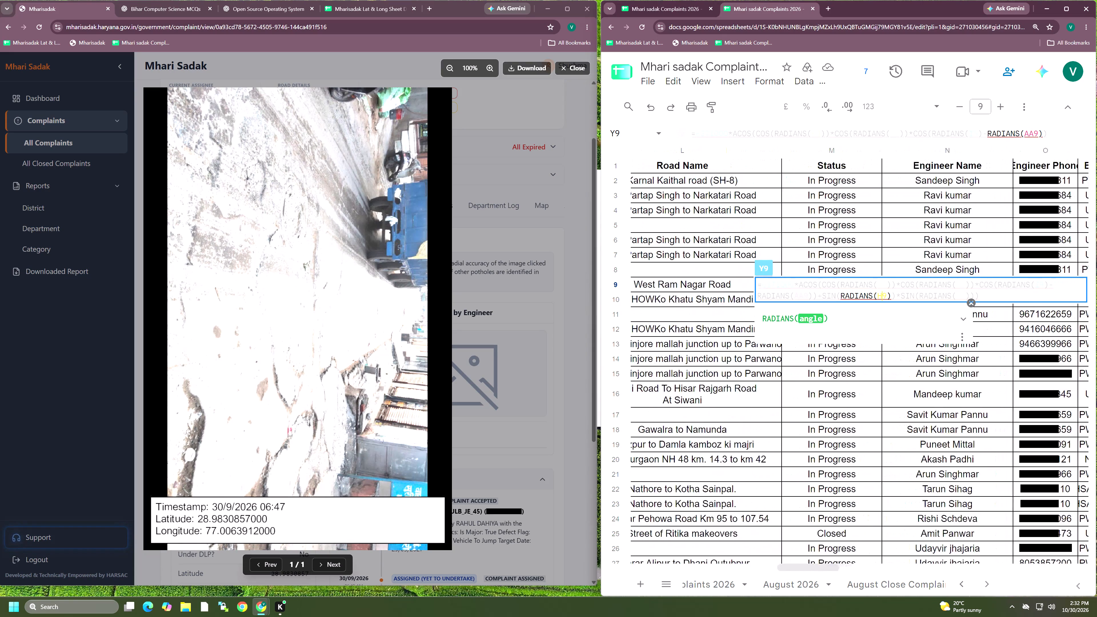
{"action": "left_click_drag", "start_coordinate": [786, 561], "coordinate": [725, 556]}
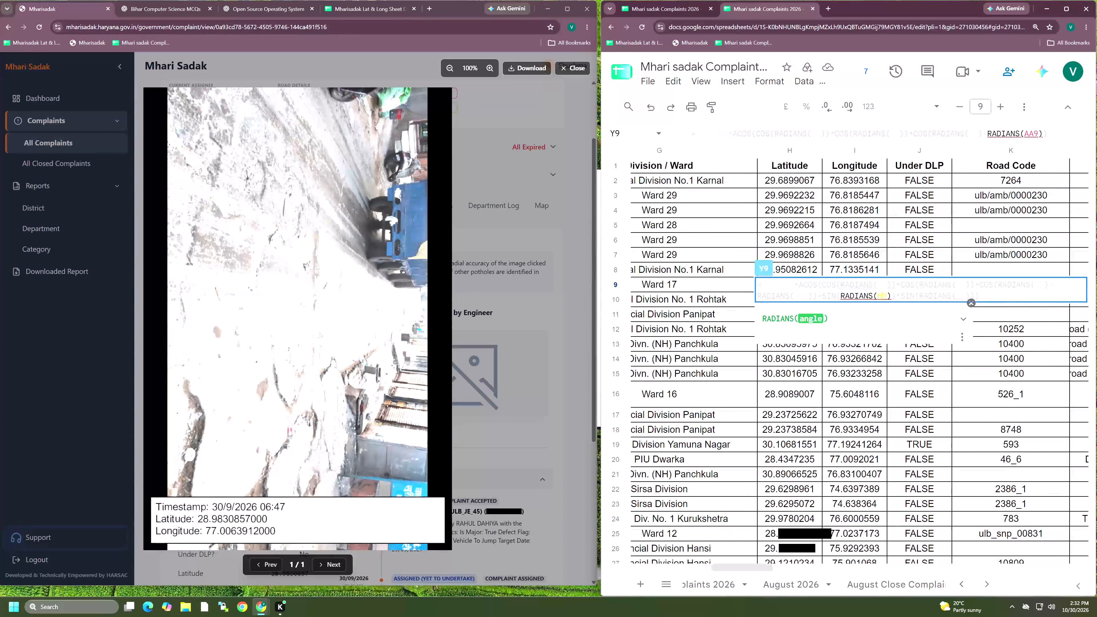
{"action": "left_click_drag", "start_coordinate": [725, 556], "coordinate": [738, 558]}
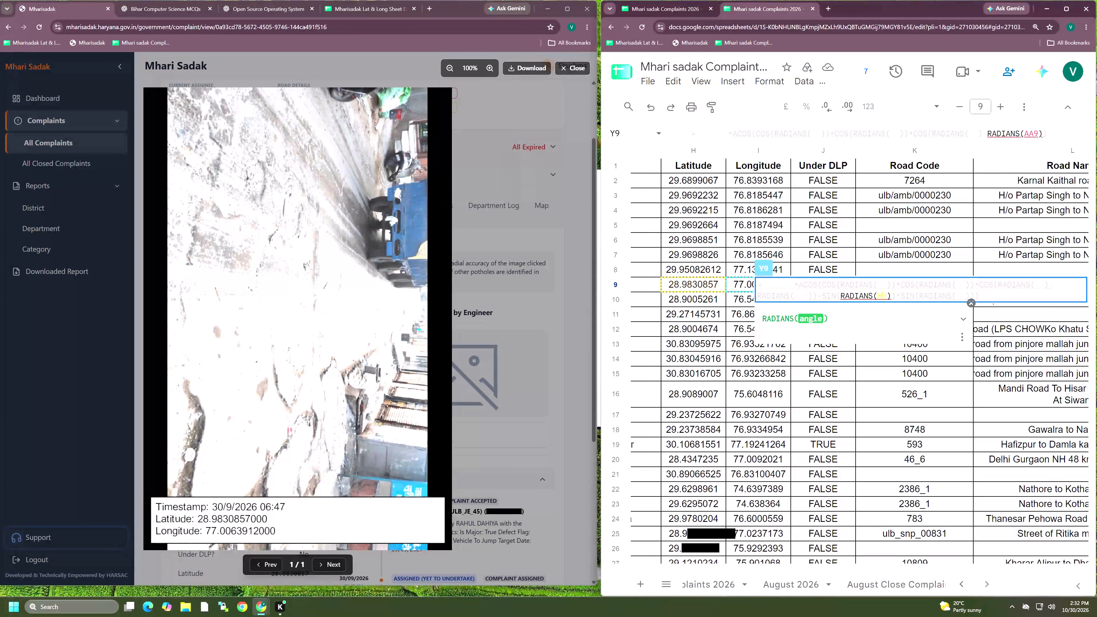
{"action": "left_click", "coordinate": [966, 296]}
{"action": "left_click_drag", "start_coordinate": [773, 567], "coordinate": [1029, 566]}
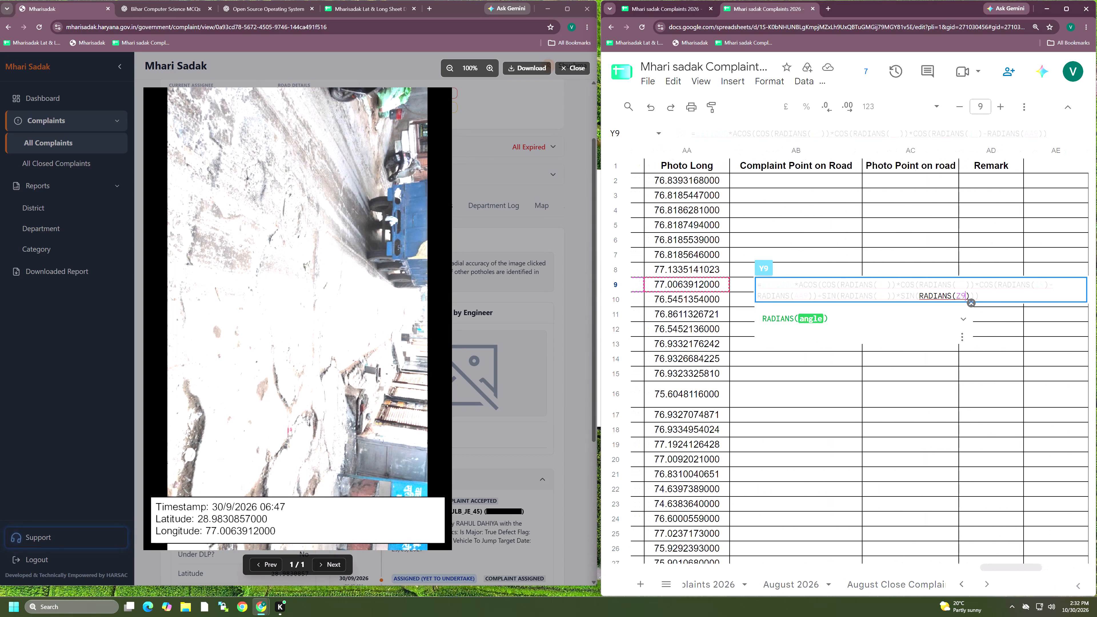
{"action": "left_click_drag", "start_coordinate": [1029, 566], "coordinate": [994, 566]}
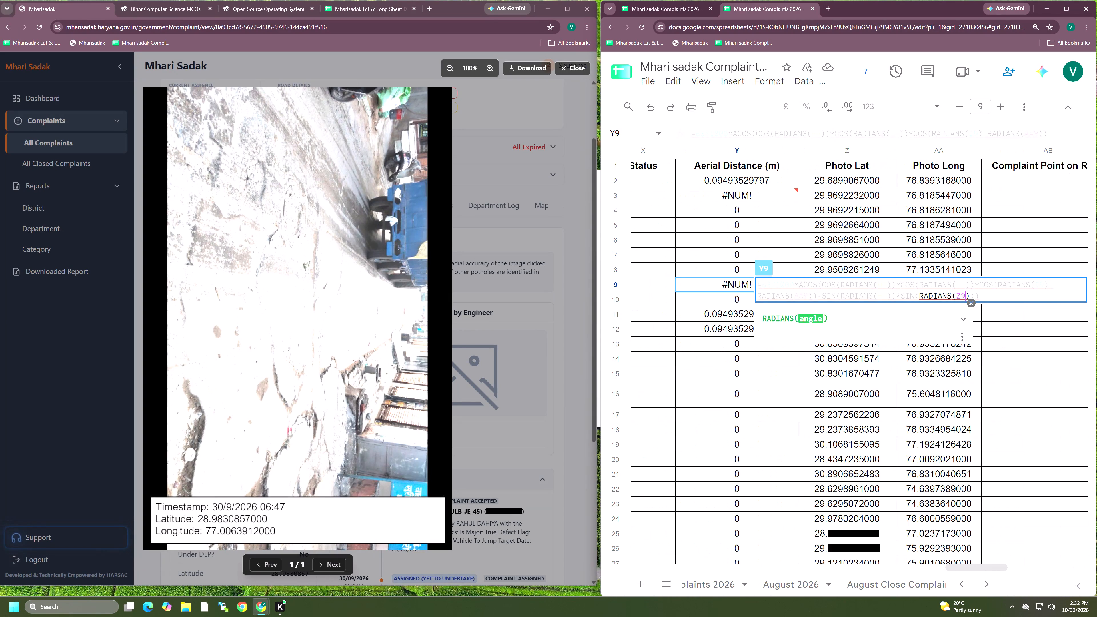
{"action": "left_click_drag", "start_coordinate": [994, 566], "coordinate": [1012, 567]}
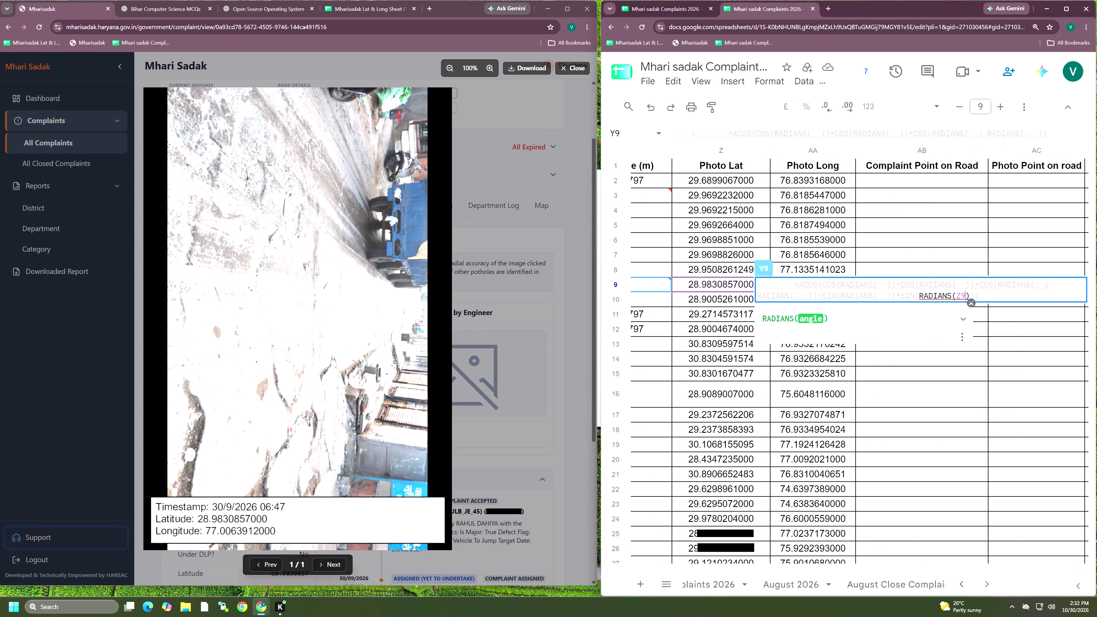
{"action": "left_click", "coordinate": [998, 292]}
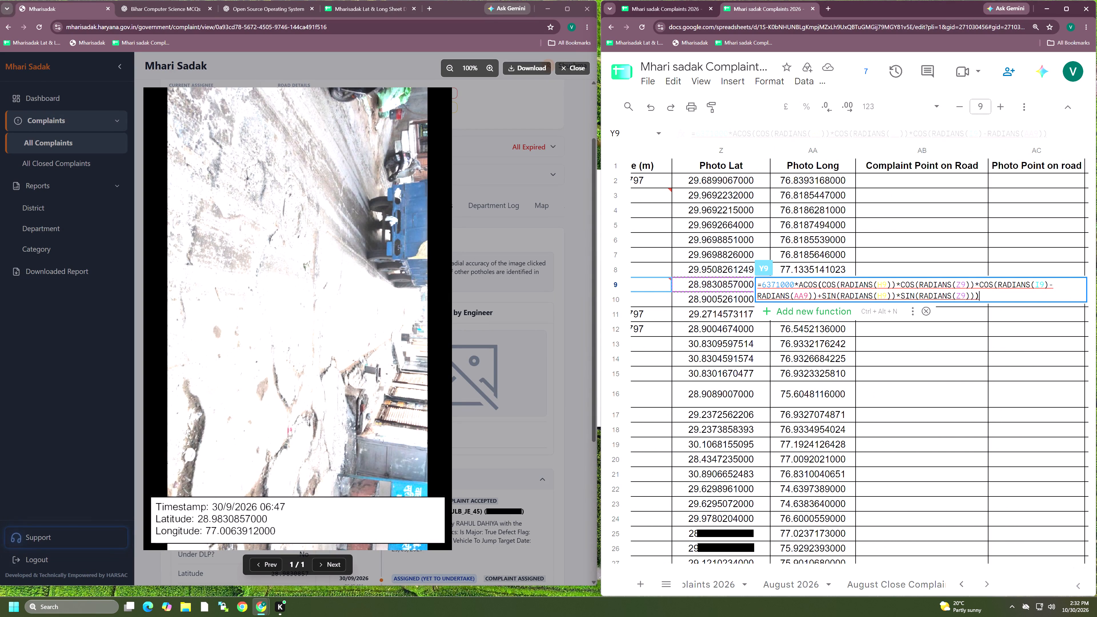
{"action": "key", "text": "Return"}
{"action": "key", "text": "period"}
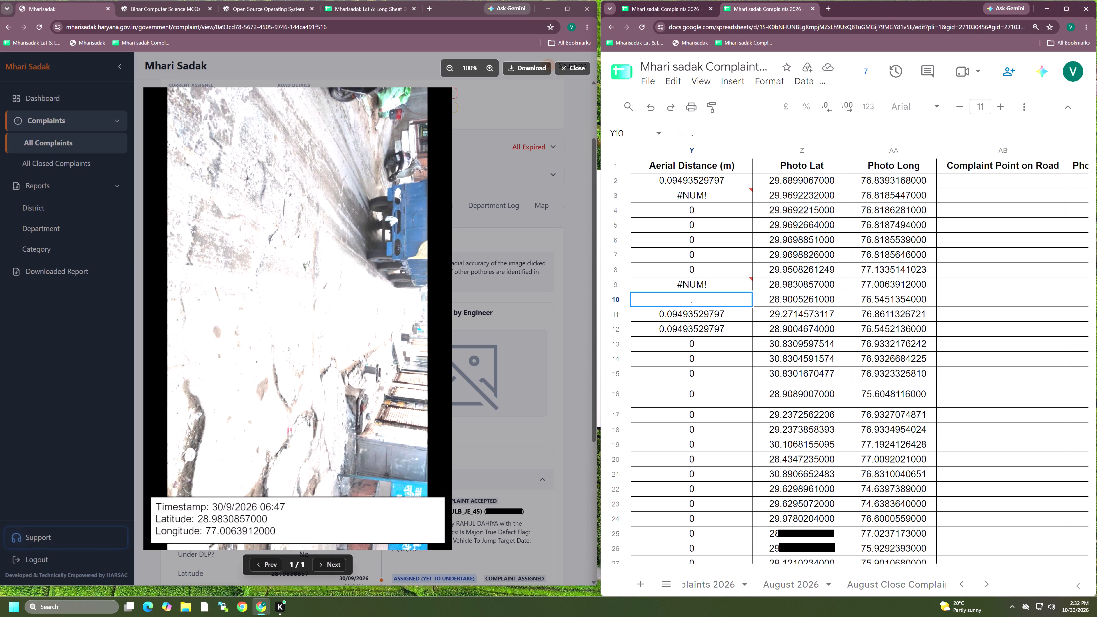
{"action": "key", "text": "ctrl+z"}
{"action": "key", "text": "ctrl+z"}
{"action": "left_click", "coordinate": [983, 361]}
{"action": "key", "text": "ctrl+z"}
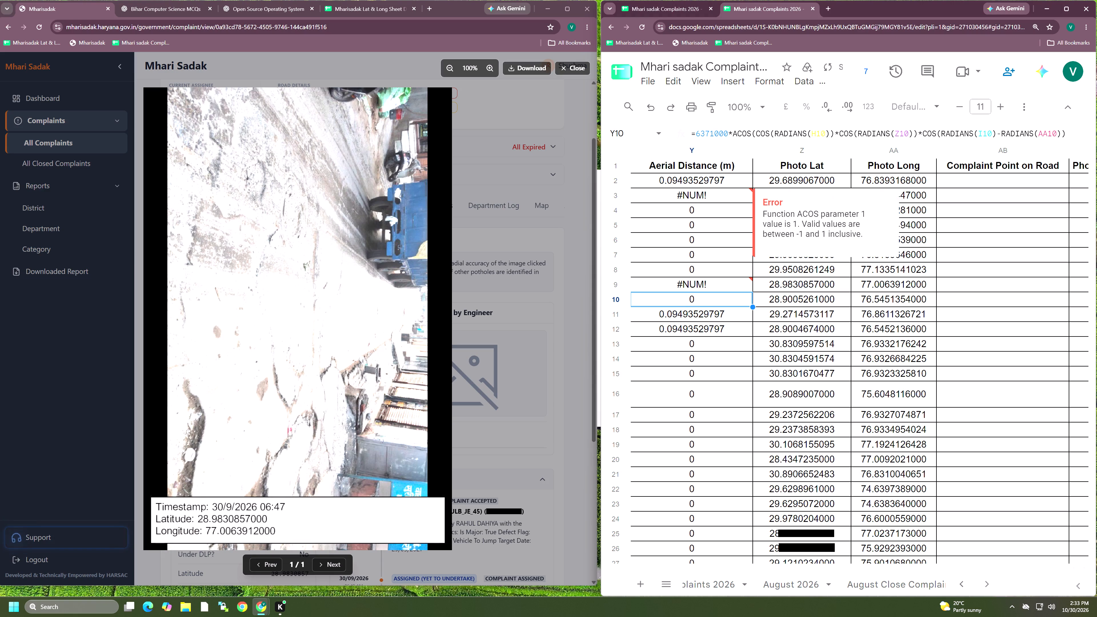
{"action": "left_click", "coordinate": [521, 509]}
{"action": "scroll", "coordinate": [330, 463], "scroll_direction": "down", "scroll_amount": 7}
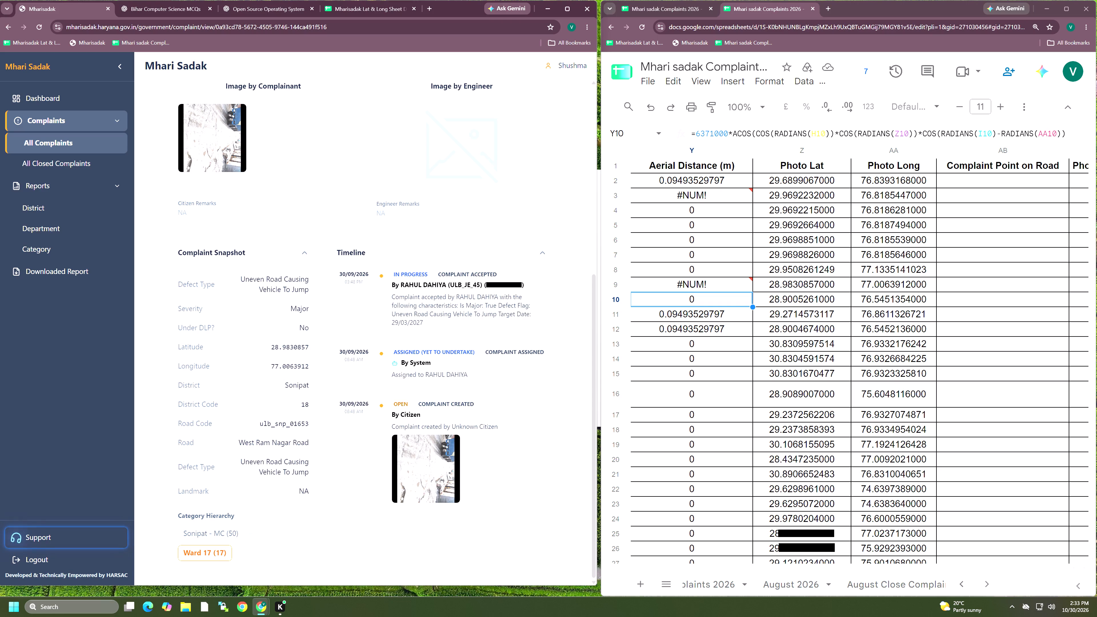
{"action": "double_click", "coordinate": [927, 281]}
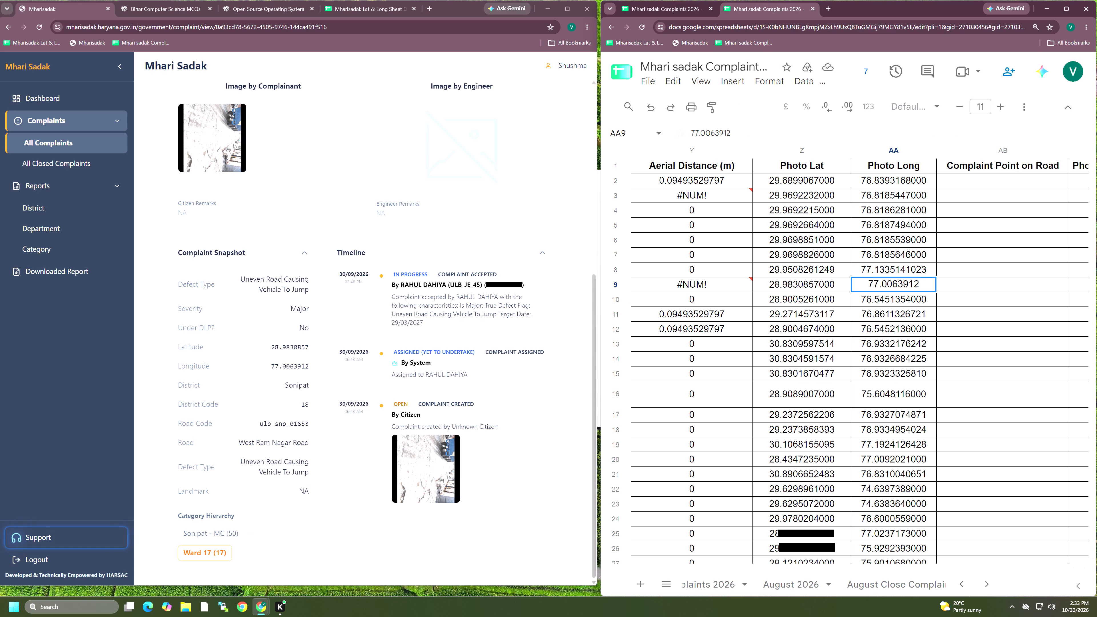
{"action": "key", "text": "Return"}
{"action": "double_click", "coordinate": [790, 281]}
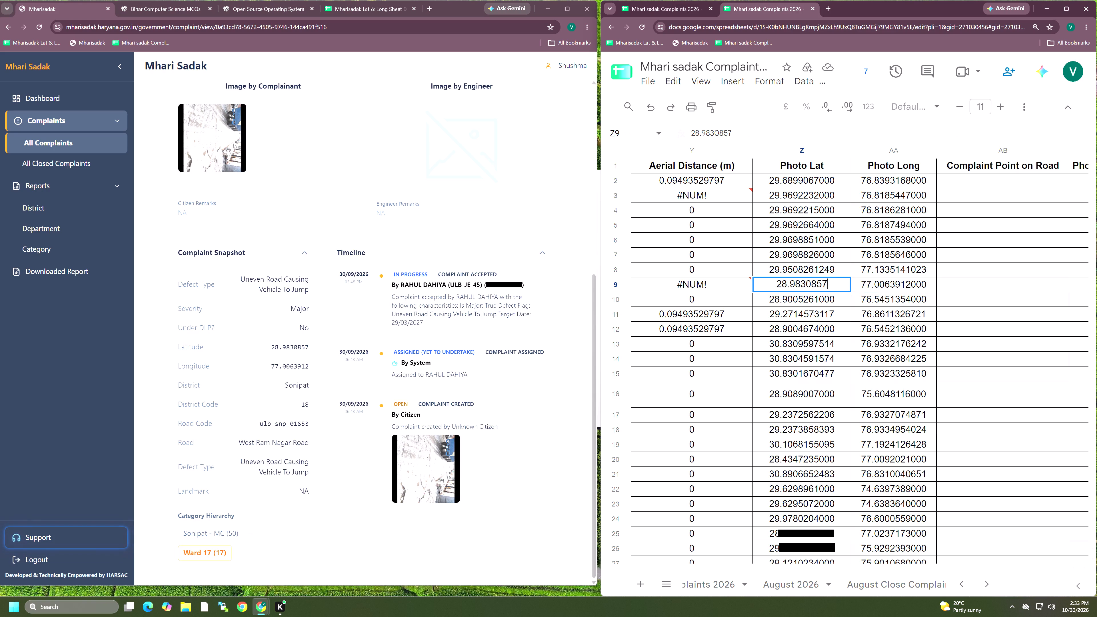
{"action": "key", "text": "Return"}
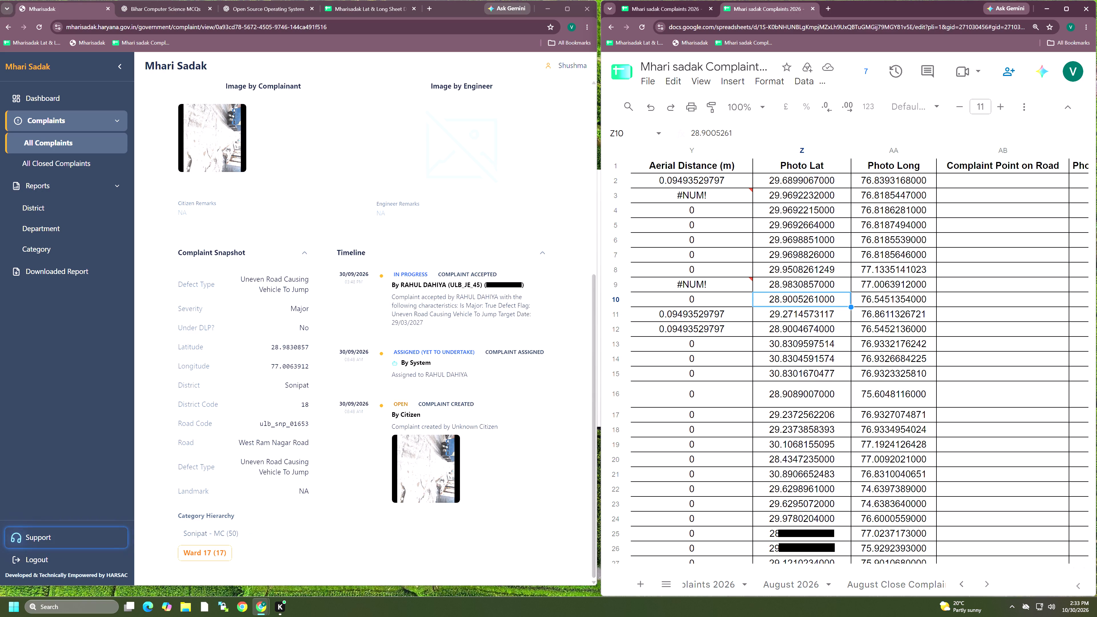
{"action": "double_click", "coordinate": [818, 282]}
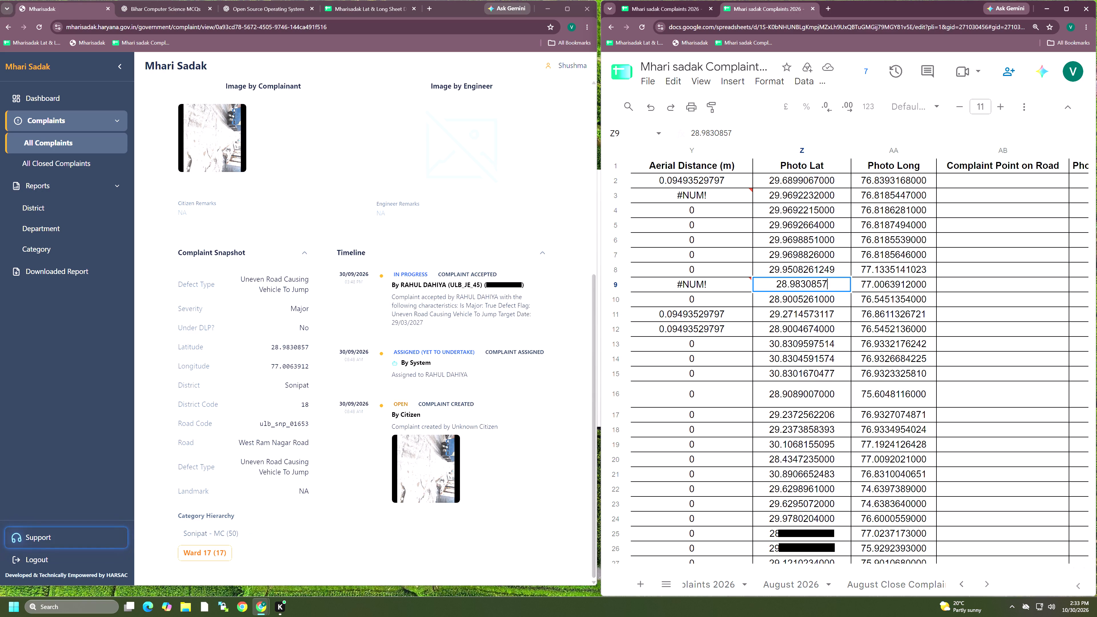
{"action": "key", "text": "Return"}
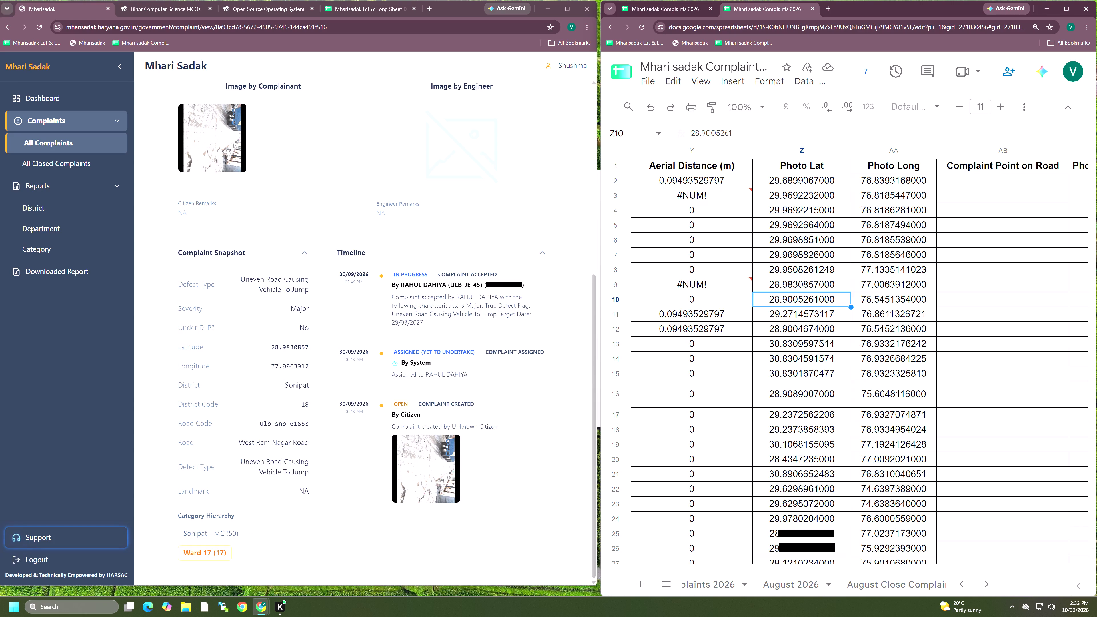
Compare the Aerial Distance formula and error in Y9 with the formulas in Y8, Y6 and Y3.
{"action": "left_click", "coordinate": [735, 286]}
{"action": "double_click", "coordinate": [735, 286]}
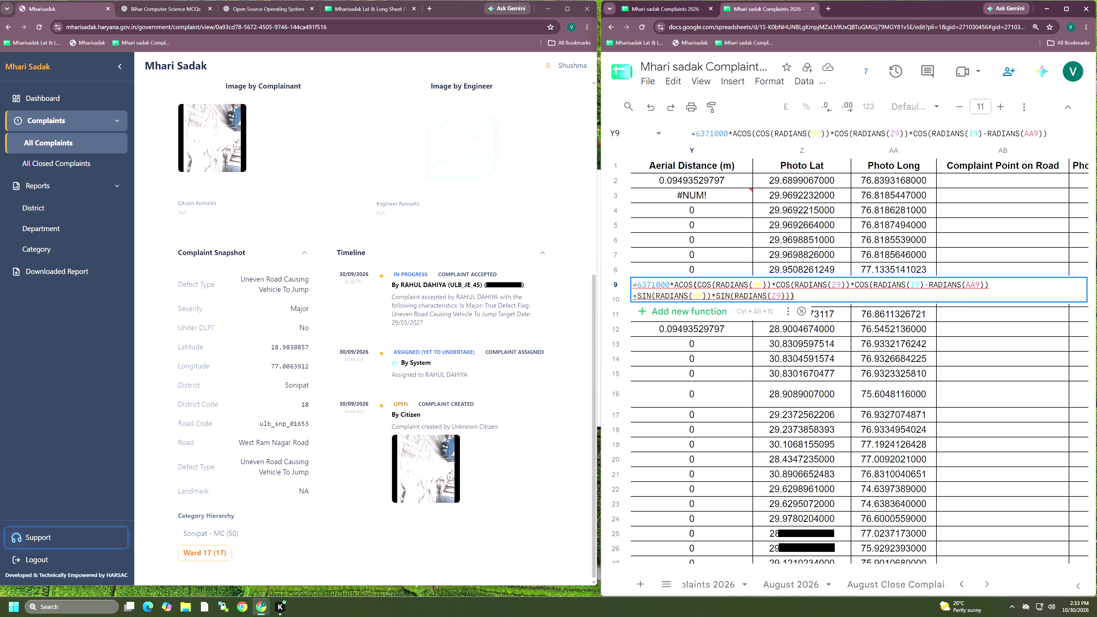
{"action": "key", "text": "Return"}
{"action": "left_click", "coordinate": [709, 268]}
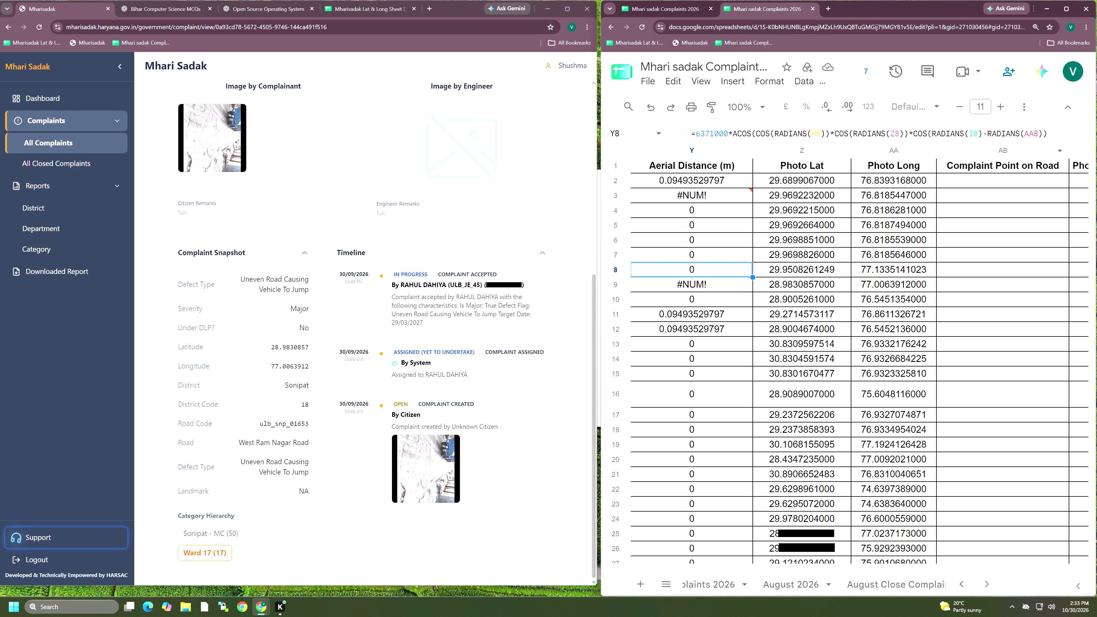
{"action": "left_click", "coordinate": [732, 285]}
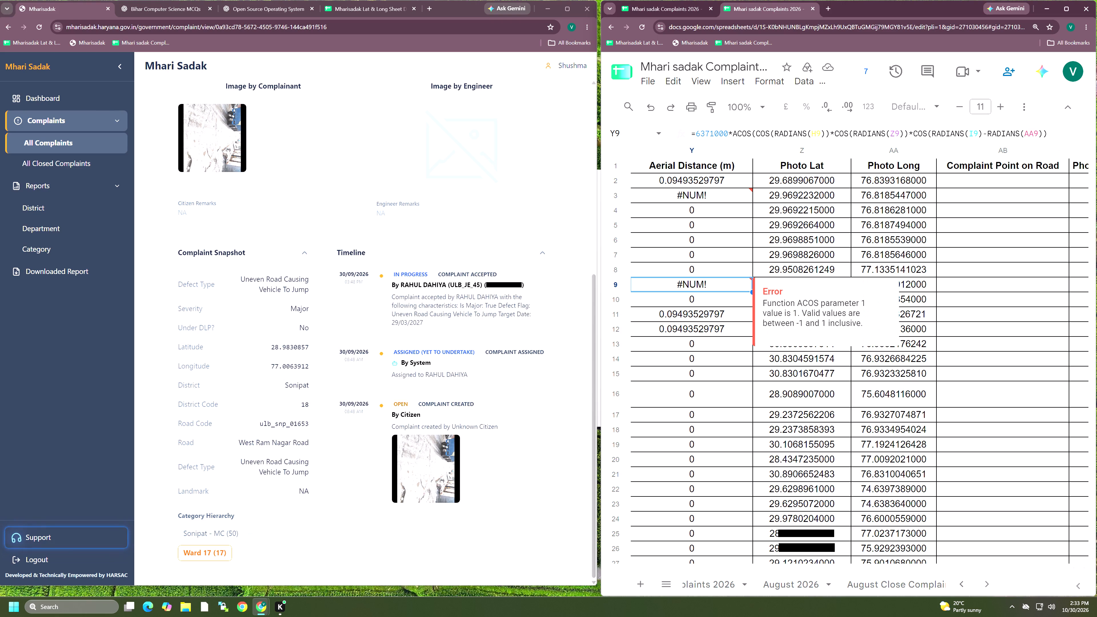
{"action": "left_click", "coordinate": [714, 266]}
{"action": "left_click", "coordinate": [719, 246]}
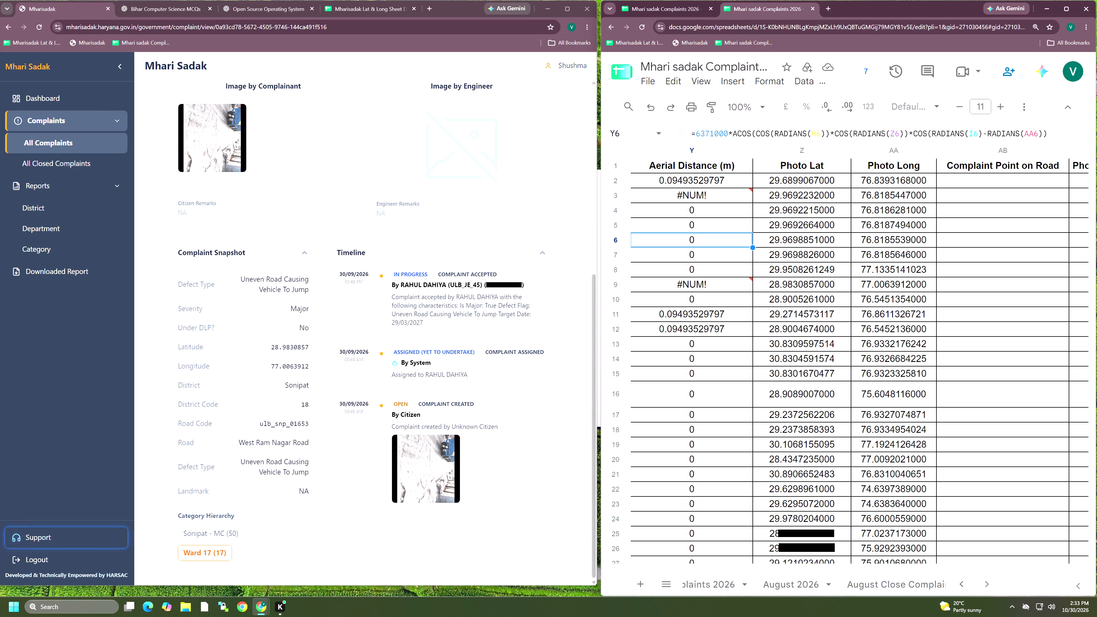
{"action": "double_click", "coordinate": [714, 197]}
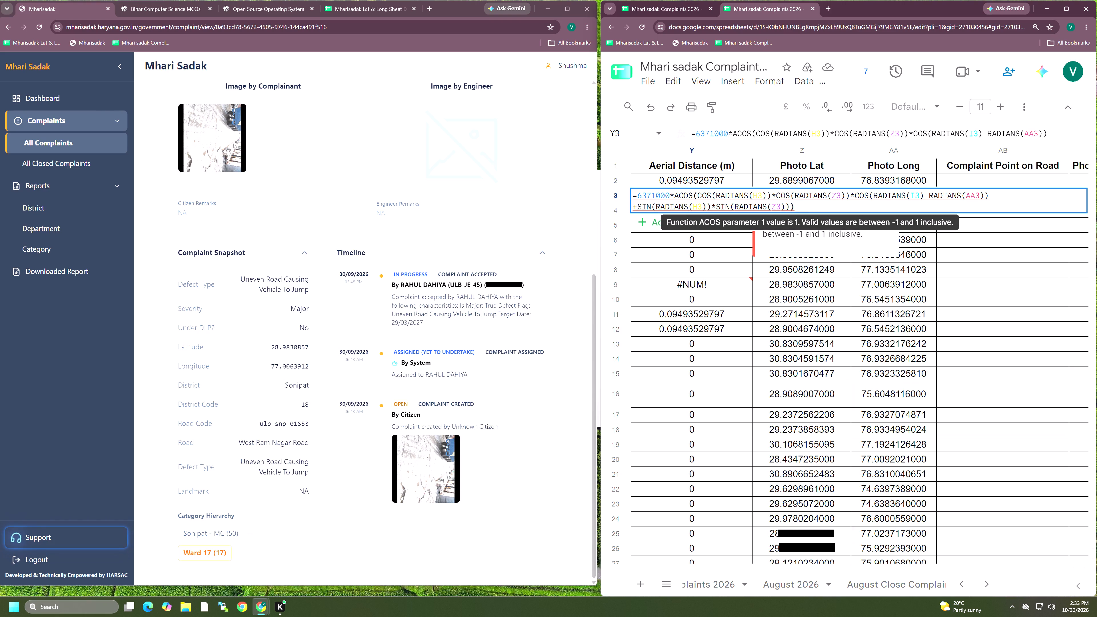
{"action": "left_click", "coordinate": [684, 294]}
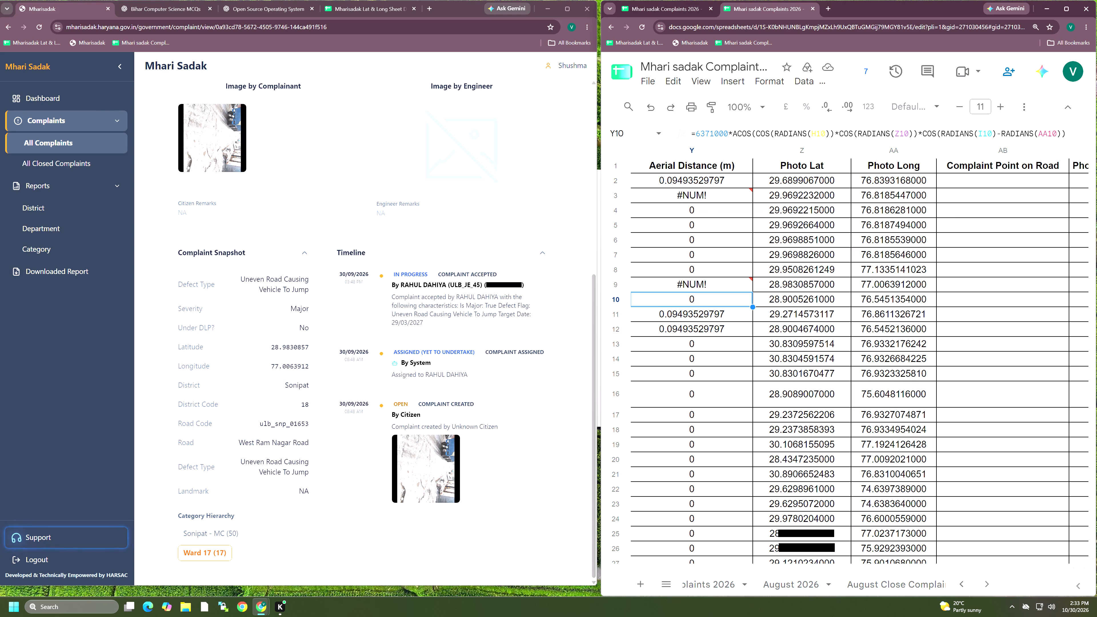
{"action": "left_click_drag", "start_coordinate": [987, 568], "coordinate": [731, 578]}
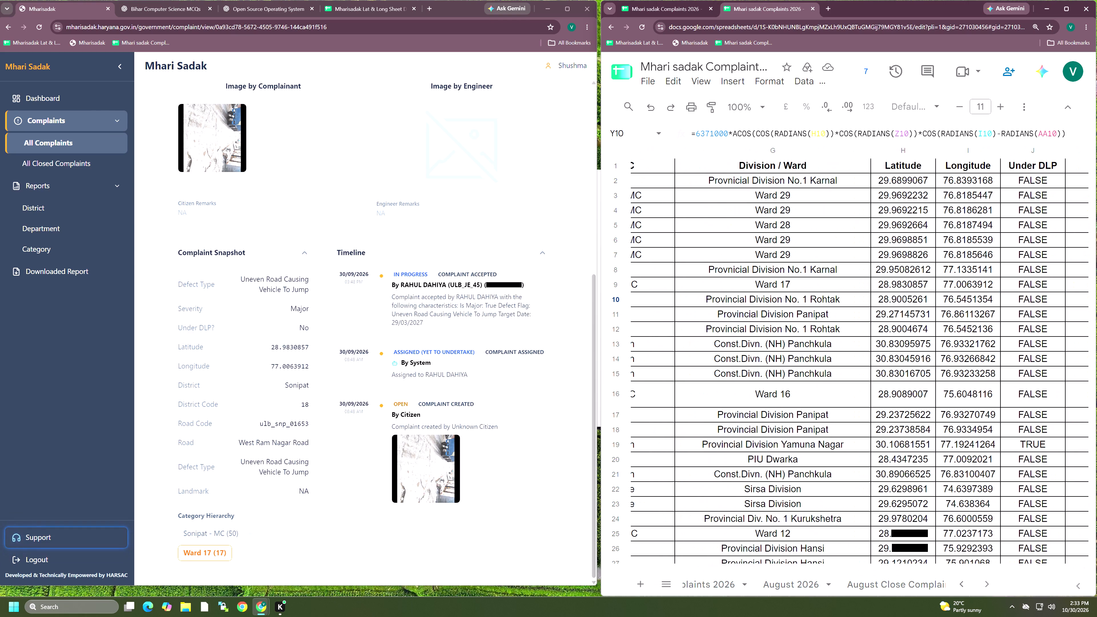
{"action": "left_click_drag", "start_coordinate": [749, 565], "coordinate": [582, 554]}
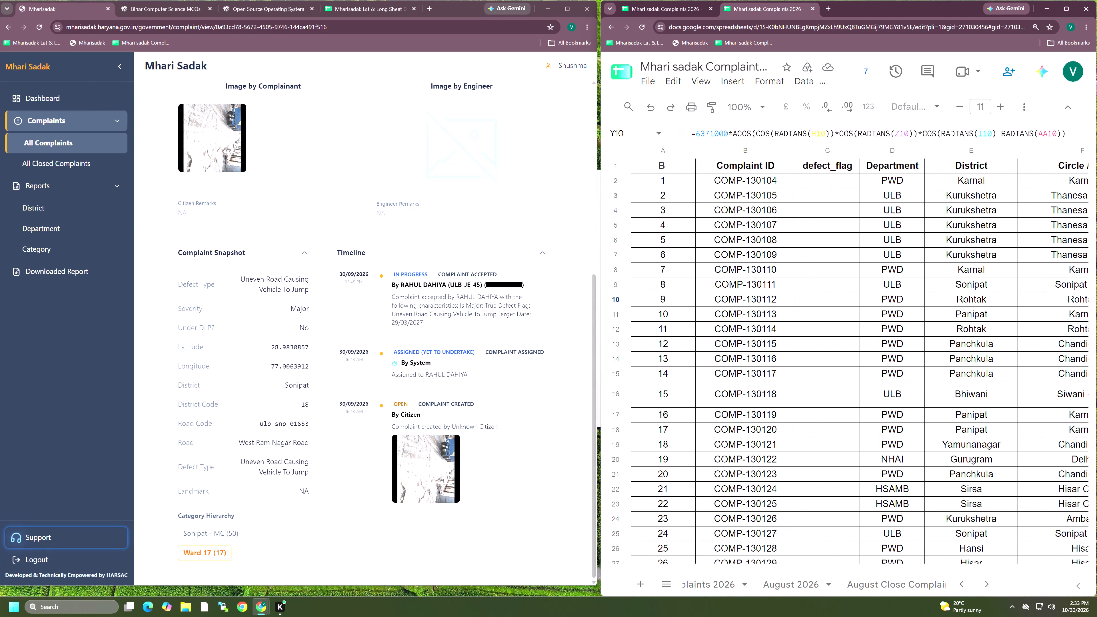
{"action": "left_click", "coordinate": [741, 198]}
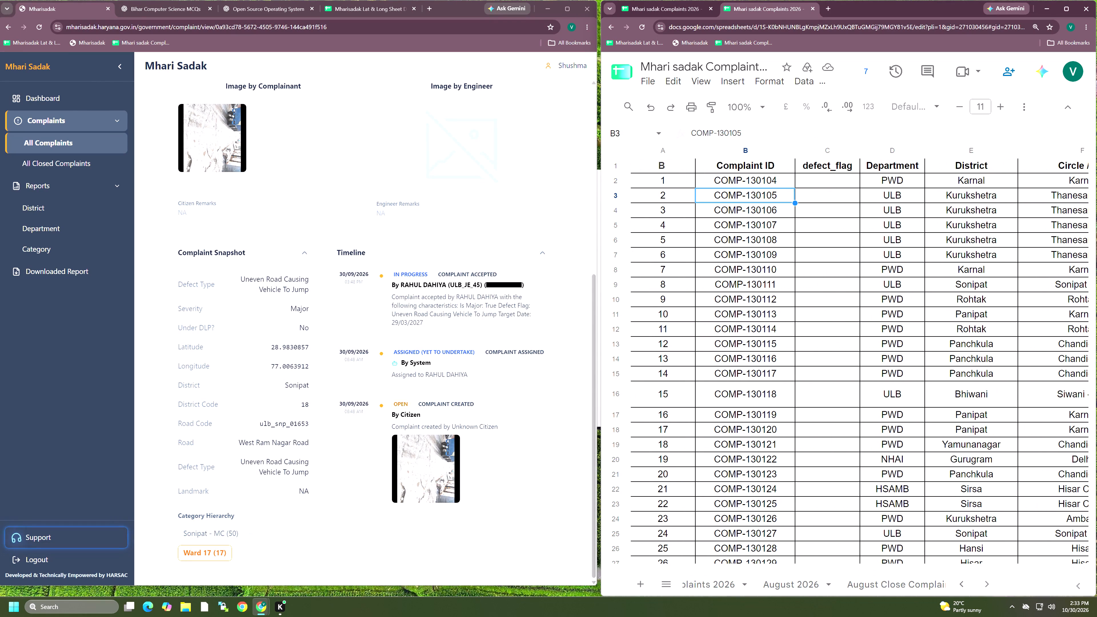
{"action": "key", "text": "ctrl+x"}
{"action": "key", "text": "ctrl+c"}
{"action": "key", "text": "ctrl+c"}
{"action": "scroll", "coordinate": [293, 147], "scroll_direction": "up", "scroll_amount": 3}
{"action": "scroll", "coordinate": [449, 293], "scroll_direction": "up", "scroll_amount": 5}
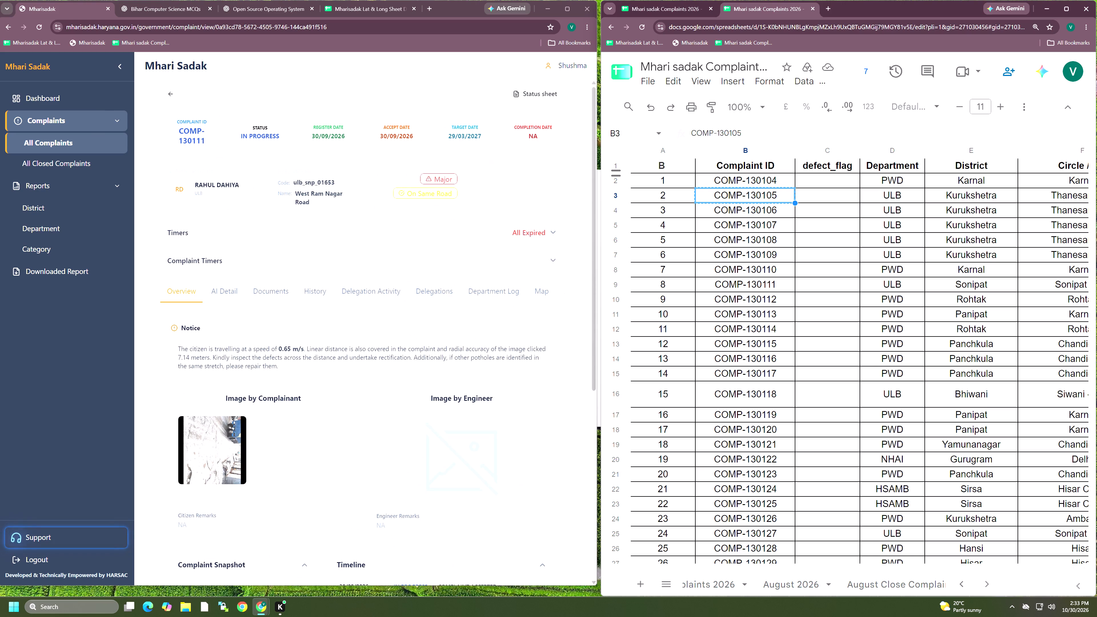
{"action": "left_click", "coordinate": [166, 91]}
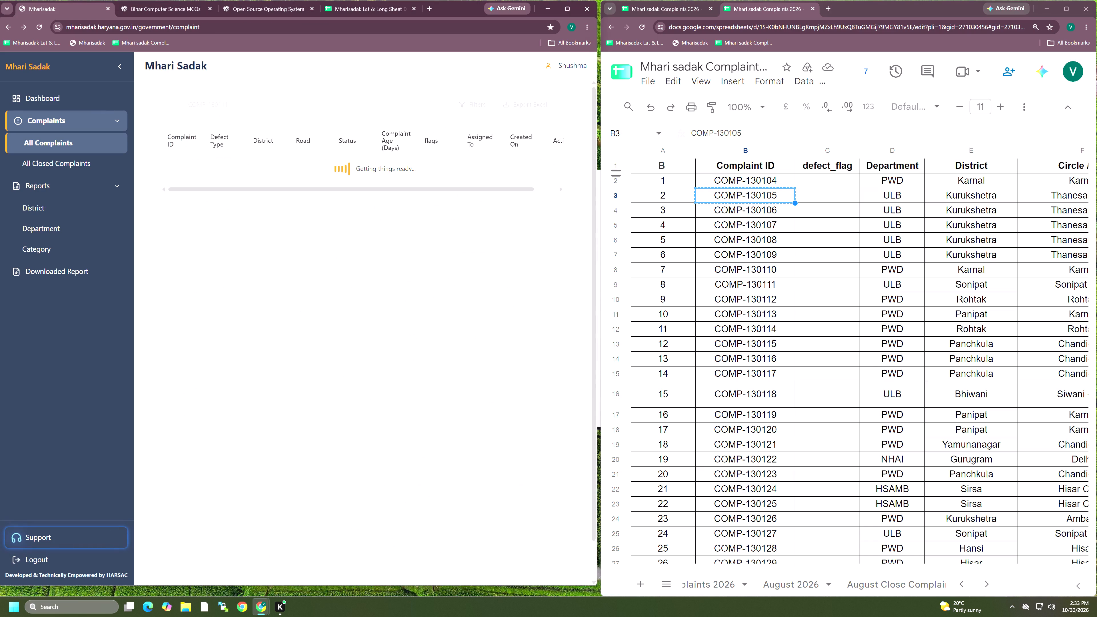
{"action": "double_click", "coordinate": [208, 104]}
{"action": "key", "text": "ctrl+a"}
{"action": "key", "text": "ctrl+v"}
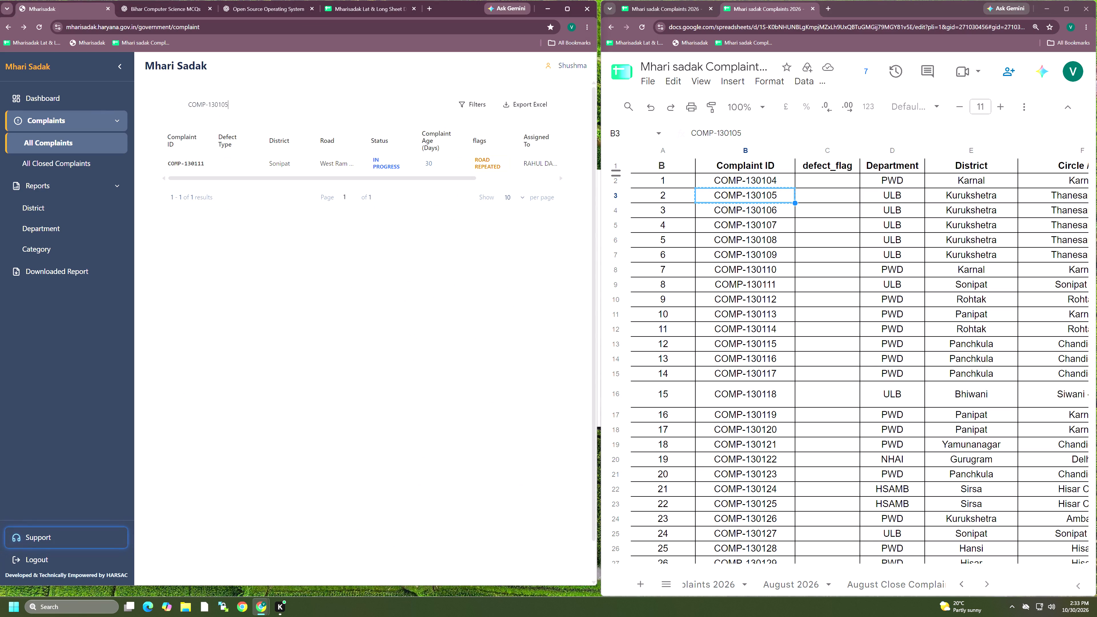
{"action": "left_click", "coordinate": [280, 166]}
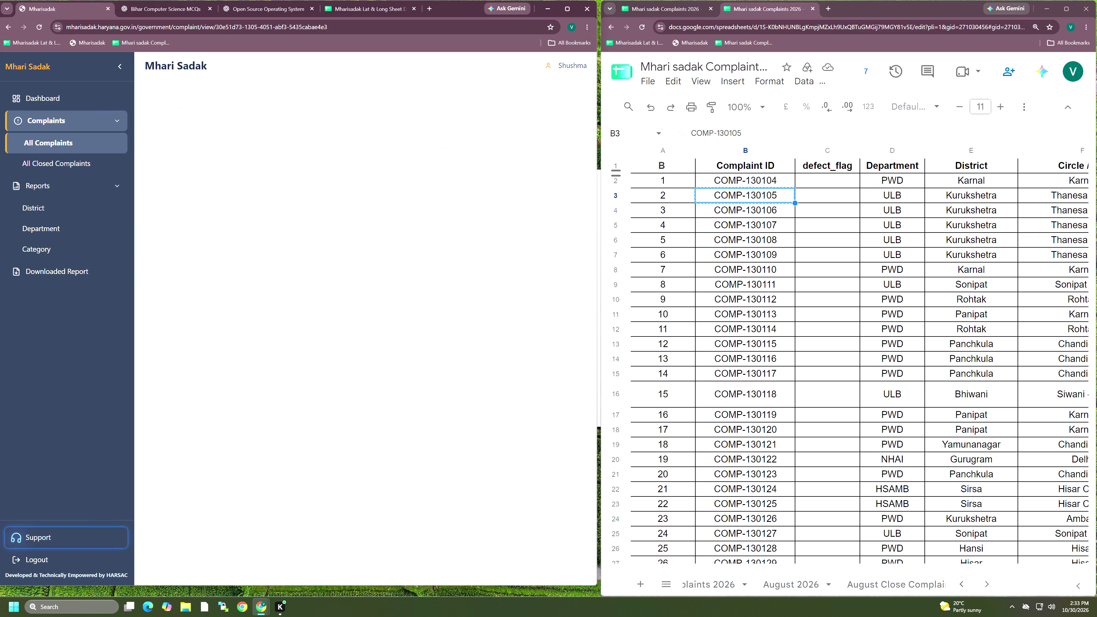
{"action": "left_click", "coordinate": [225, 450]}
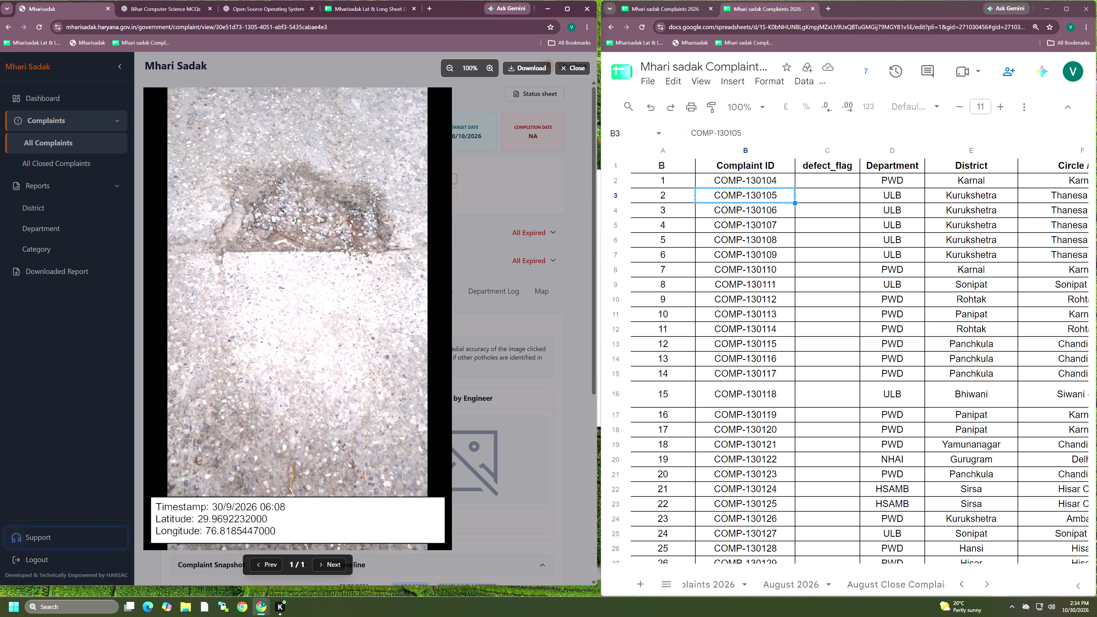
{"action": "left_click_drag", "start_coordinate": [670, 570], "coordinate": [950, 554]}
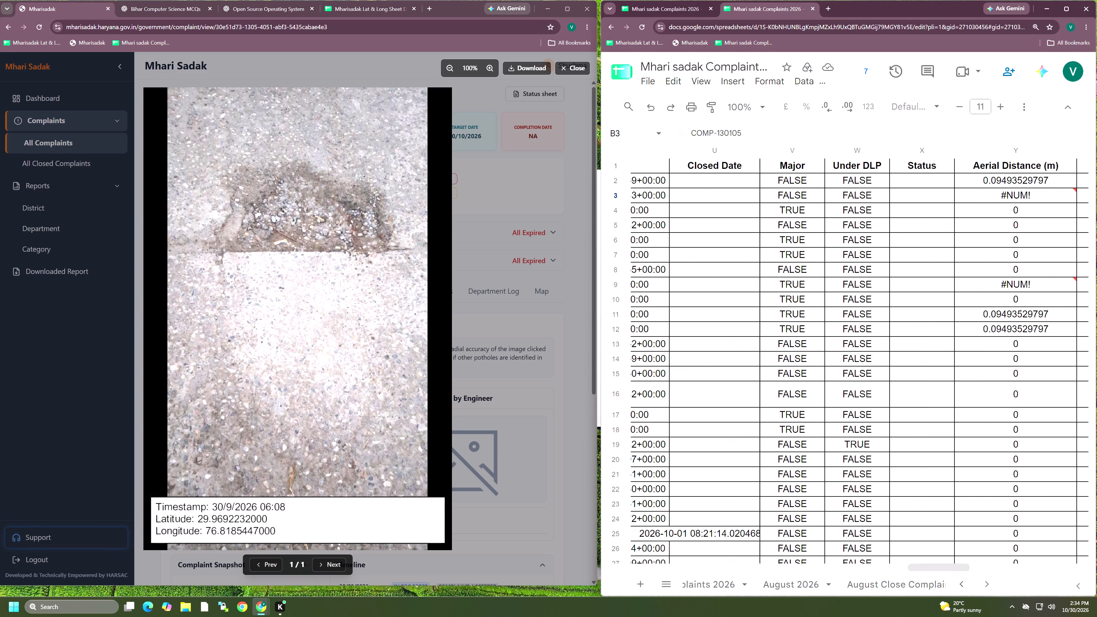
{"action": "left_click_drag", "start_coordinate": [950, 554], "coordinate": [978, 553]}
{"action": "left_click", "coordinate": [622, 197]}
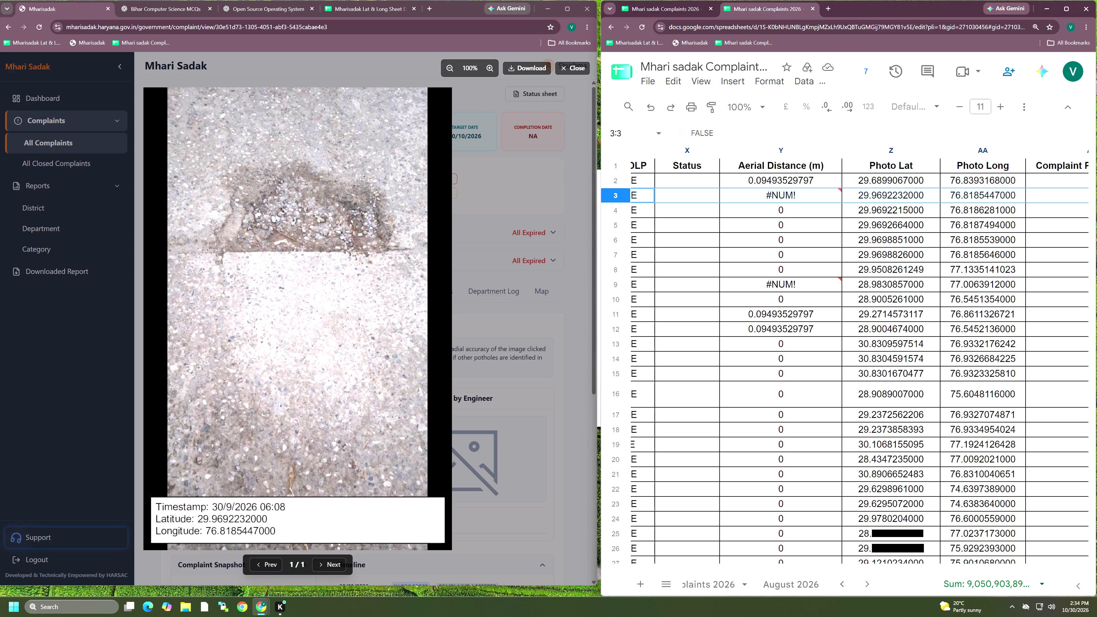
{"action": "left_click", "coordinate": [762, 196]}
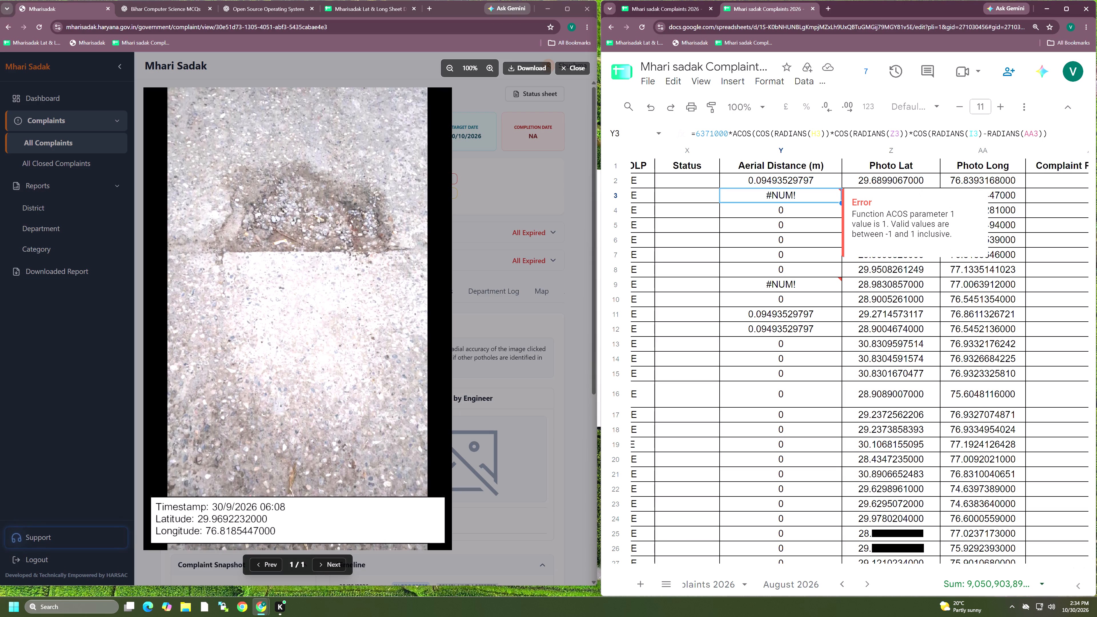
{"action": "left_click_drag", "start_coordinate": [743, 235], "coordinate": [458, 238]}
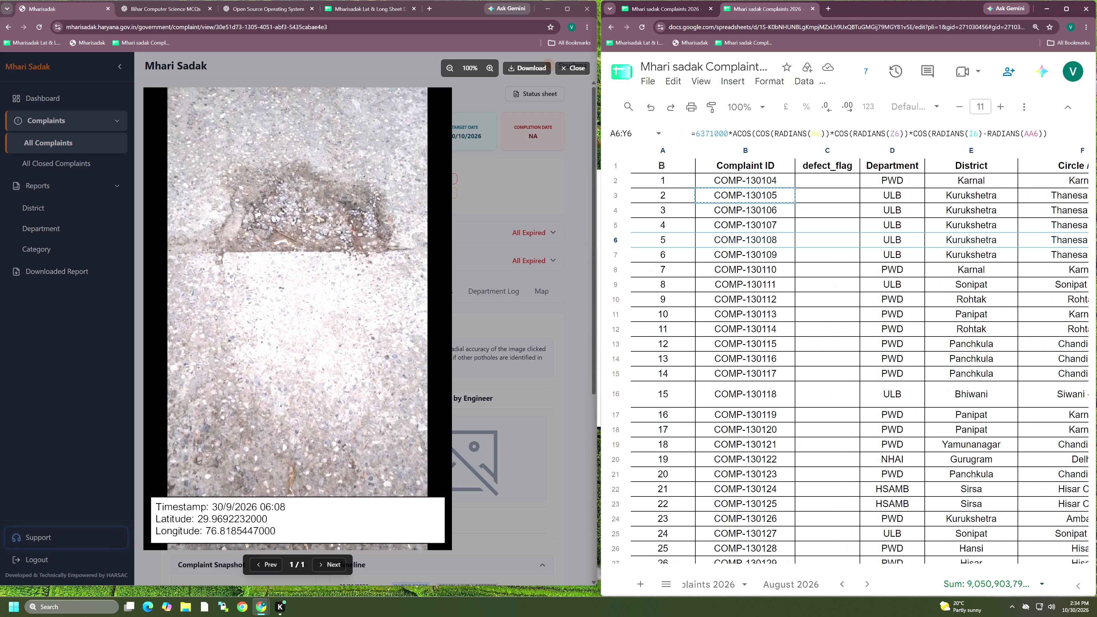
{"action": "left_click_drag", "start_coordinate": [929, 199], "coordinate": [1096, 184]}
{"action": "left_click_drag", "start_coordinate": [978, 200], "coordinate": [984, 200]}
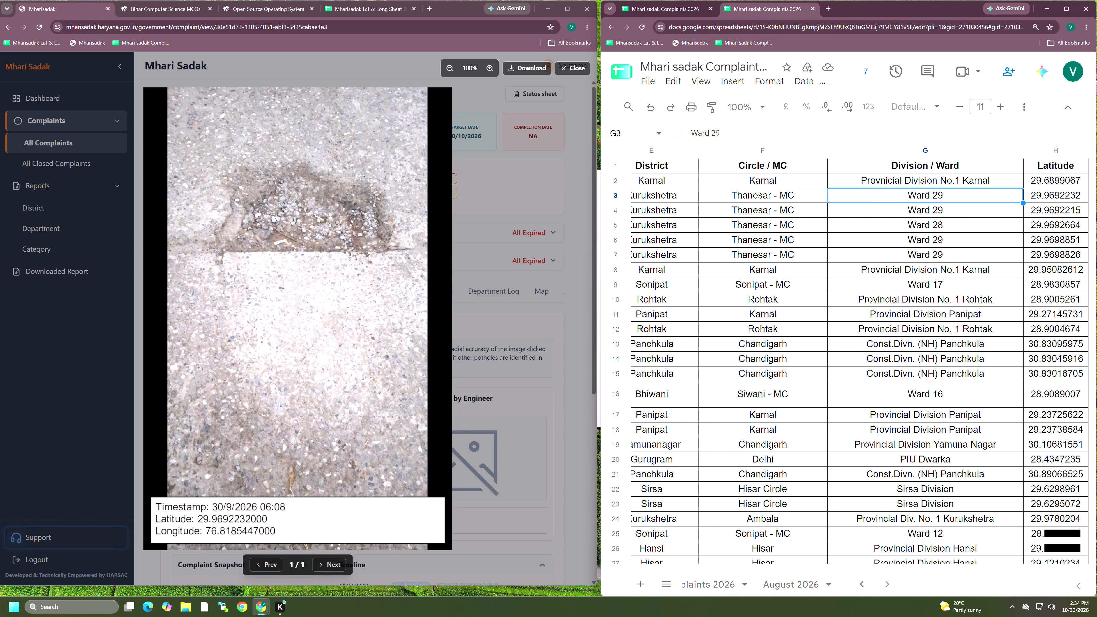
{"action": "key", "text": "Right"}
{"action": "key", "text": "Right"}
{"action": "key", "text": "Right"}
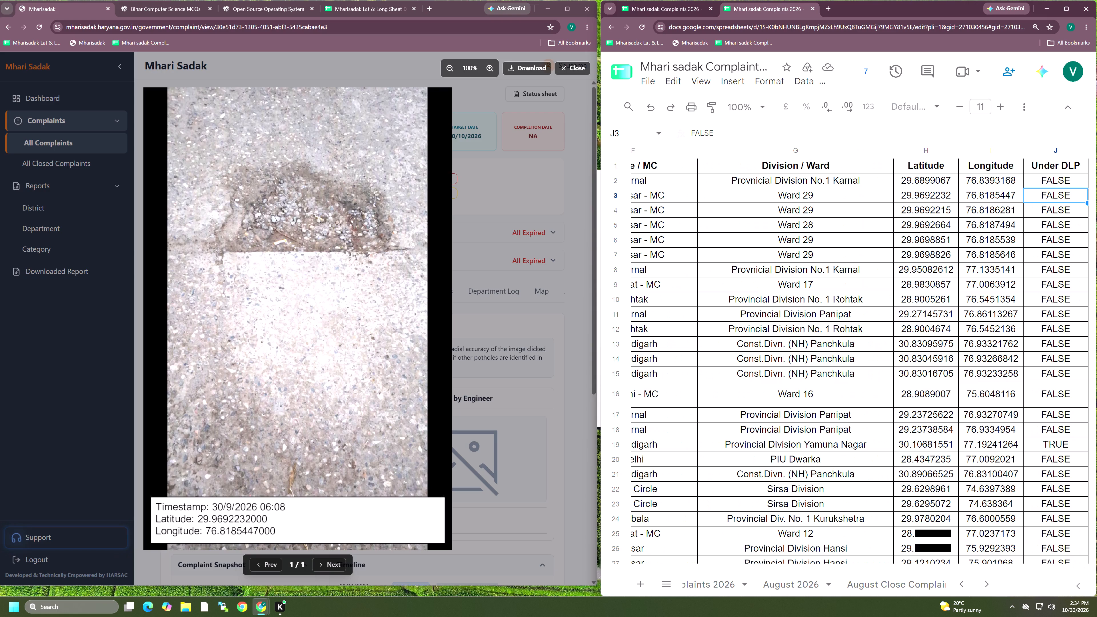
{"action": "left_click", "coordinate": [503, 343]}
{"action": "scroll", "coordinate": [255, 499], "scroll_direction": "down", "scroll_amount": 6}
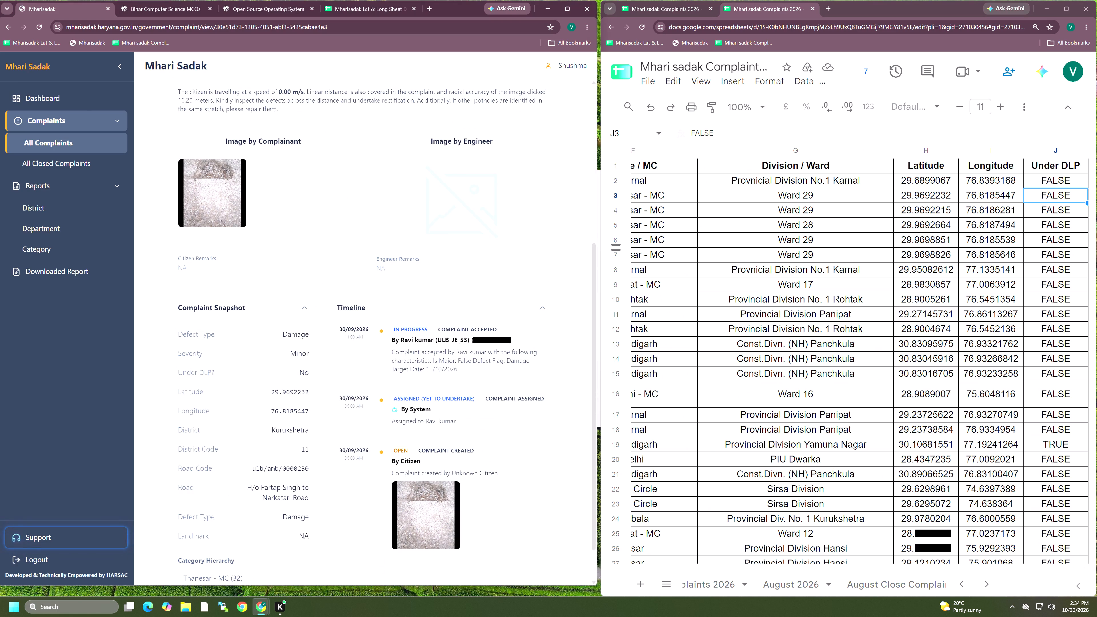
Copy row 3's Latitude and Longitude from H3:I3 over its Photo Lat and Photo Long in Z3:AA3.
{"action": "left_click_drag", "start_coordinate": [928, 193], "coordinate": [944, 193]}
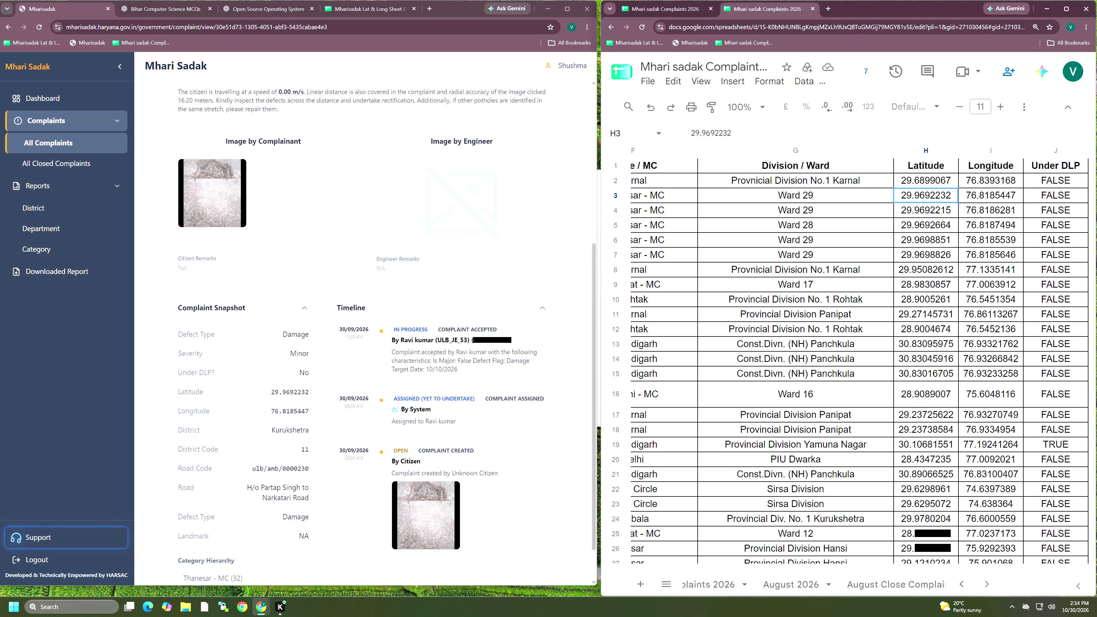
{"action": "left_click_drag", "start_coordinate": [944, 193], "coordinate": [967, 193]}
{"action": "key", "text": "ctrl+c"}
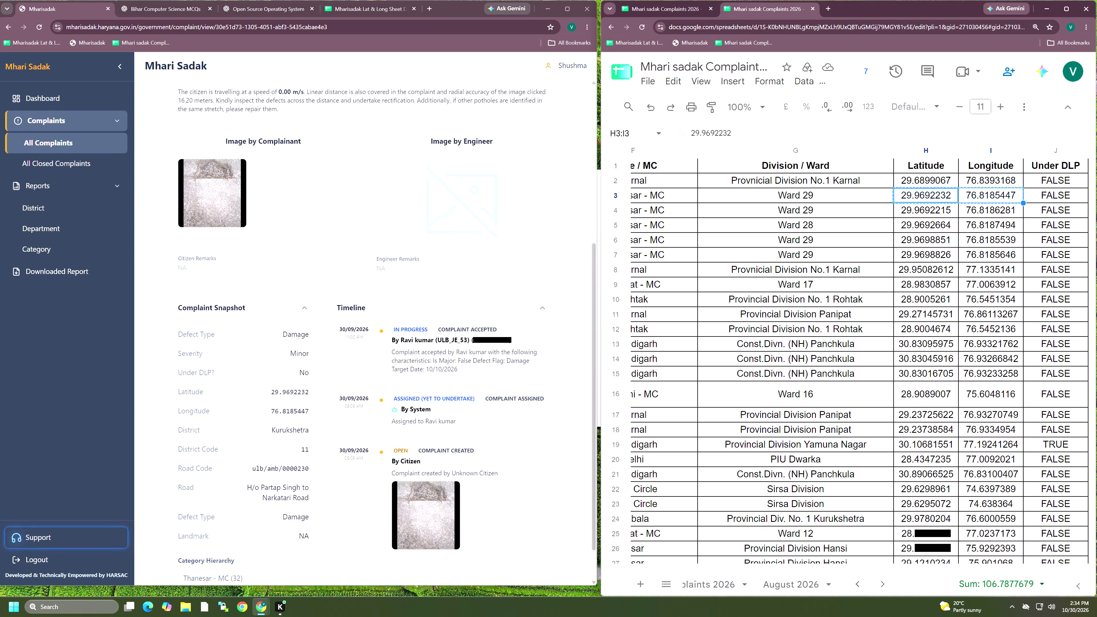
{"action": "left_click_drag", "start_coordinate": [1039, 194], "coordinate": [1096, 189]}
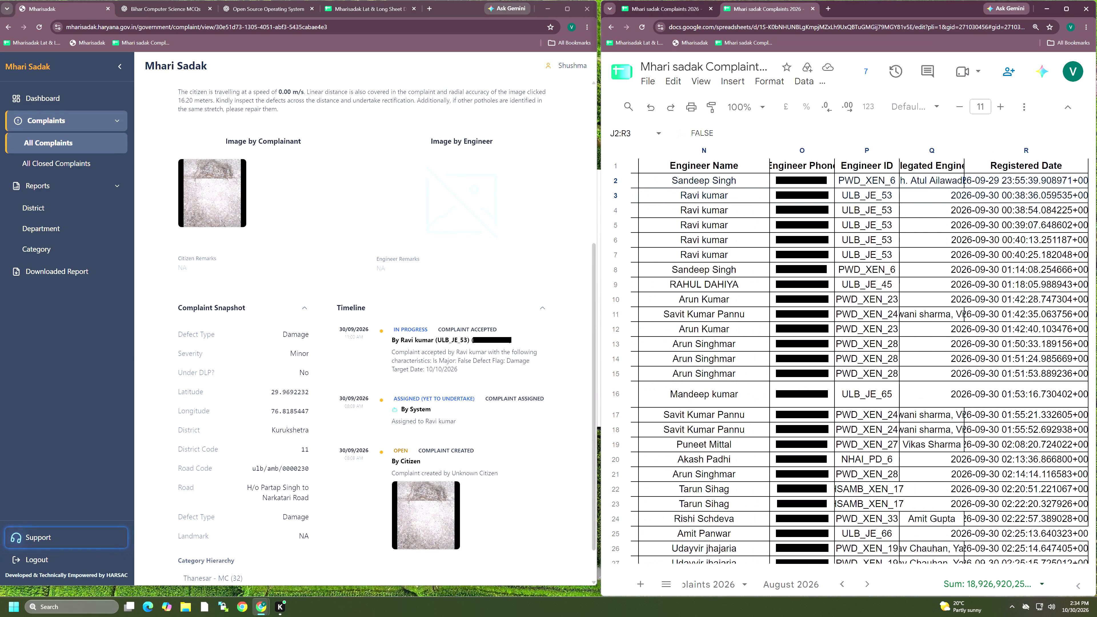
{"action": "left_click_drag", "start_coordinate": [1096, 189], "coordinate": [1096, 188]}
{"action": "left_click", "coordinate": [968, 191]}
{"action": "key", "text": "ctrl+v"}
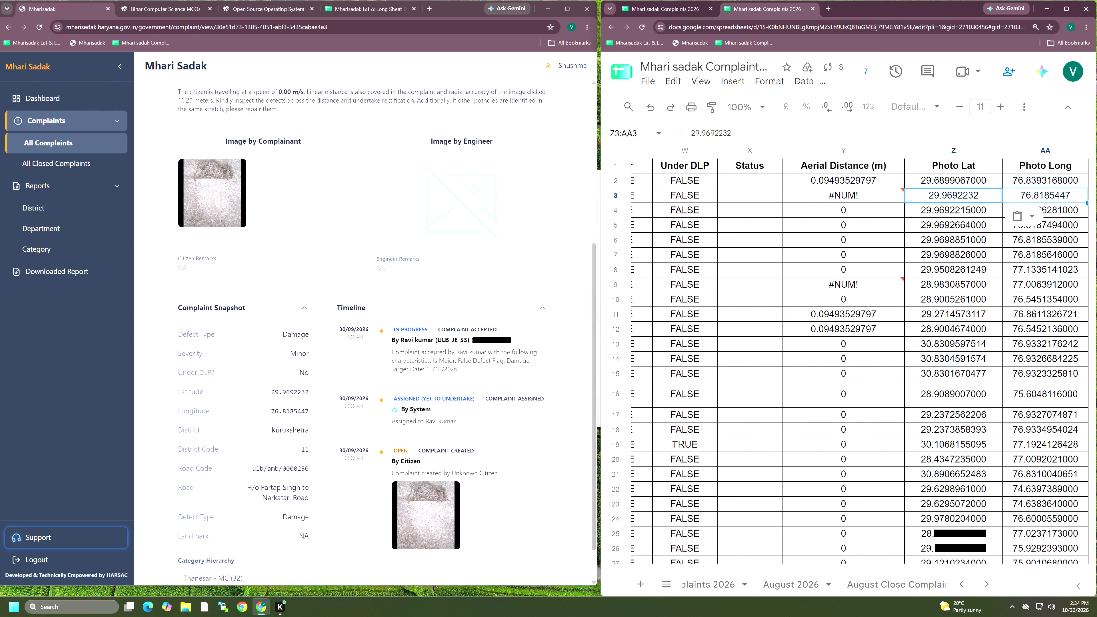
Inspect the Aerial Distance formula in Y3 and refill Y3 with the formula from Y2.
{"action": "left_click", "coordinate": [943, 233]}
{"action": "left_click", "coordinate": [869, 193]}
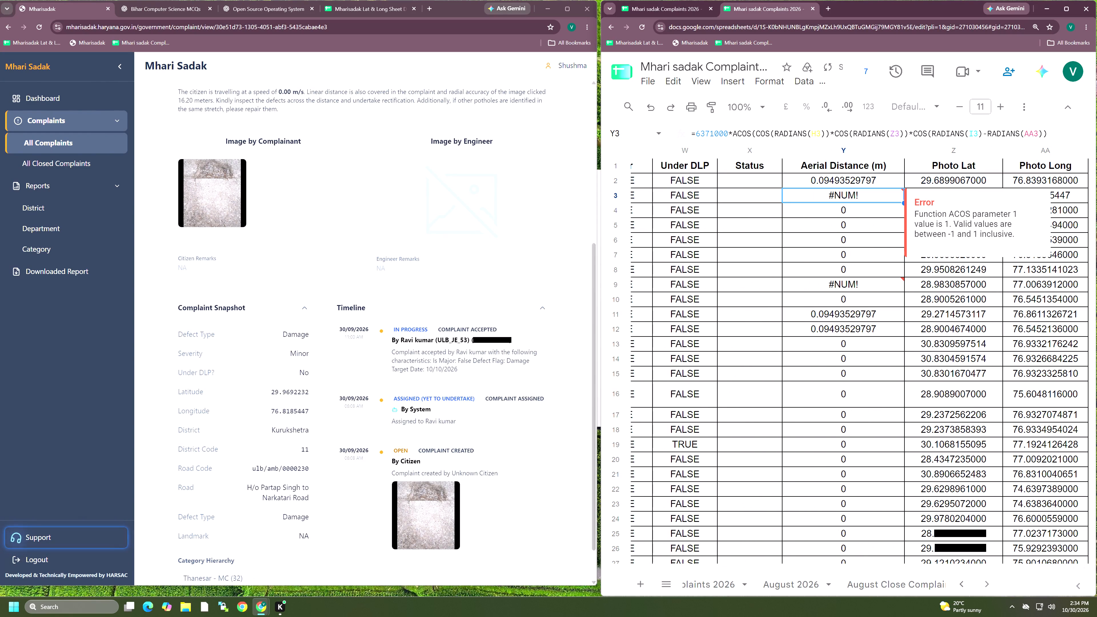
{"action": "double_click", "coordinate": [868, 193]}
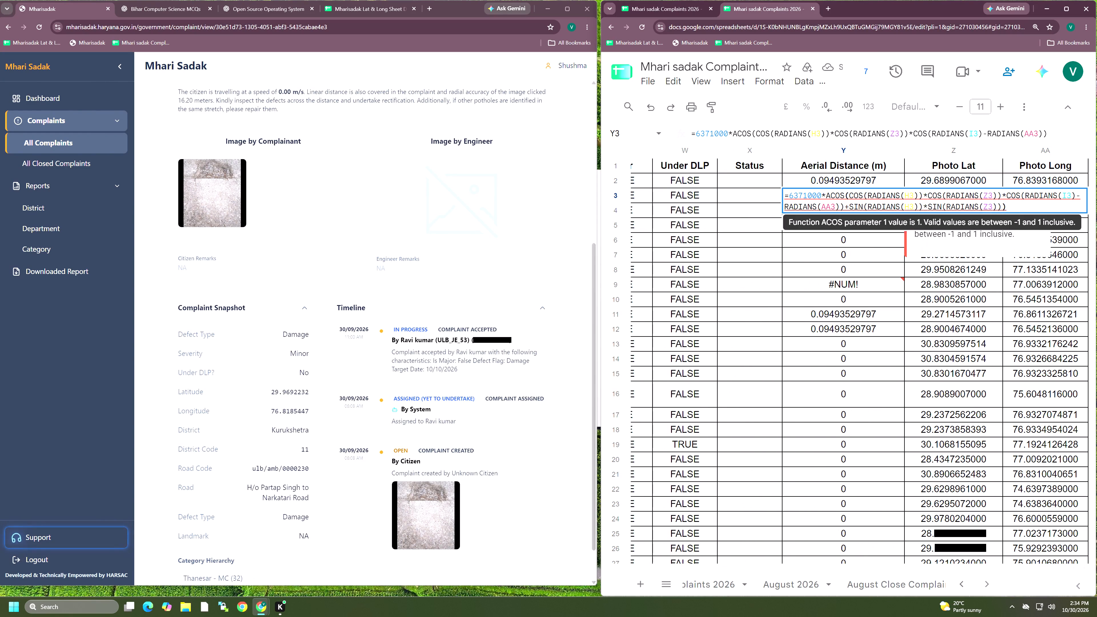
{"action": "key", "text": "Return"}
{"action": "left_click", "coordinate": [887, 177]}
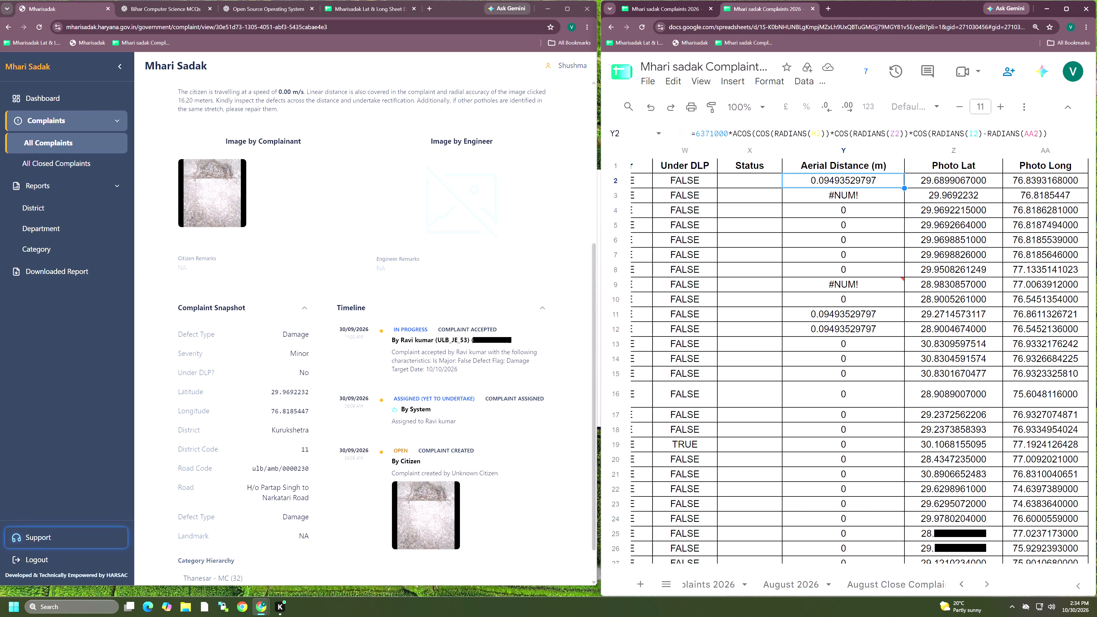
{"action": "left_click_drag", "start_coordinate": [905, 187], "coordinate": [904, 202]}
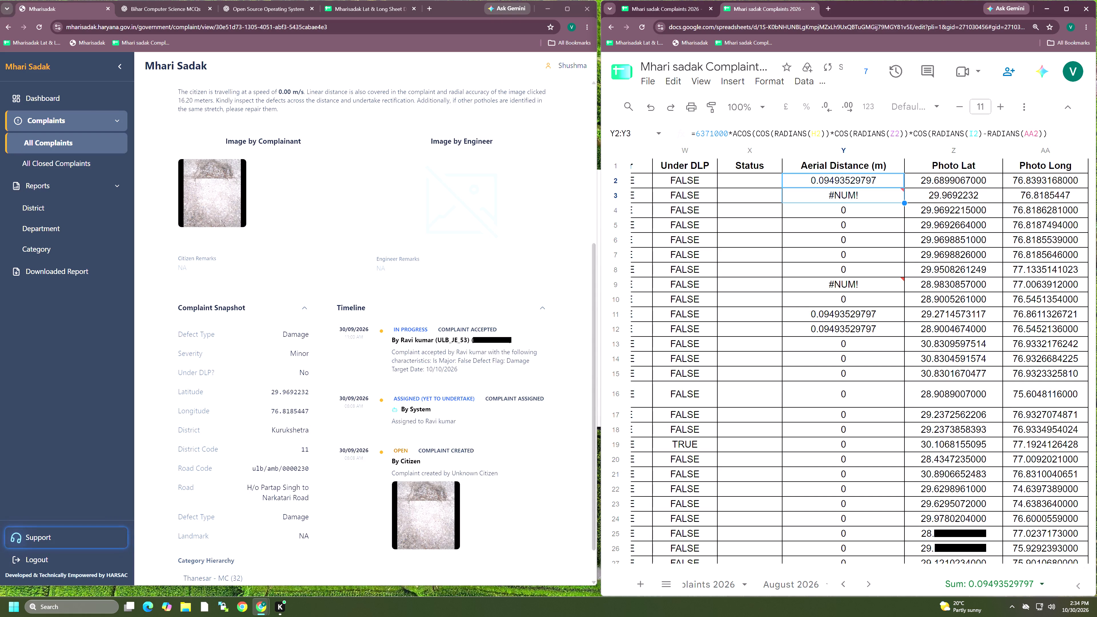
Examine the Aerial Distance formula in Y3, checking the ACOS error and the cell references inside its RADIANS terms.
{"action": "left_click", "coordinate": [882, 183]}
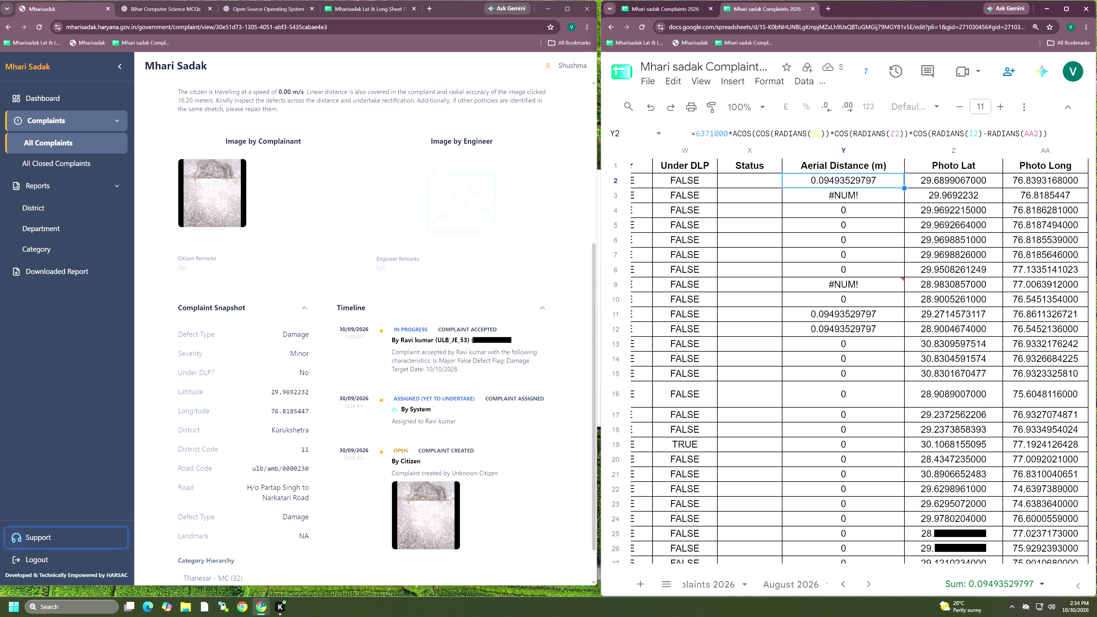
{"action": "left_click", "coordinate": [876, 193]}
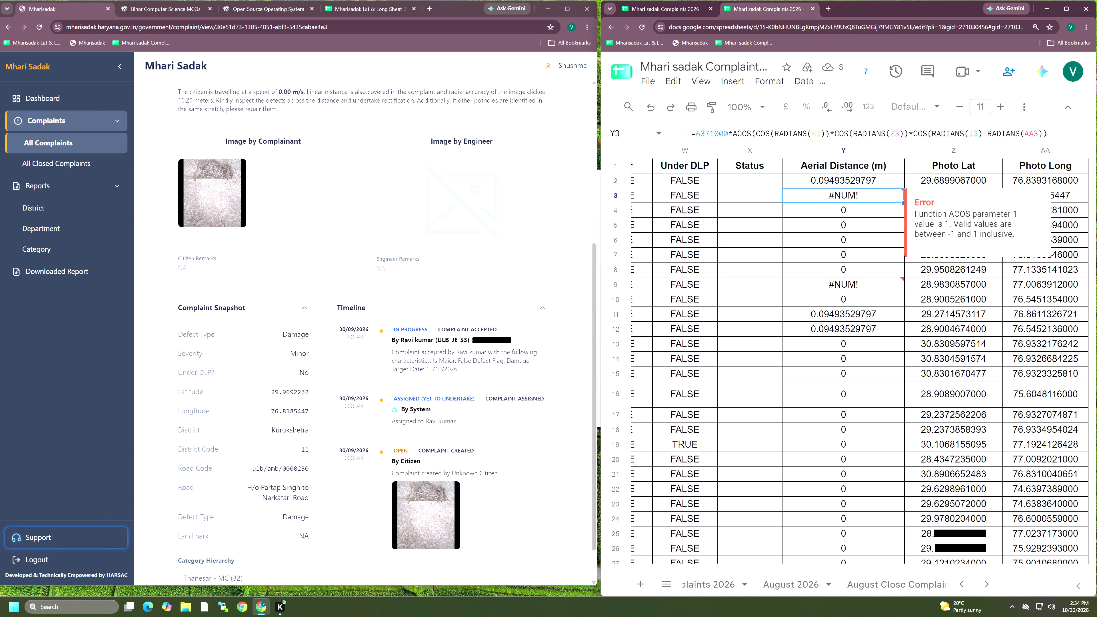
{"action": "double_click", "coordinate": [870, 194]}
{"action": "scroll", "coordinate": [846, 181], "scroll_direction": "down", "scroll_amount": 1}
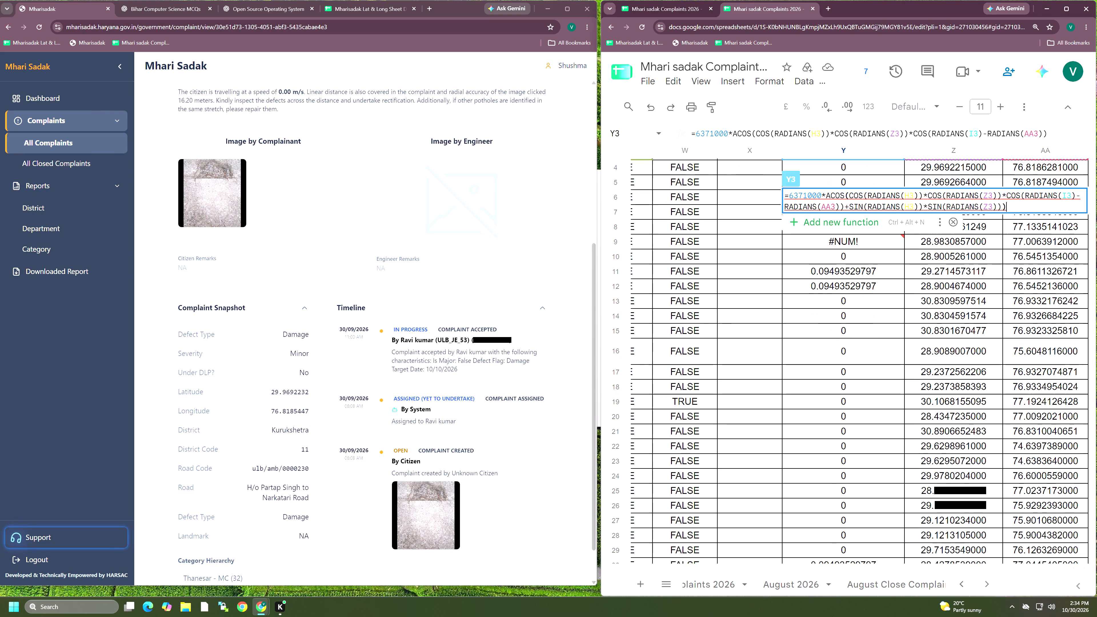
{"action": "scroll", "coordinate": [846, 181], "scroll_direction": "down", "scroll_amount": 1}
{"action": "scroll", "coordinate": [846, 181], "scroll_direction": "up", "scroll_amount": 1}
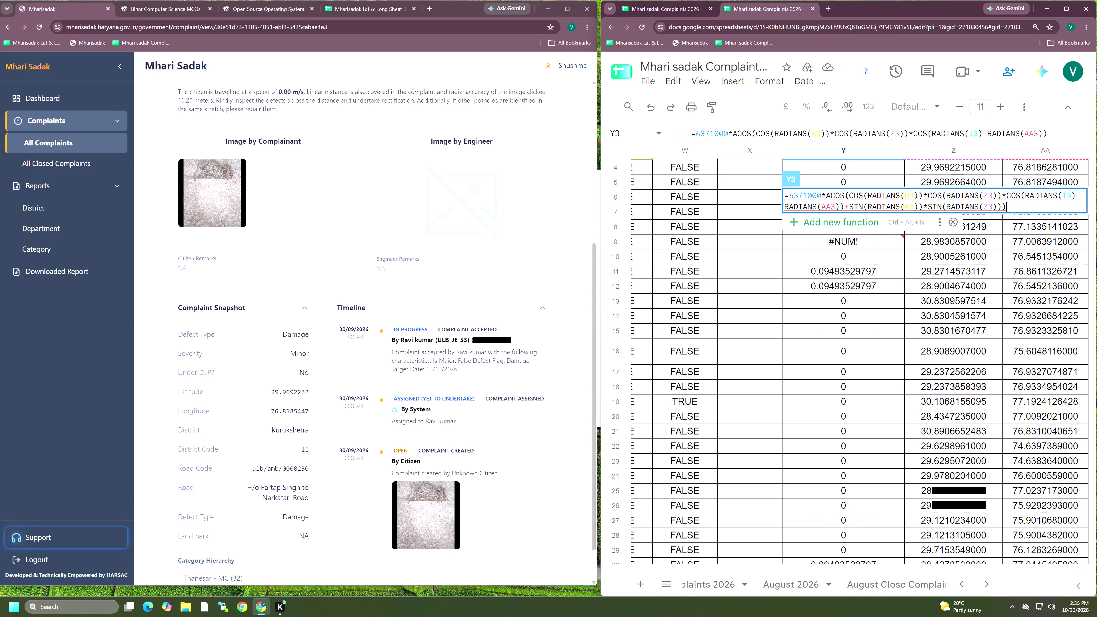
{"action": "left_click", "coordinate": [988, 206]}
{"action": "scroll", "coordinate": [968, 174], "scroll_direction": "up", "scroll_amount": 1}
{"action": "scroll", "coordinate": [968, 174], "scroll_direction": "down", "scroll_amount": 2}
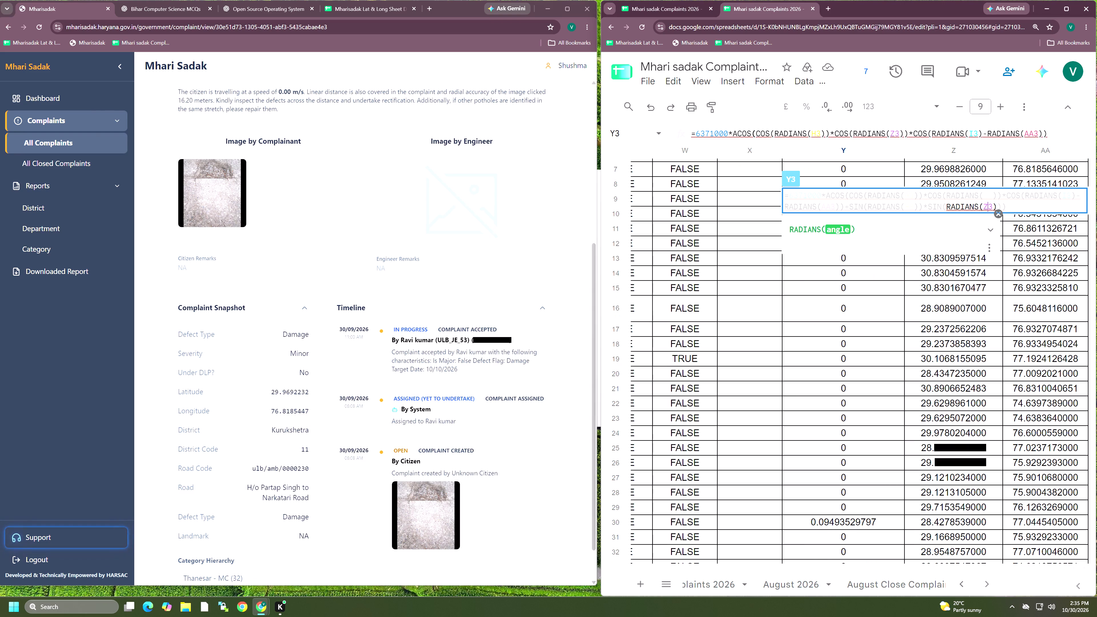
{"action": "scroll", "coordinate": [968, 173], "scroll_direction": "up", "scroll_amount": 1}
{"action": "left_click", "coordinate": [912, 208]}
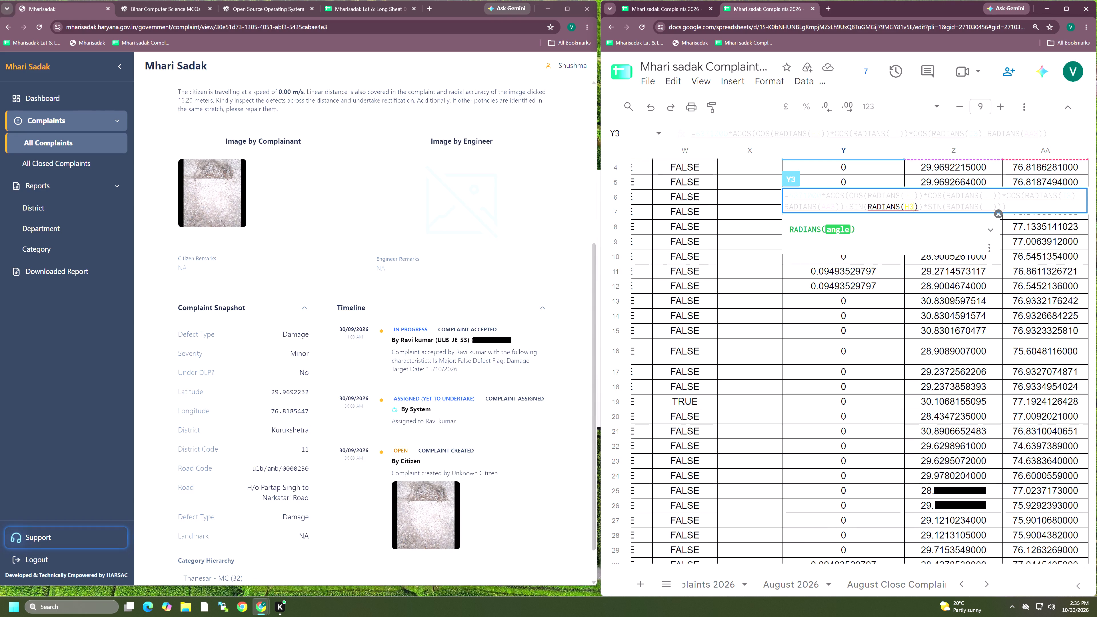
{"action": "left_click", "coordinate": [824, 205]}
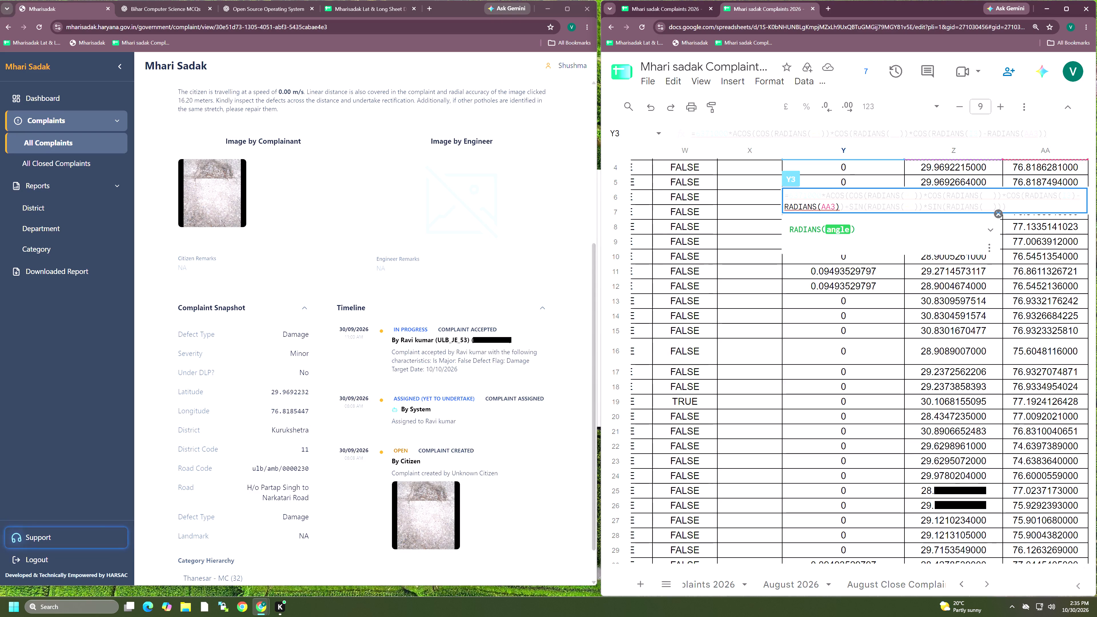
{"action": "left_click", "coordinate": [914, 193]}
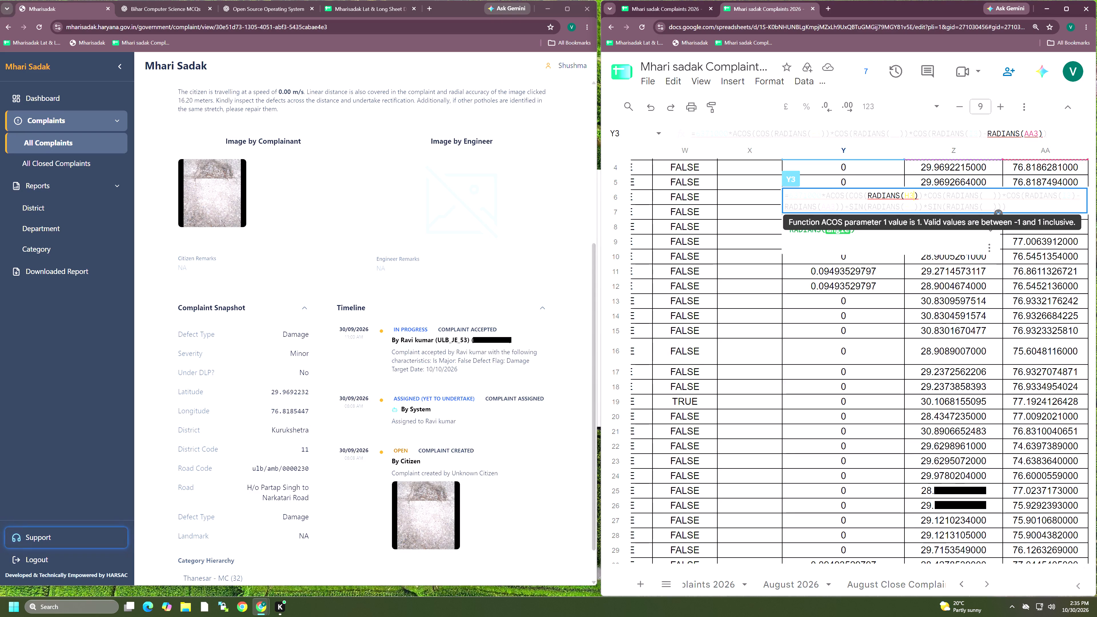
{"action": "left_click", "coordinate": [1012, 206]}
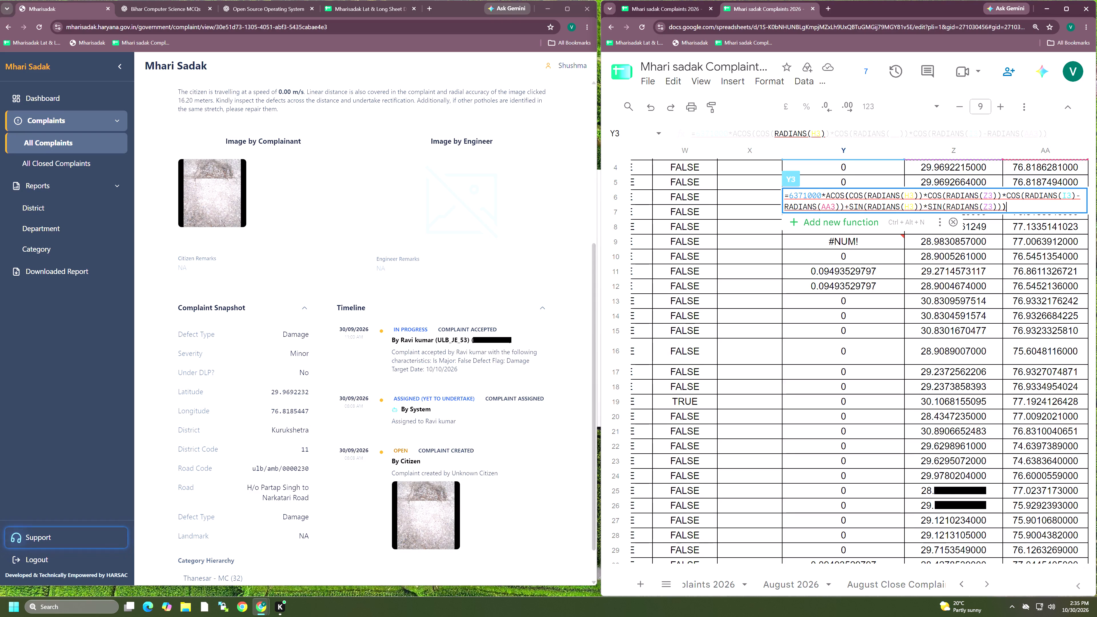
{"action": "key", "text": "Return"}
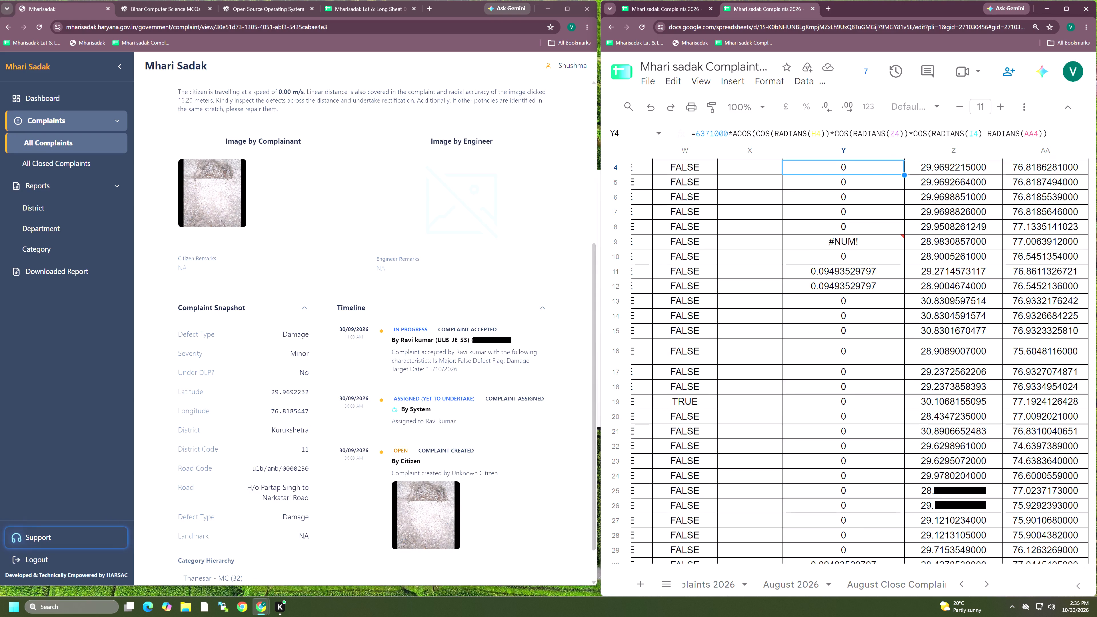
{"action": "scroll", "coordinate": [922, 207], "scroll_direction": "up", "scroll_amount": 4}
{"action": "left_click", "coordinate": [854, 191]}
{"action": "double_click", "coordinate": [854, 191]}
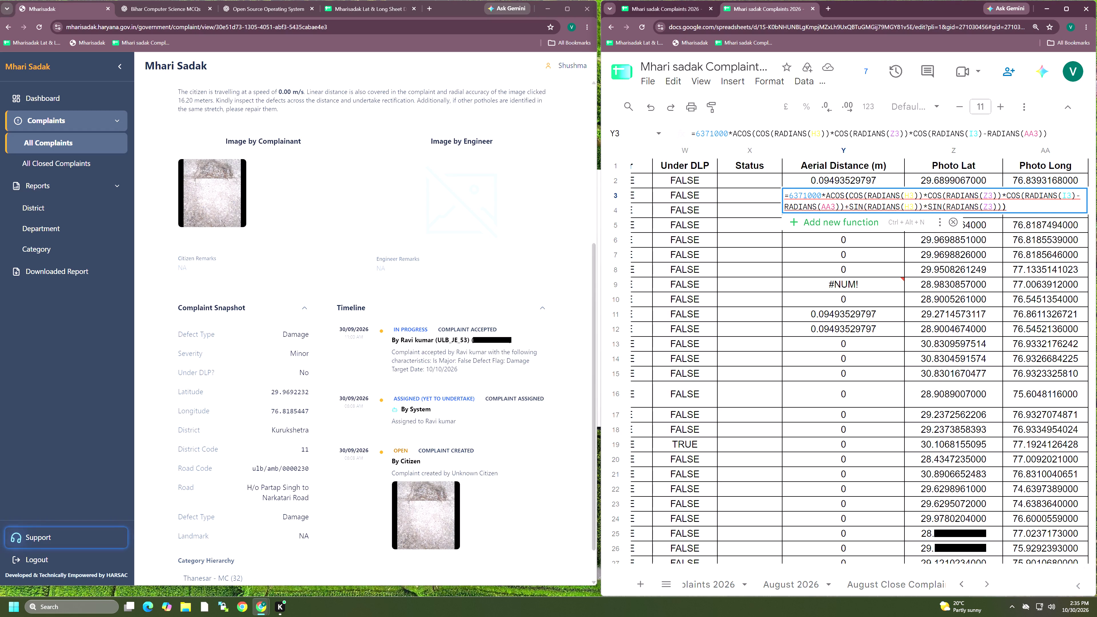
{"action": "key", "text": "Return"}
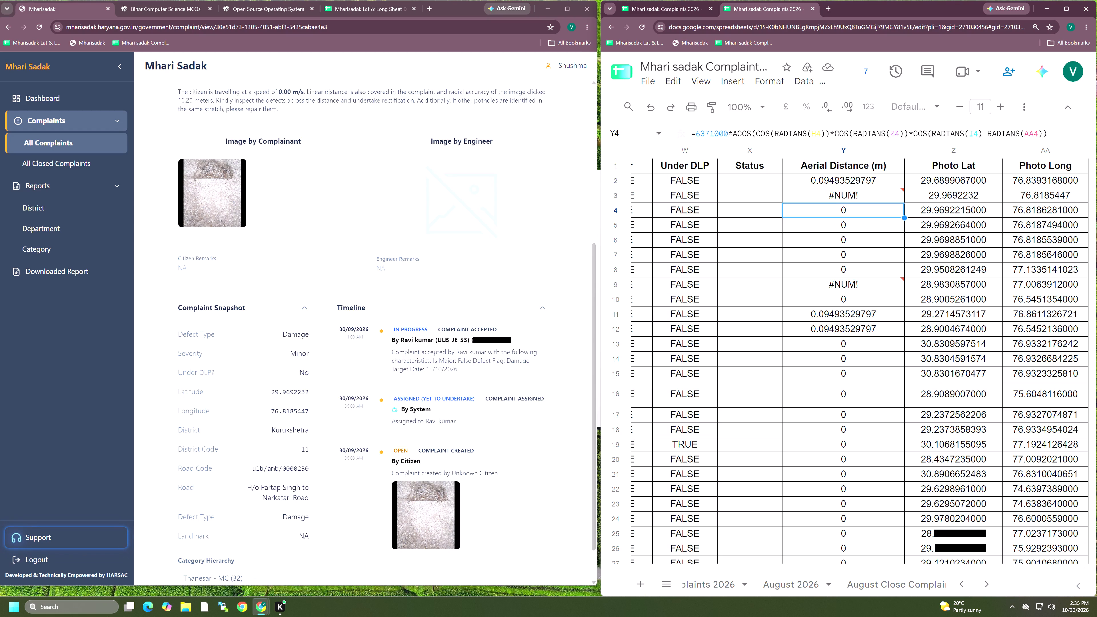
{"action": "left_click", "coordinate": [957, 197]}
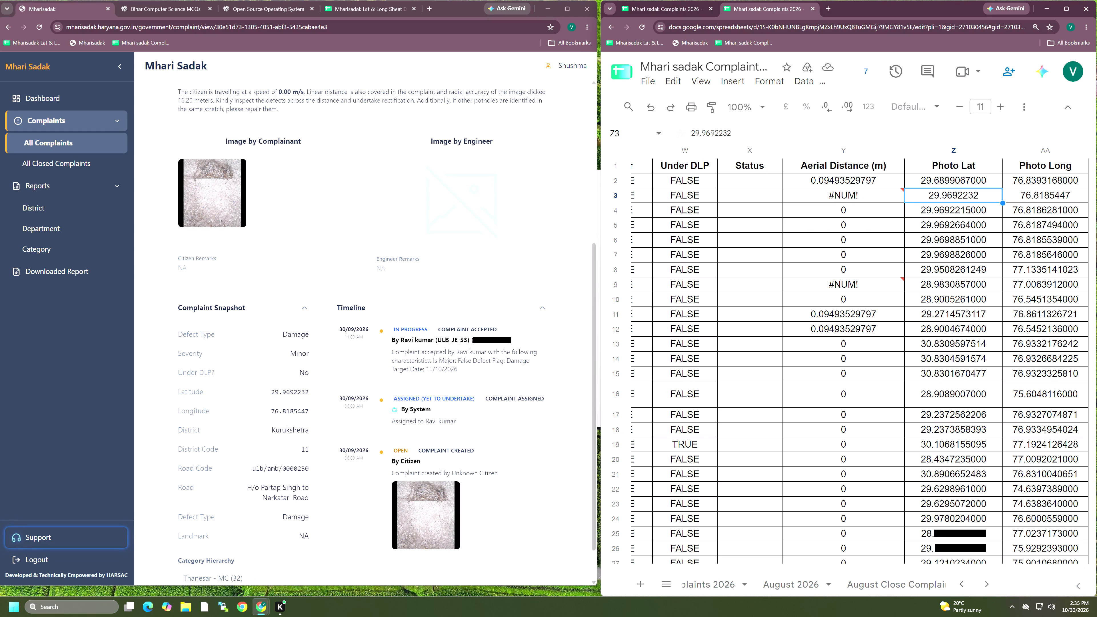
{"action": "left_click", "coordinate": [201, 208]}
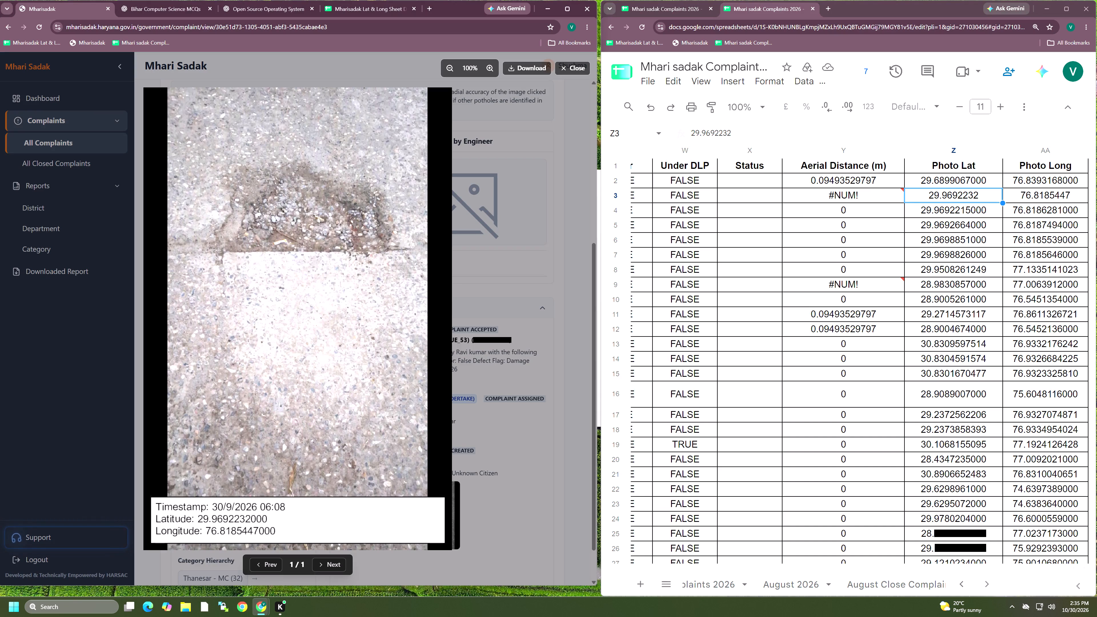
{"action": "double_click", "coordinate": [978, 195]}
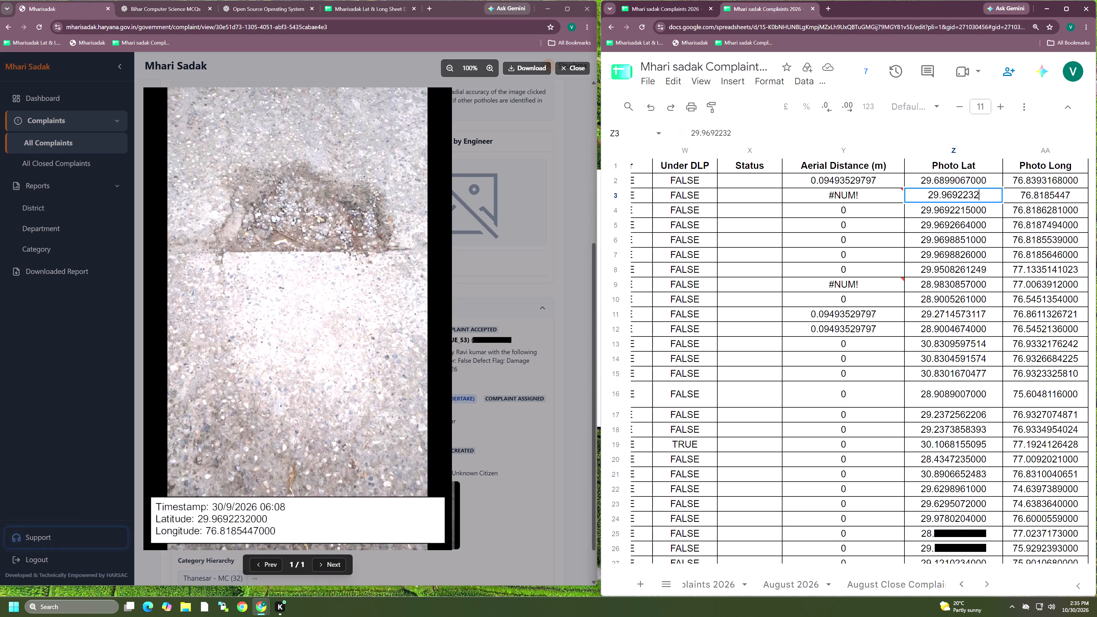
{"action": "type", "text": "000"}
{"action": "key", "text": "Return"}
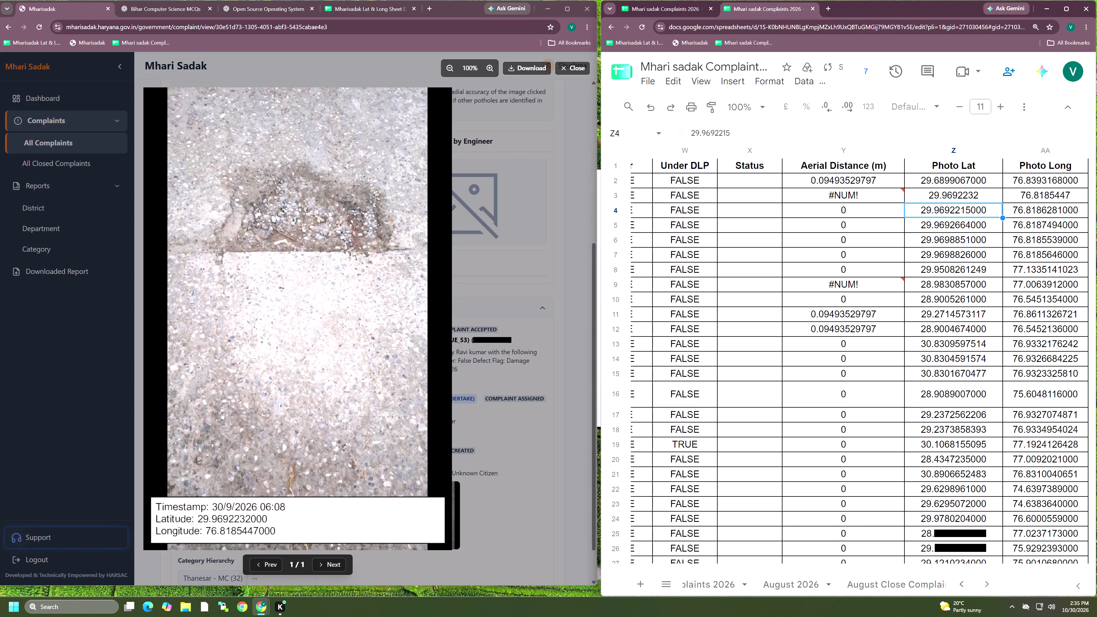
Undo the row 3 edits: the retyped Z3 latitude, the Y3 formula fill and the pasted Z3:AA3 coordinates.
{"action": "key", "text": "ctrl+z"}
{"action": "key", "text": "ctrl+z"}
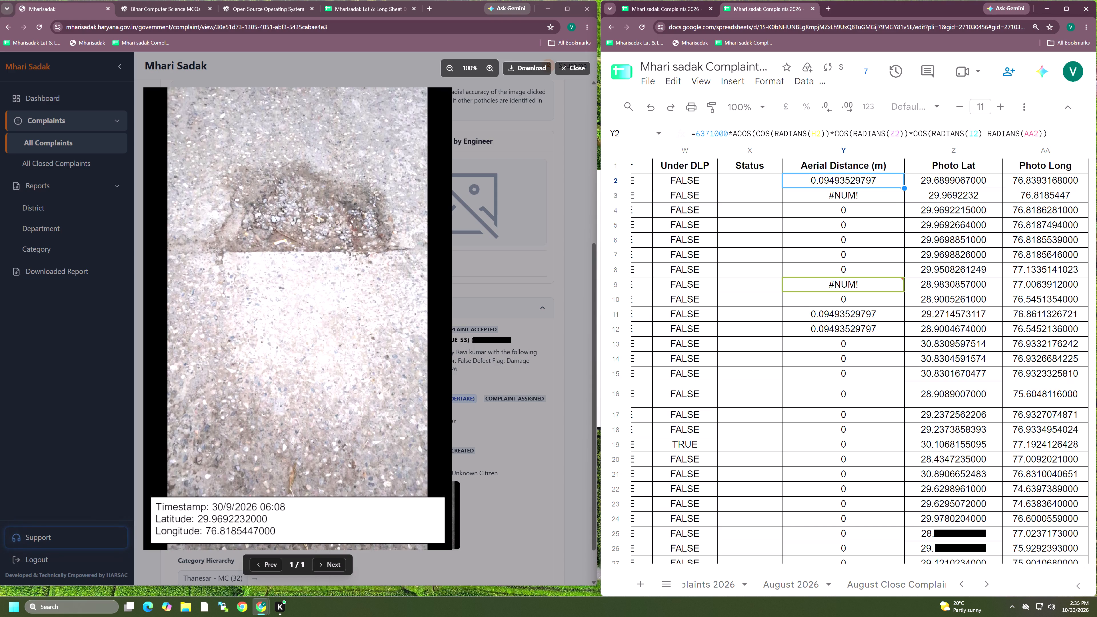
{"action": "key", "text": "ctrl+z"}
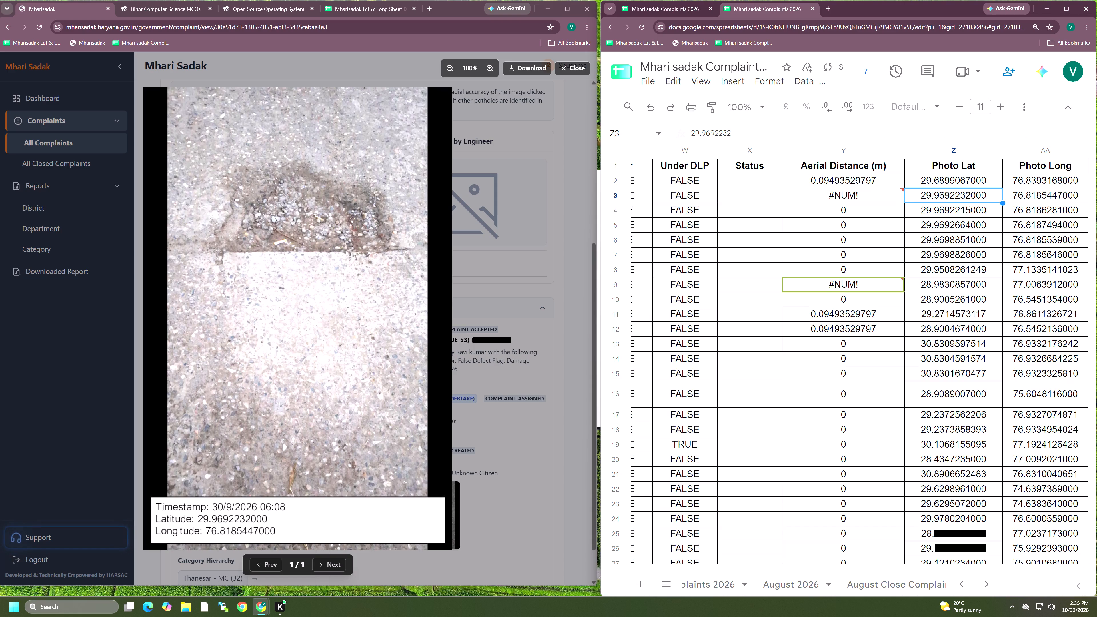
Scan the Aerial Distance column for #NUM! and nonzero results, examining the Z94 latitude and the Y94 formula.
{"action": "scroll", "coordinate": [882, 341], "scroll_direction": "down", "scroll_amount": 13}
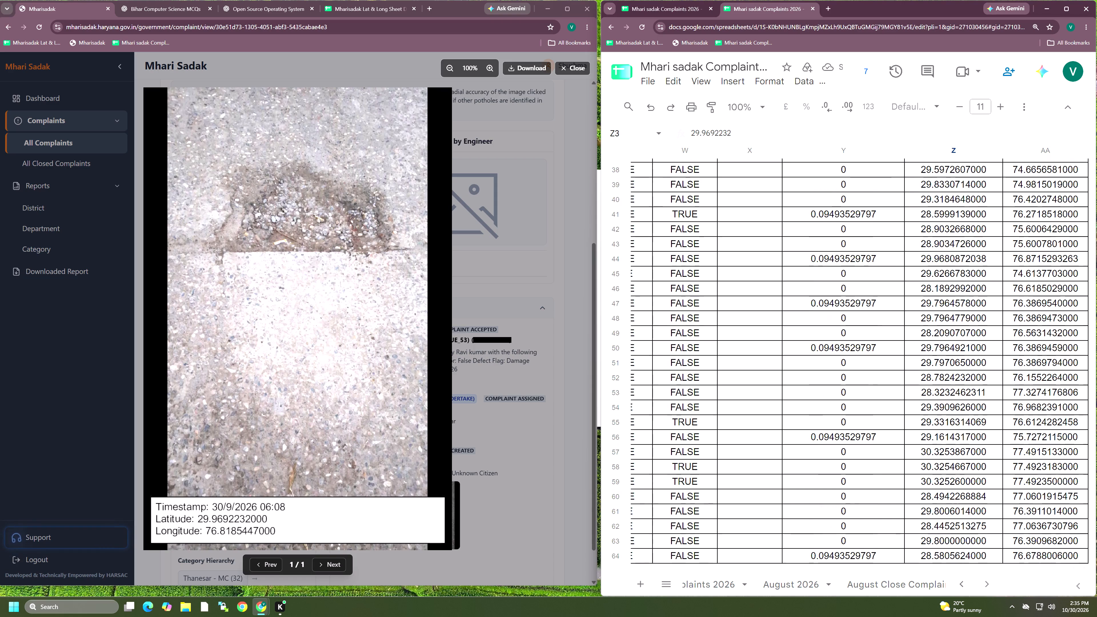
{"action": "scroll", "coordinate": [883, 337], "scroll_direction": "down", "scroll_amount": 15}
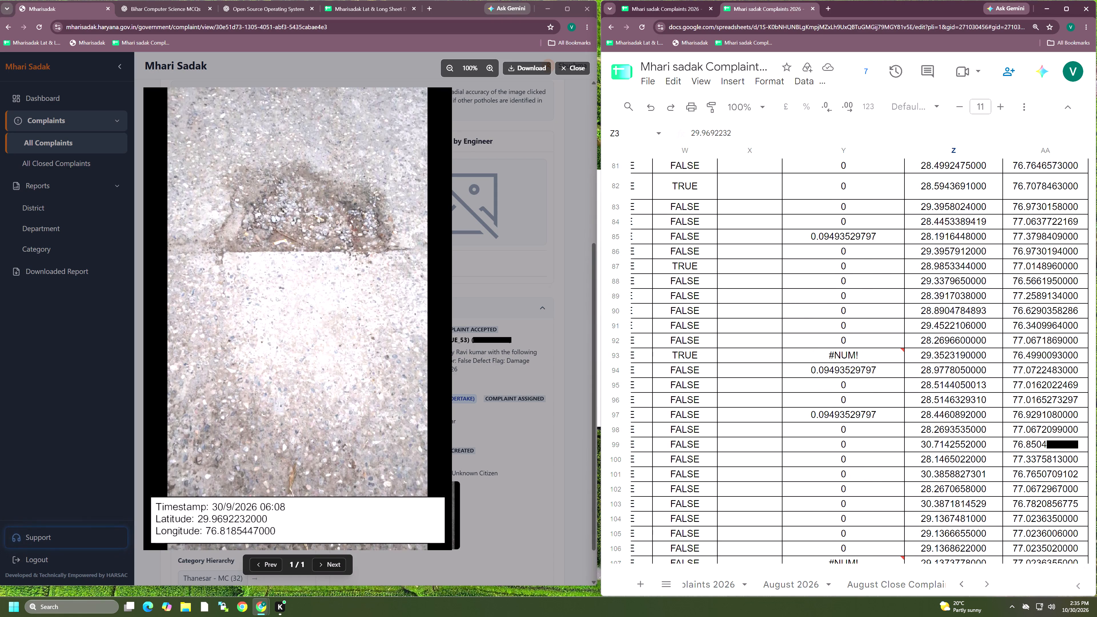
{"action": "double_click", "coordinate": [932, 370]}
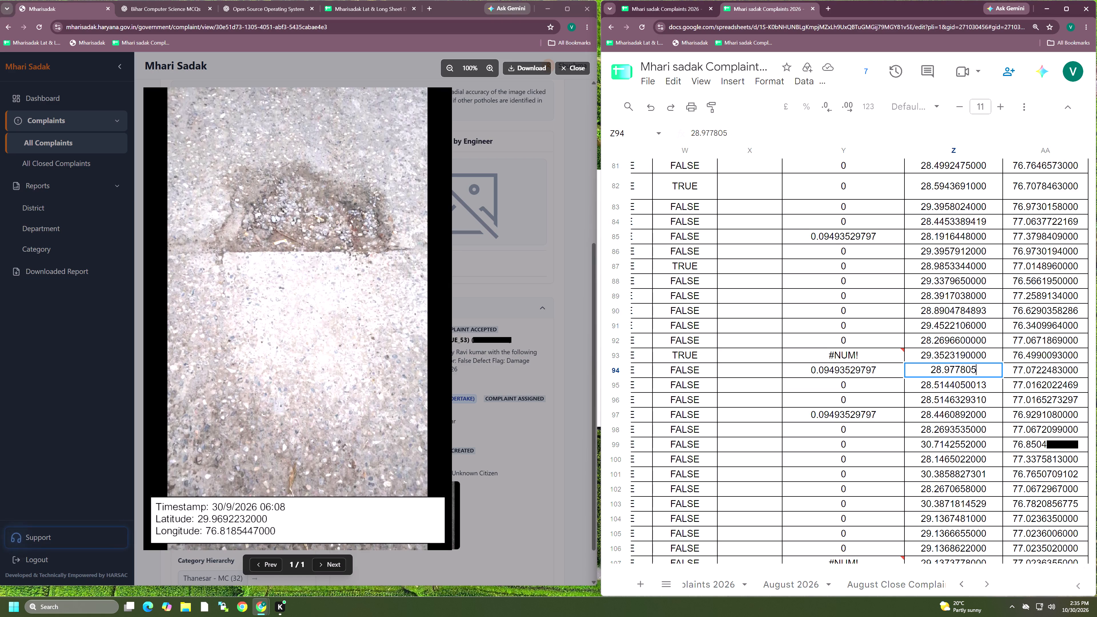
{"action": "left_click", "coordinate": [858, 371]}
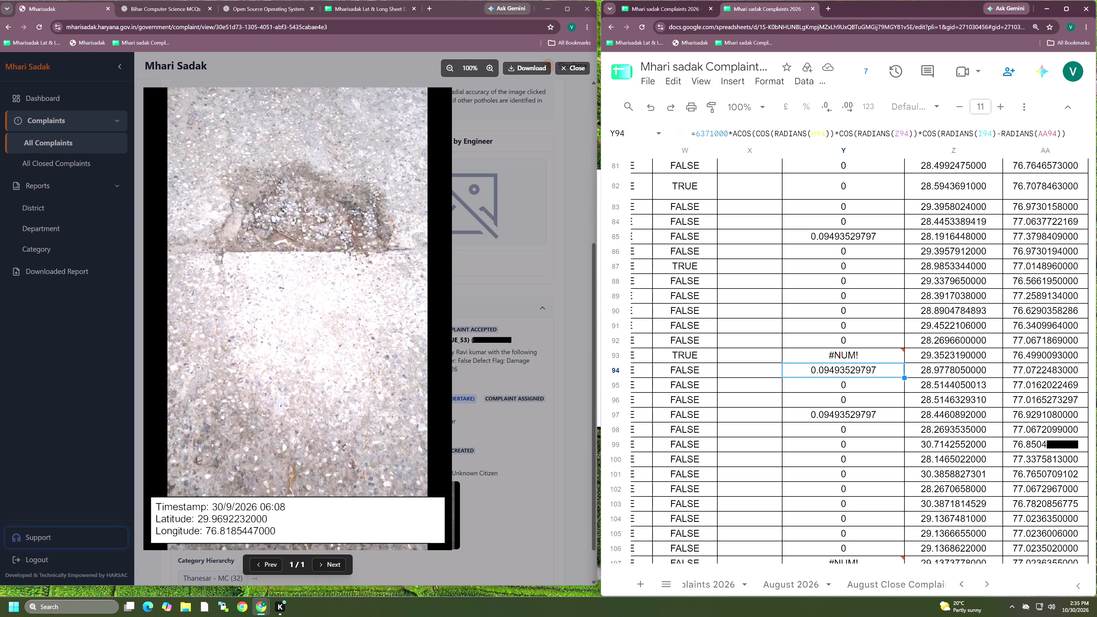
{"action": "scroll", "coordinate": [858, 371], "scroll_direction": "down", "scroll_amount": 5}
{"action": "scroll", "coordinate": [860, 369], "scroll_direction": "up", "scroll_amount": 4}
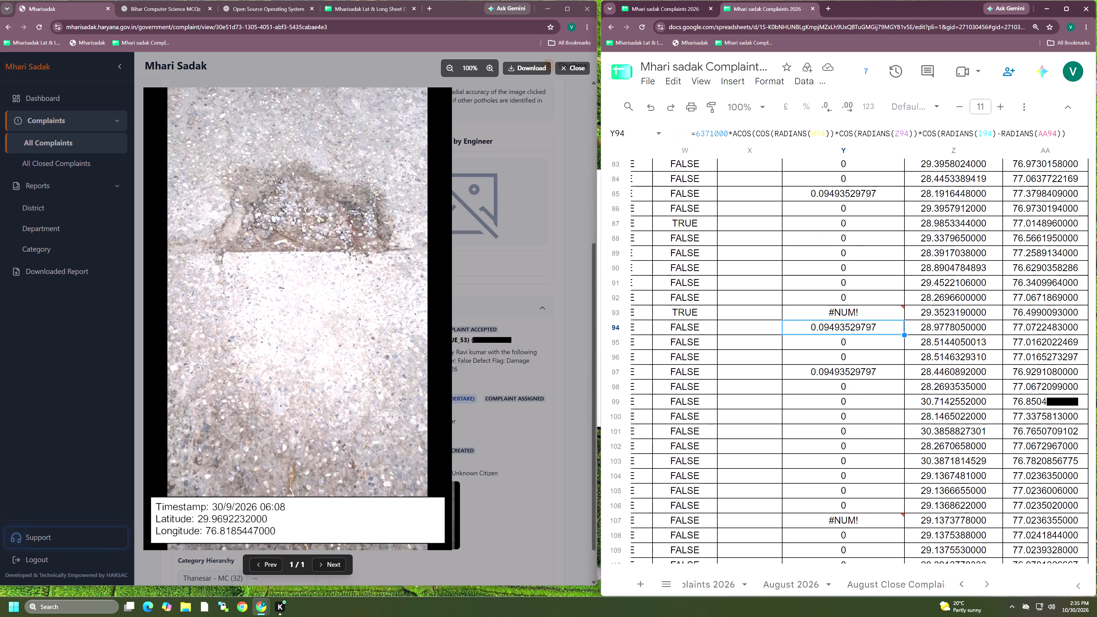
{"action": "scroll", "coordinate": [878, 372], "scroll_direction": "up", "scroll_amount": 11}
{"action": "scroll", "coordinate": [886, 365], "scroll_direction": "up", "scroll_amount": 12}
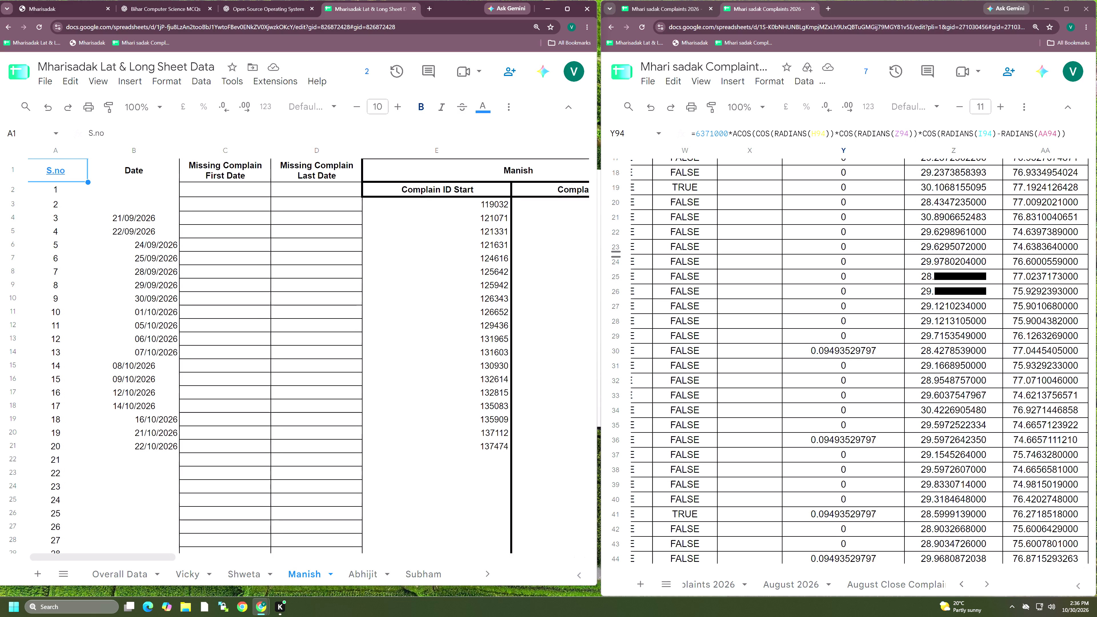
{"action": "left_click_drag", "start_coordinate": [170, 558], "coordinate": [173, 556]}
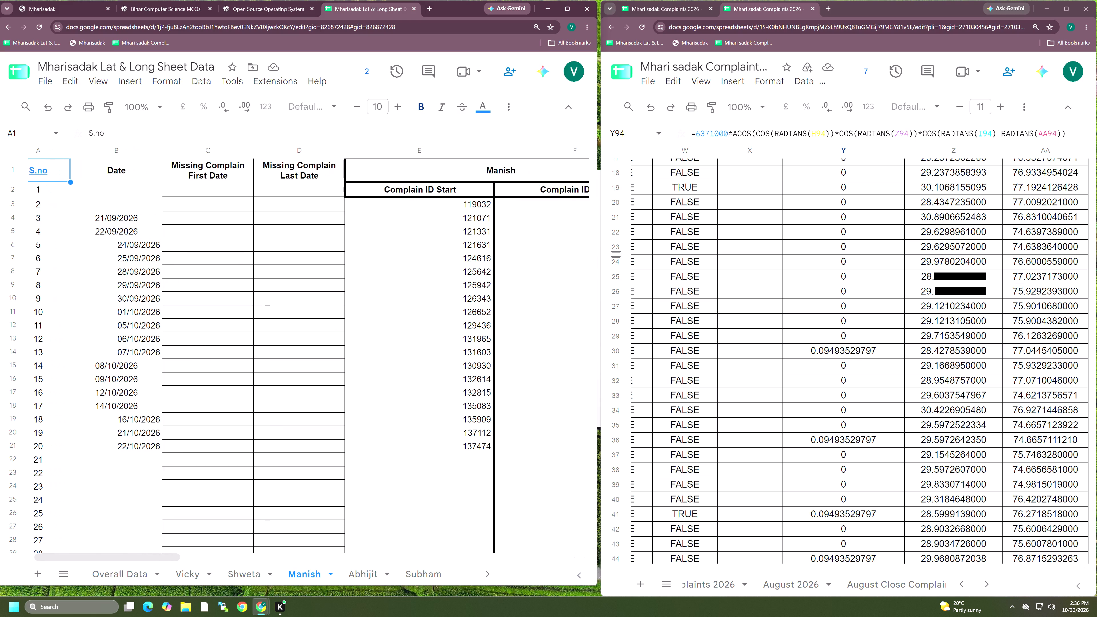
{"action": "left_click_drag", "start_coordinate": [173, 556], "coordinate": [221, 552]}
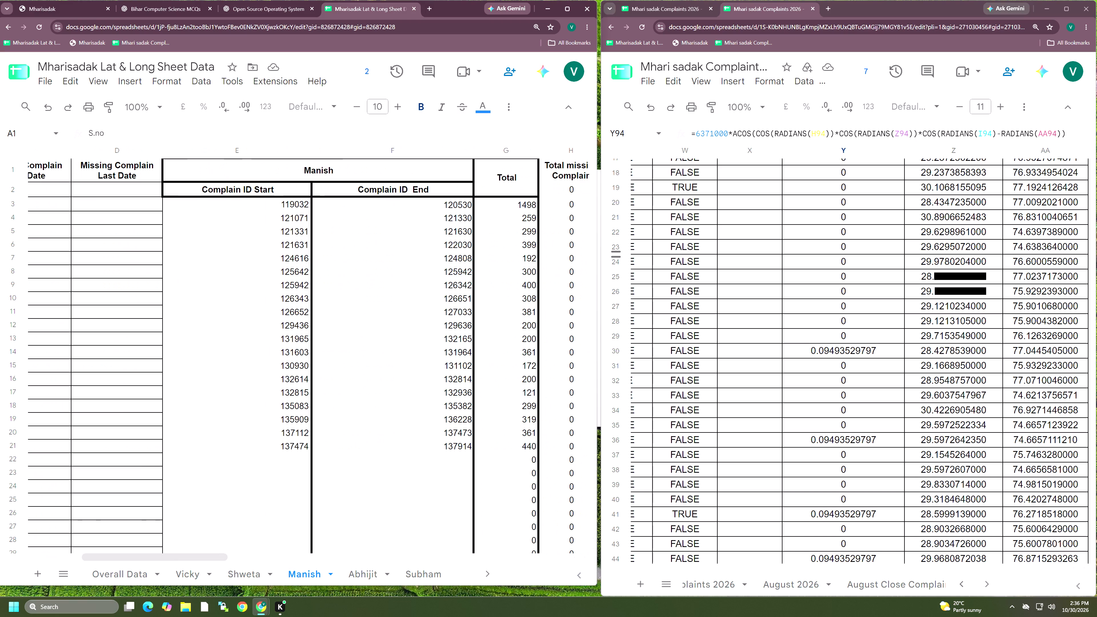
{"action": "left_click_drag", "start_coordinate": [221, 552], "coordinate": [227, 551]}
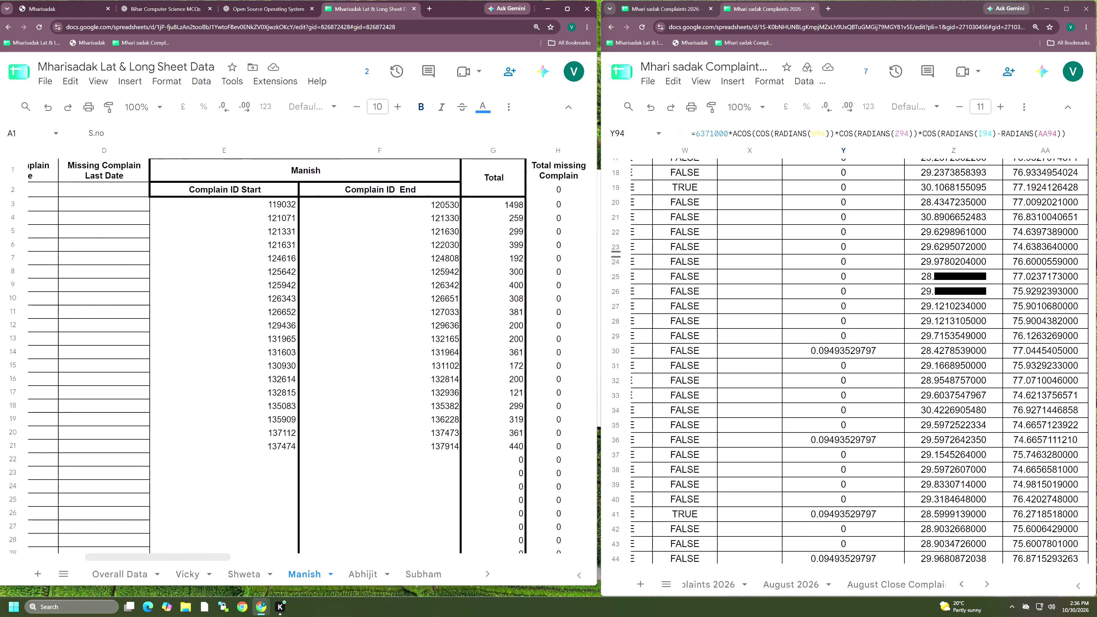
{"action": "left_click_drag", "start_coordinate": [227, 551], "coordinate": [227, 551]}
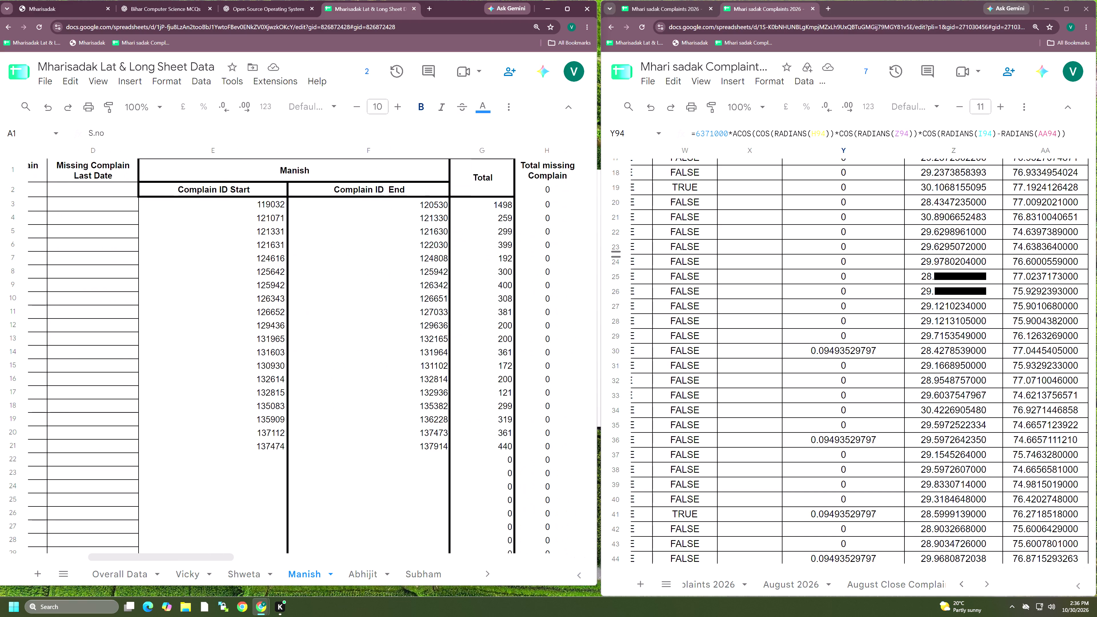
{"action": "left_click_drag", "start_coordinate": [227, 551], "coordinate": [235, 550]}
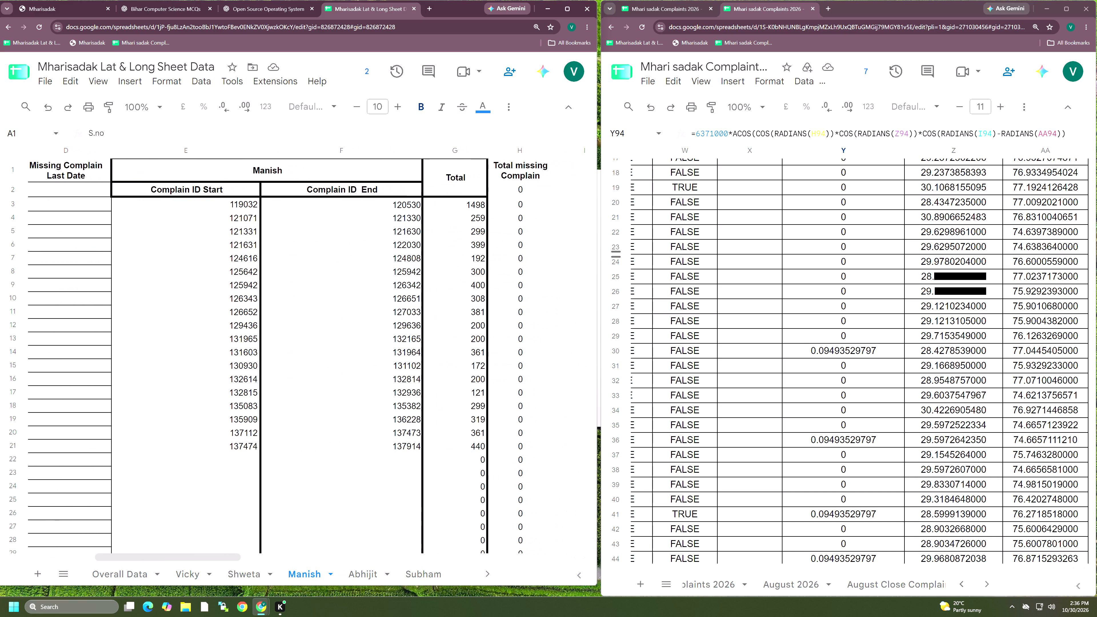
{"action": "left_click_drag", "start_coordinate": [235, 550], "coordinate": [362, 551]}
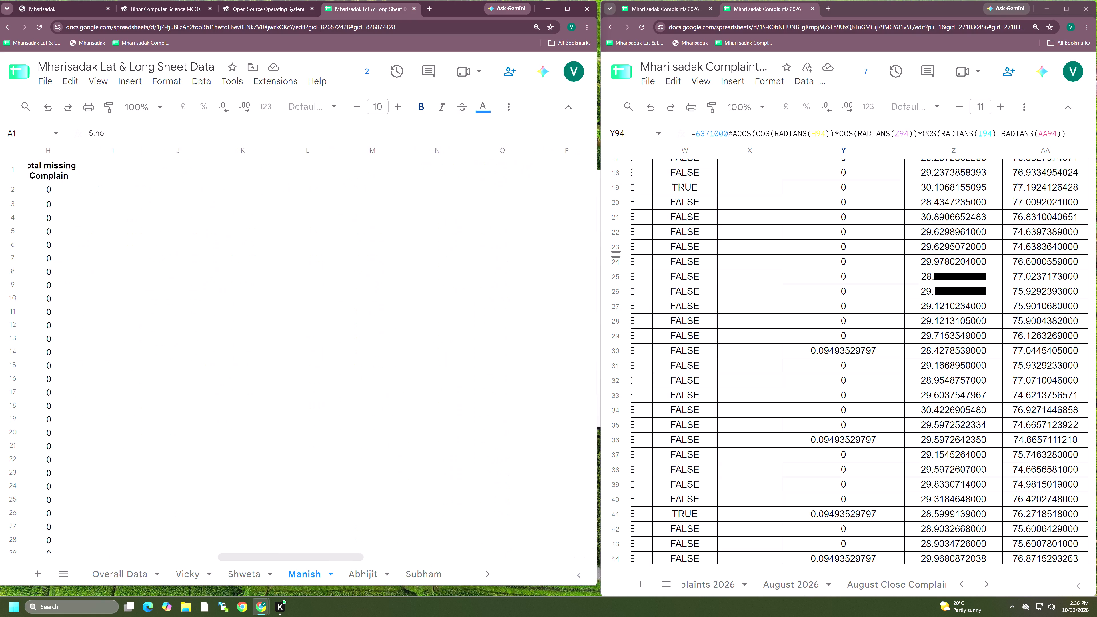
{"action": "left_click_drag", "start_coordinate": [362, 551], "coordinate": [253, 535]}
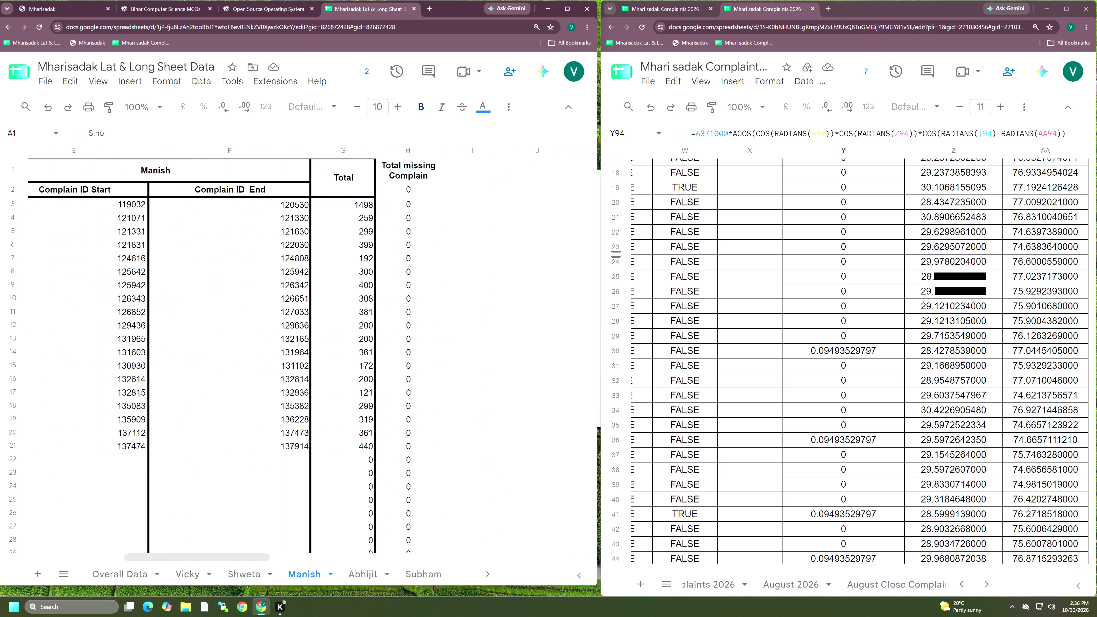
{"action": "left_click_drag", "start_coordinate": [253, 535], "coordinate": [246, 551]}
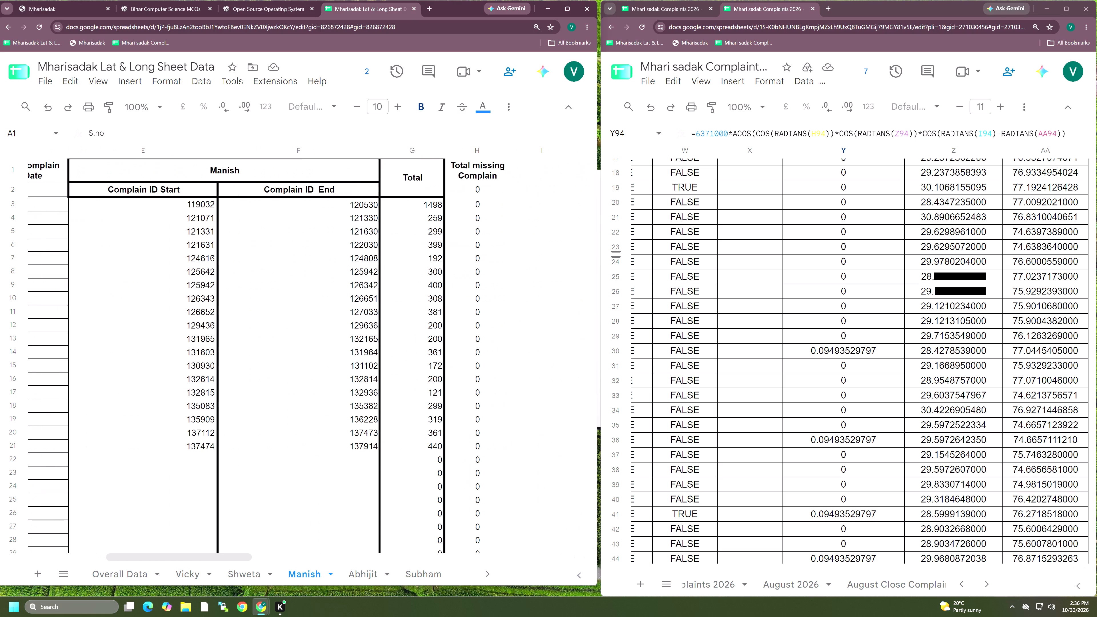
{"action": "left_click_drag", "start_coordinate": [246, 551], "coordinate": [246, 551]}
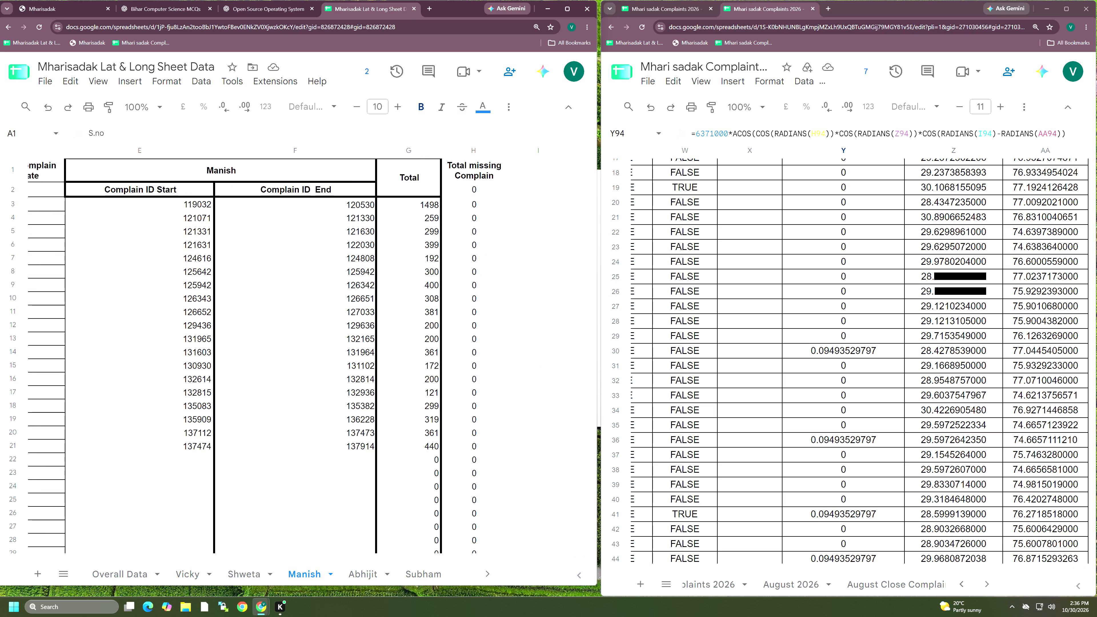
Review the complaint ID ranges and totals on the Abhijit and Subham sheets, and revisit the Vicky, Shweta and Manish sheets.
{"action": "left_click", "coordinate": [368, 572]}
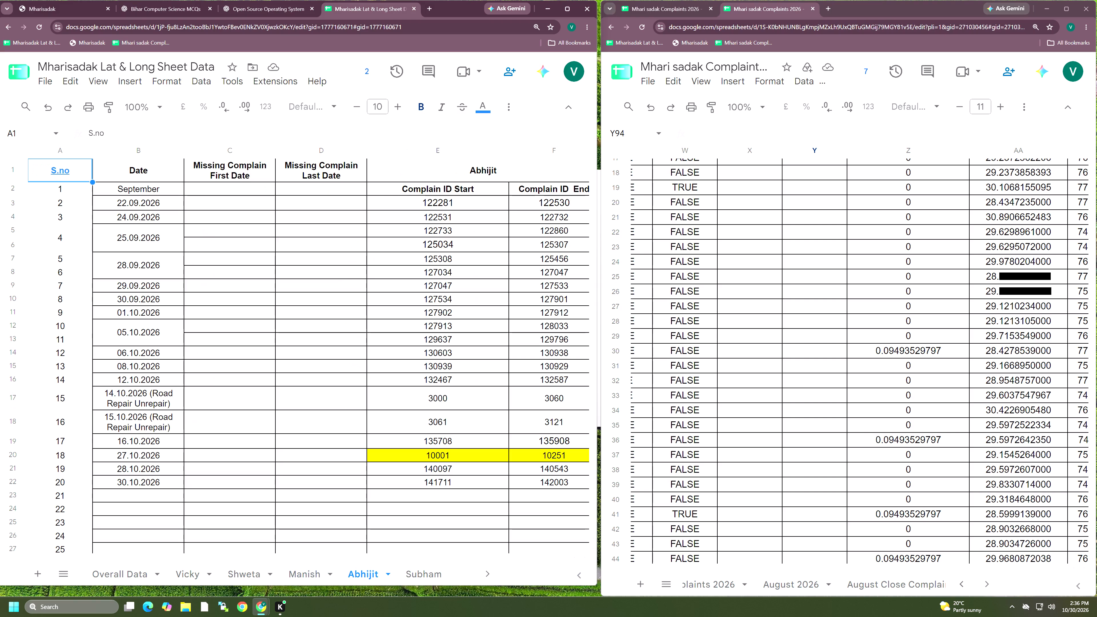
{"action": "left_click_drag", "start_coordinate": [160, 558], "coordinate": [306, 566]}
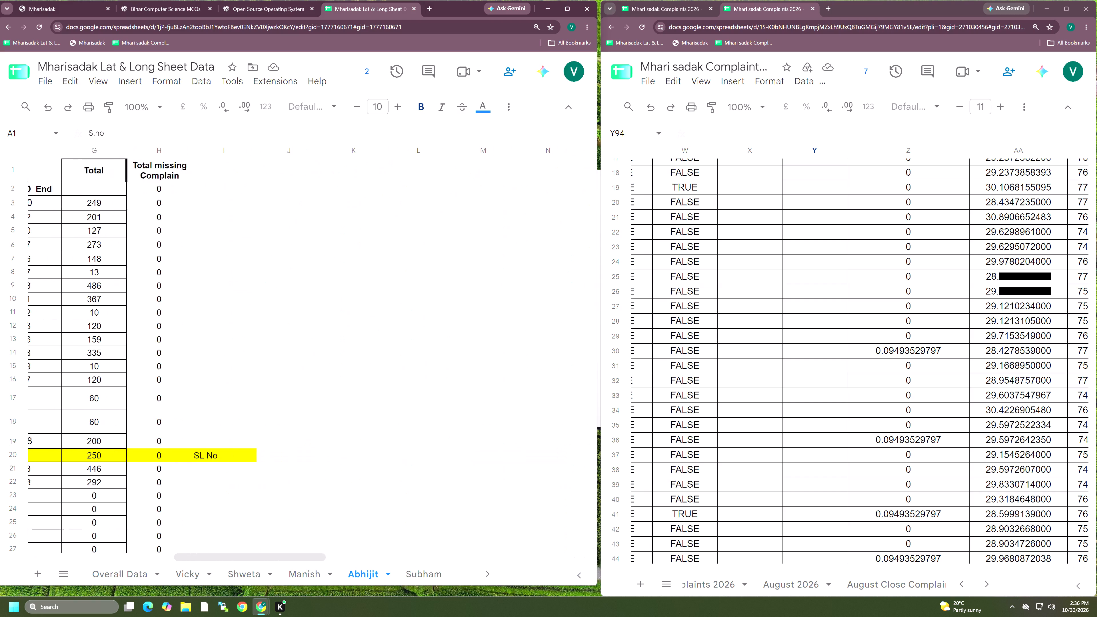
{"action": "left_click_drag", "start_coordinate": [306, 566], "coordinate": [213, 580]}
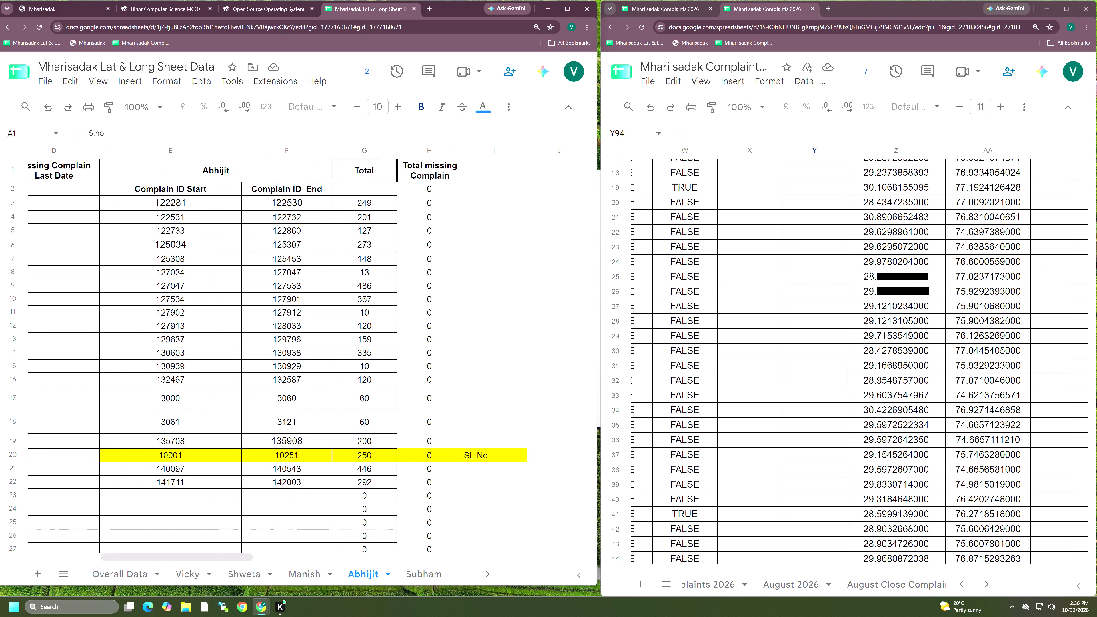
{"action": "left_click_drag", "start_coordinate": [213, 580], "coordinate": [143, 584]}
{"action": "left_click", "coordinate": [427, 576]}
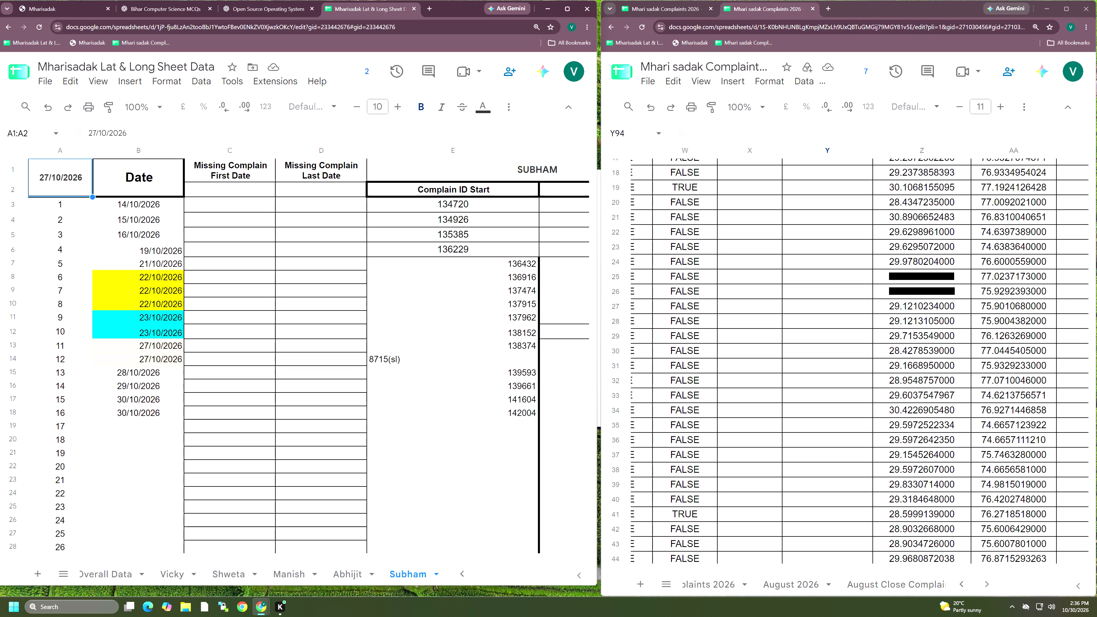
{"action": "left_click_drag", "start_coordinate": [153, 559], "coordinate": [278, 571]}
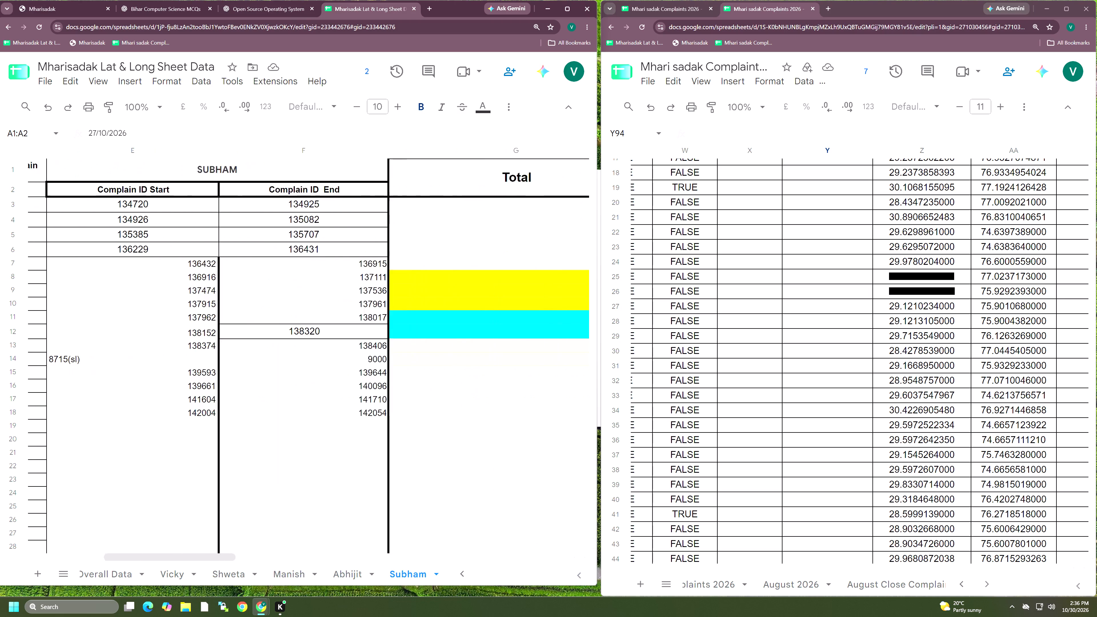
{"action": "left_click_drag", "start_coordinate": [278, 571], "coordinate": [311, 574]}
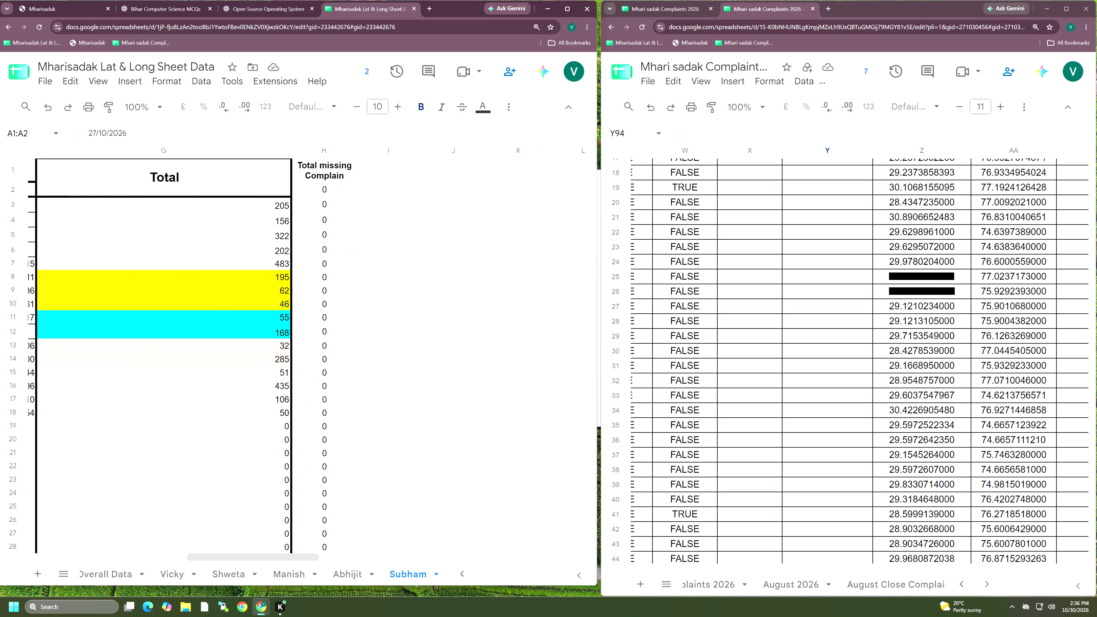
{"action": "left_click_drag", "start_coordinate": [311, 574], "coordinate": [270, 576]}
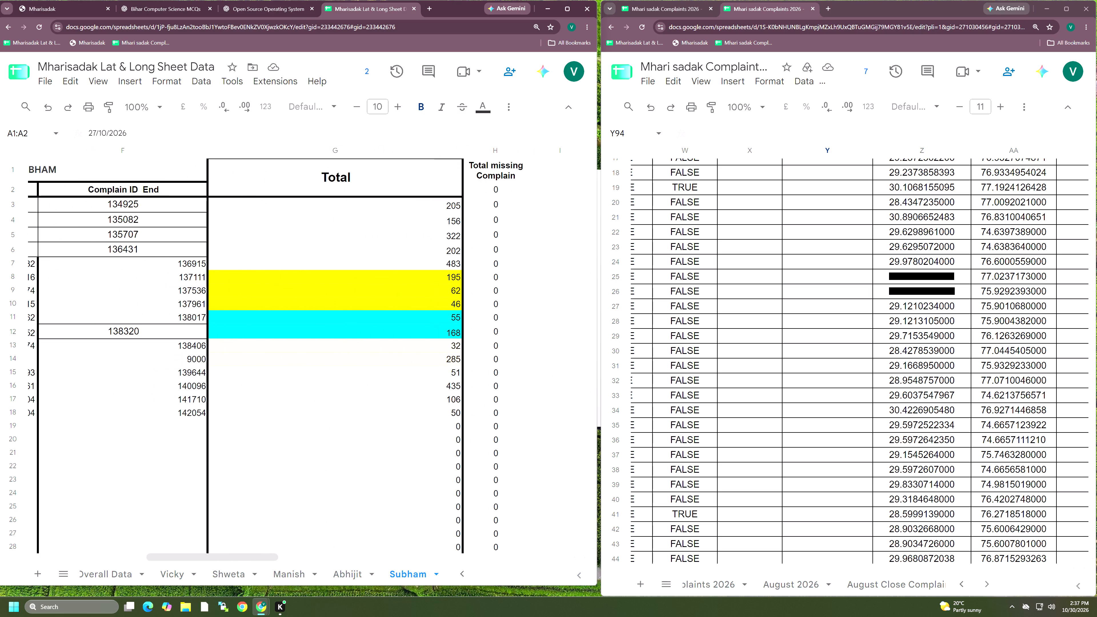
{"action": "left_click_drag", "start_coordinate": [270, 576], "coordinate": [124, 566]}
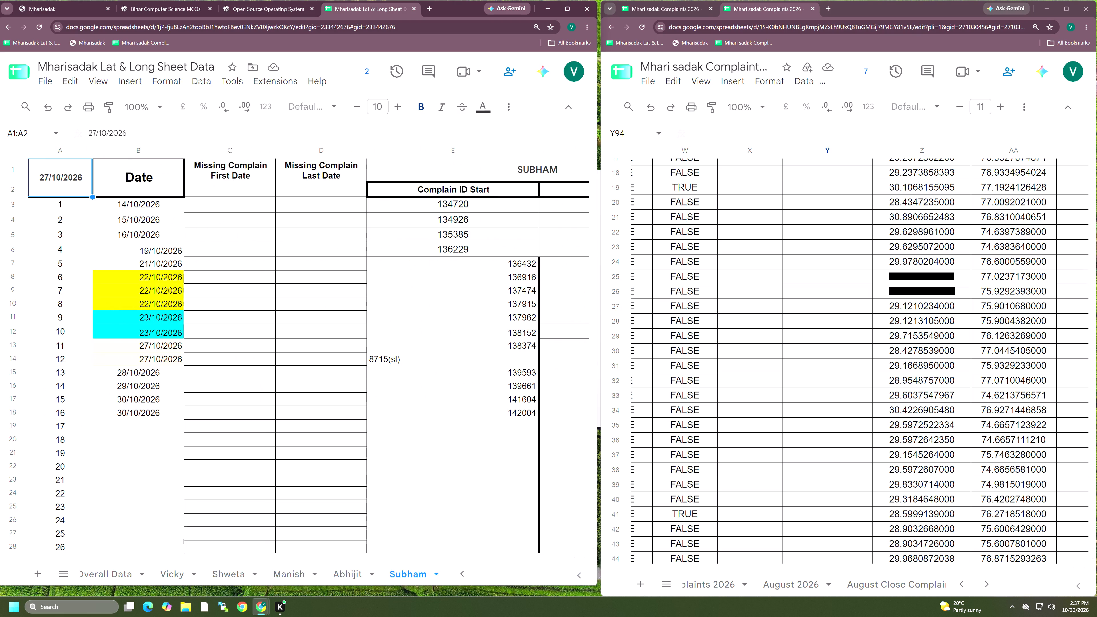
{"action": "left_click", "coordinate": [180, 575]}
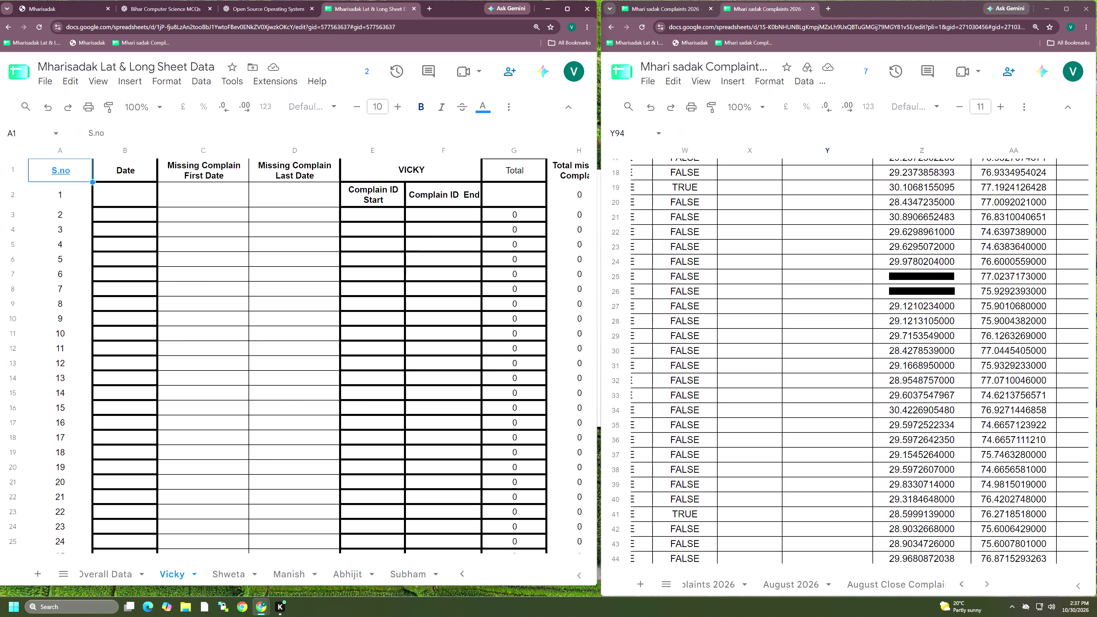
{"action": "left_click", "coordinate": [227, 574]}
{"action": "left_click", "coordinate": [295, 572]}
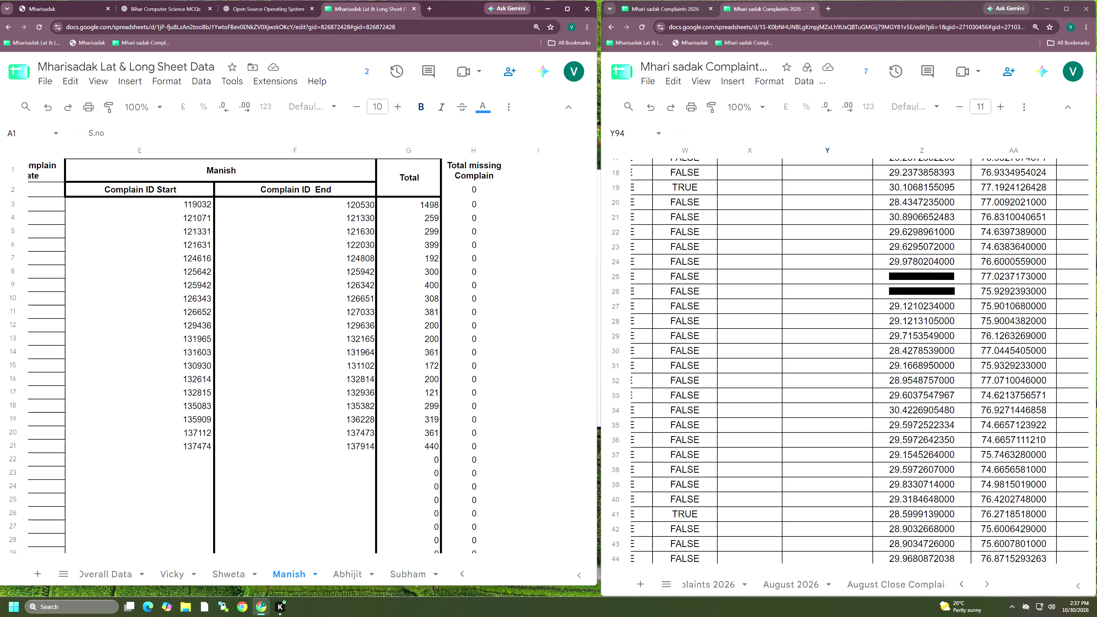
Check the complaints sheet's top rows across the Latitude, Longitude, Aerial Distance, Photo Lat, Photo Long and Remark columns.
{"action": "scroll", "coordinate": [963, 513], "scroll_direction": "up", "scroll_amount": 12}
{"action": "scroll", "coordinate": [958, 509], "scroll_direction": "up", "scroll_amount": 9}
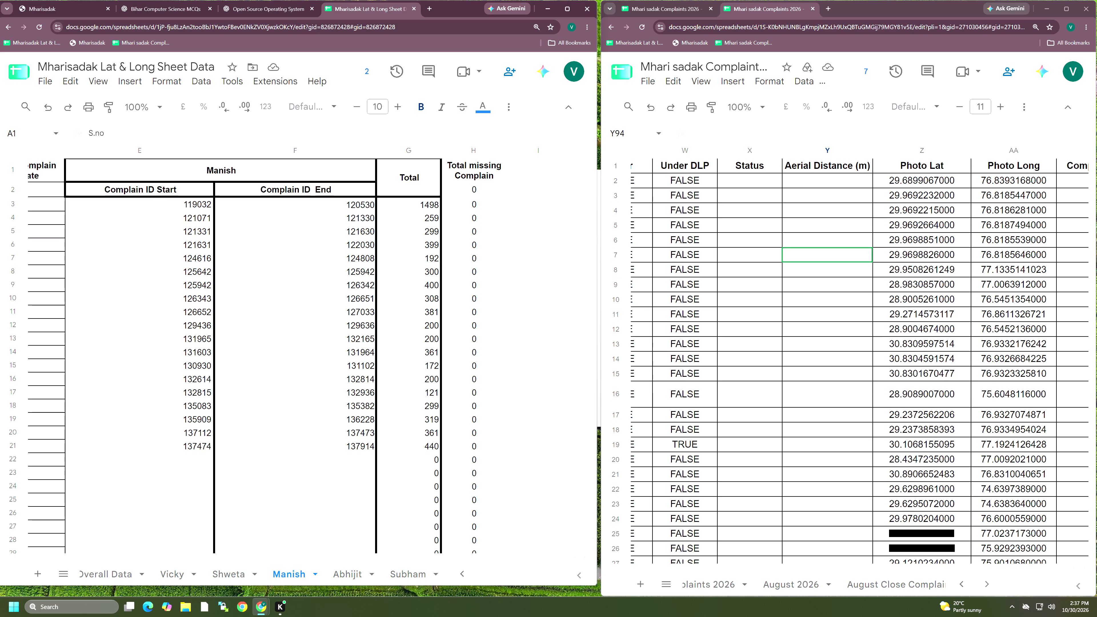
{"action": "scroll", "coordinate": [943, 466], "scroll_direction": "up", "scroll_amount": 2}
{"action": "left_click_drag", "start_coordinate": [956, 568], "coordinate": [1052, 568]}
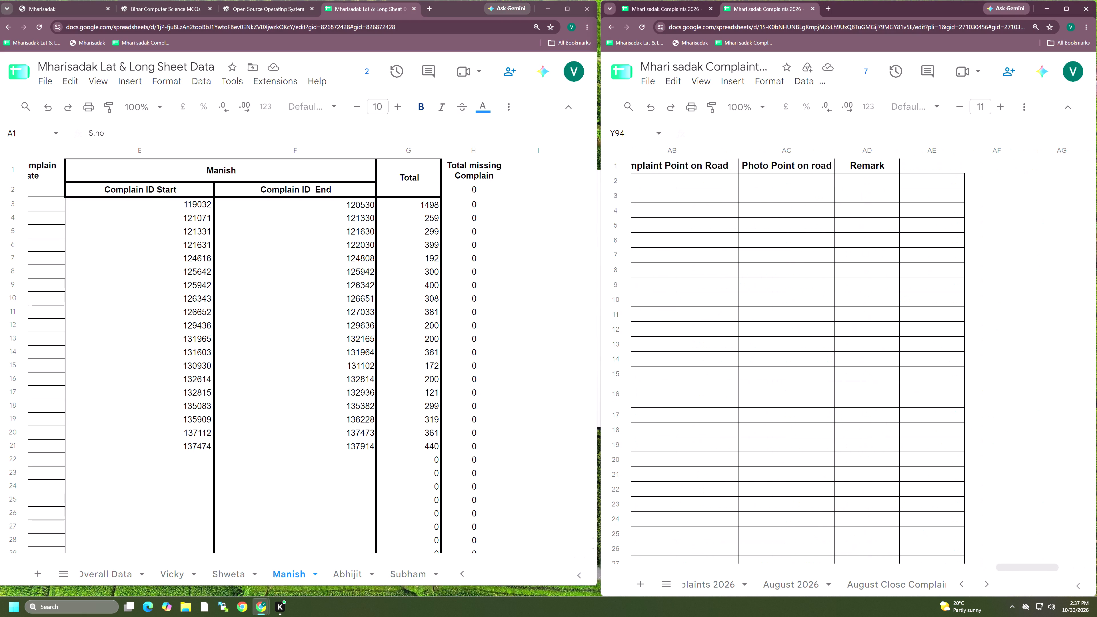
{"action": "left_click_drag", "start_coordinate": [1052, 568], "coordinate": [776, 580]}
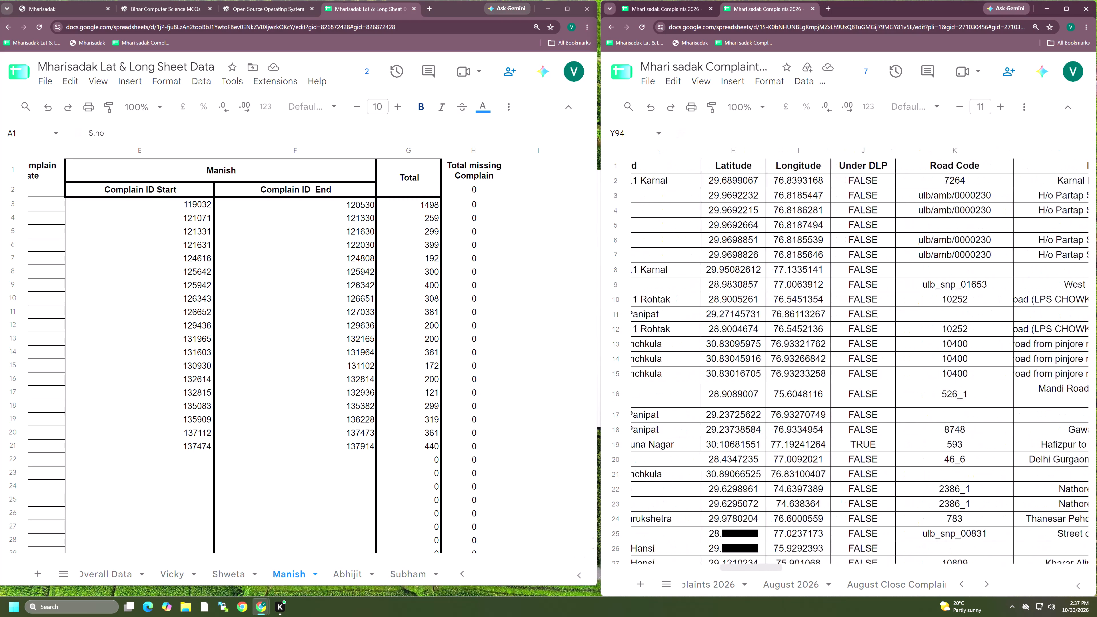
{"action": "left_click_drag", "start_coordinate": [776, 580], "coordinate": [971, 596]}
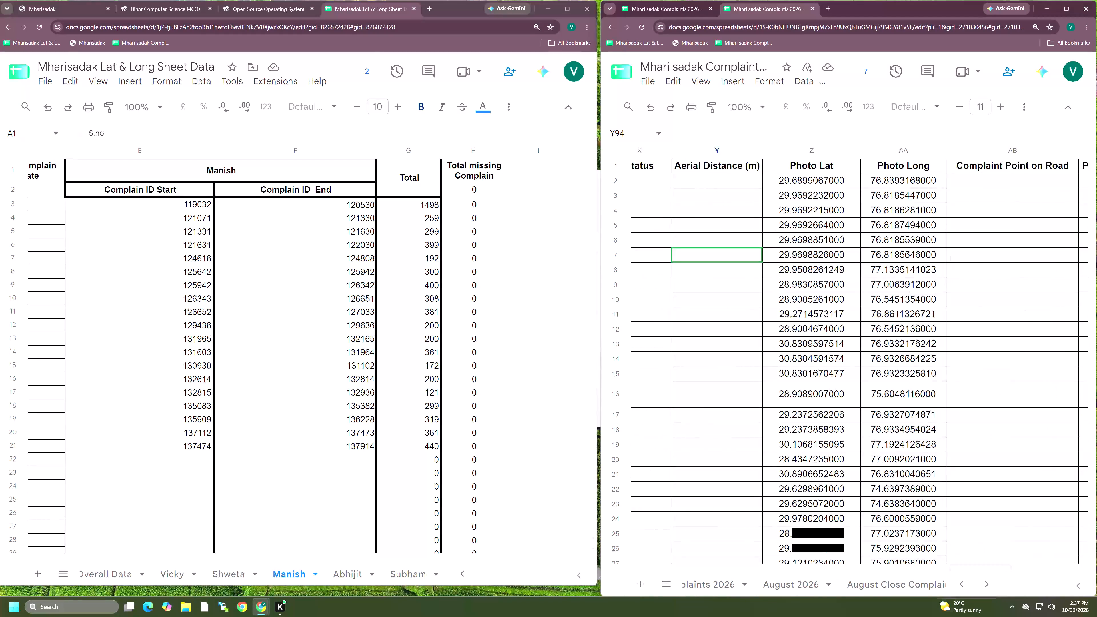
Show the Mhari Sadak portal alongside the complaints spreadsheet and open its October Close Complaints 2026 sheet.
{"action": "left_click", "coordinate": [963, 586]}
{"action": "double_click", "coordinate": [963, 586]}
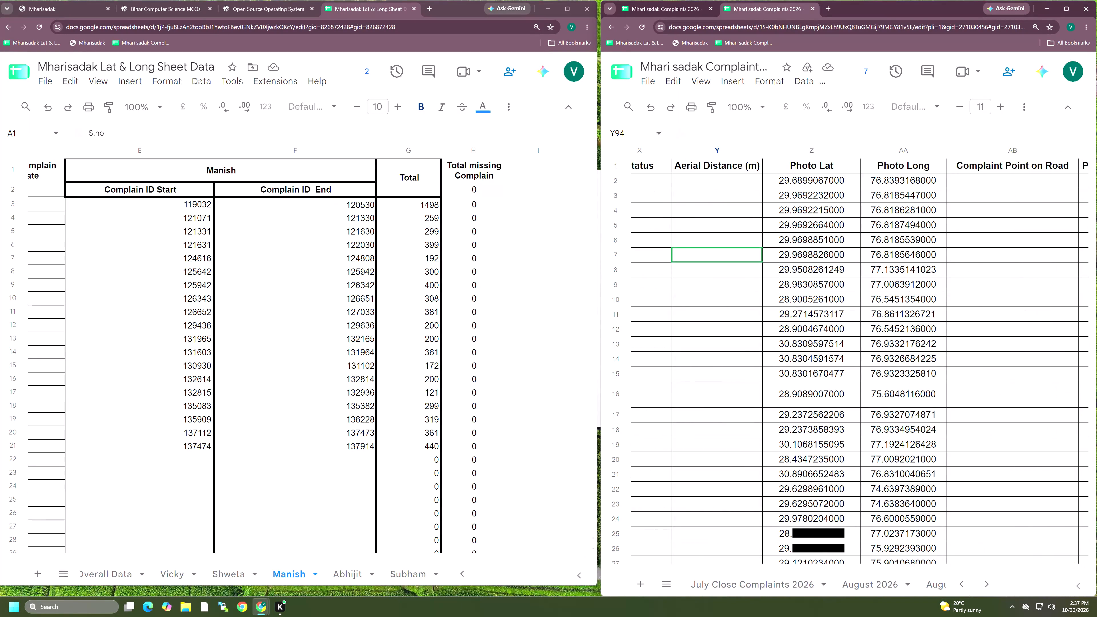
{"action": "triple_click", "coordinate": [988, 582]}
{"action": "triple_click", "coordinate": [988, 582]}
{"action": "left_click", "coordinate": [988, 582]}
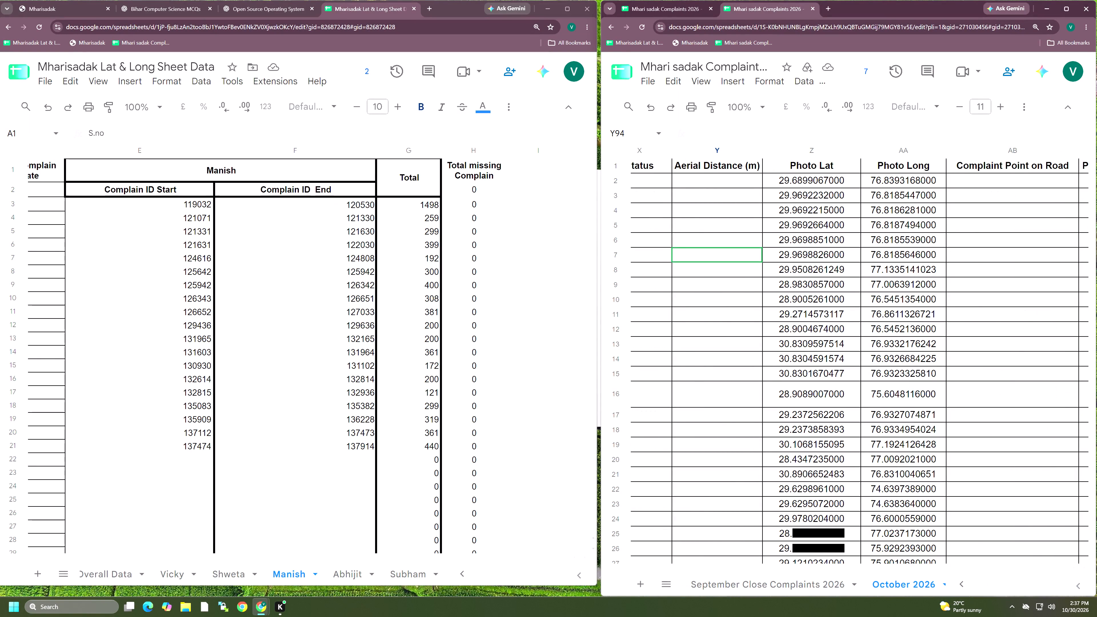
{"action": "left_click", "coordinate": [909, 581]}
{"action": "left_click", "coordinate": [764, 580]}
{"action": "left_click", "coordinate": [905, 586]}
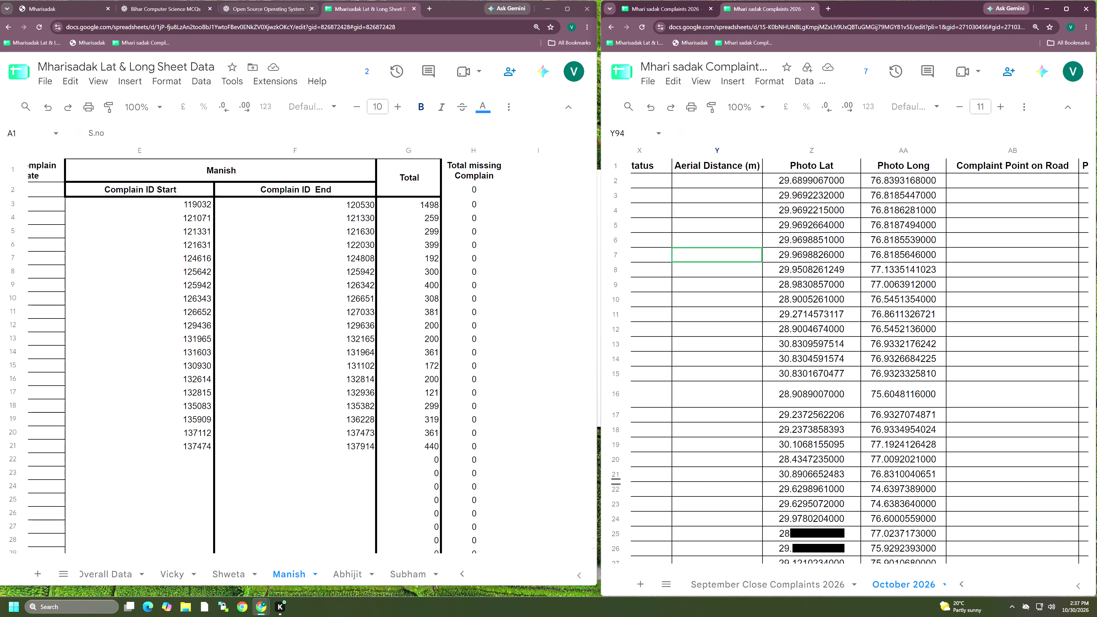
{"action": "left_click", "coordinate": [43, 13]}
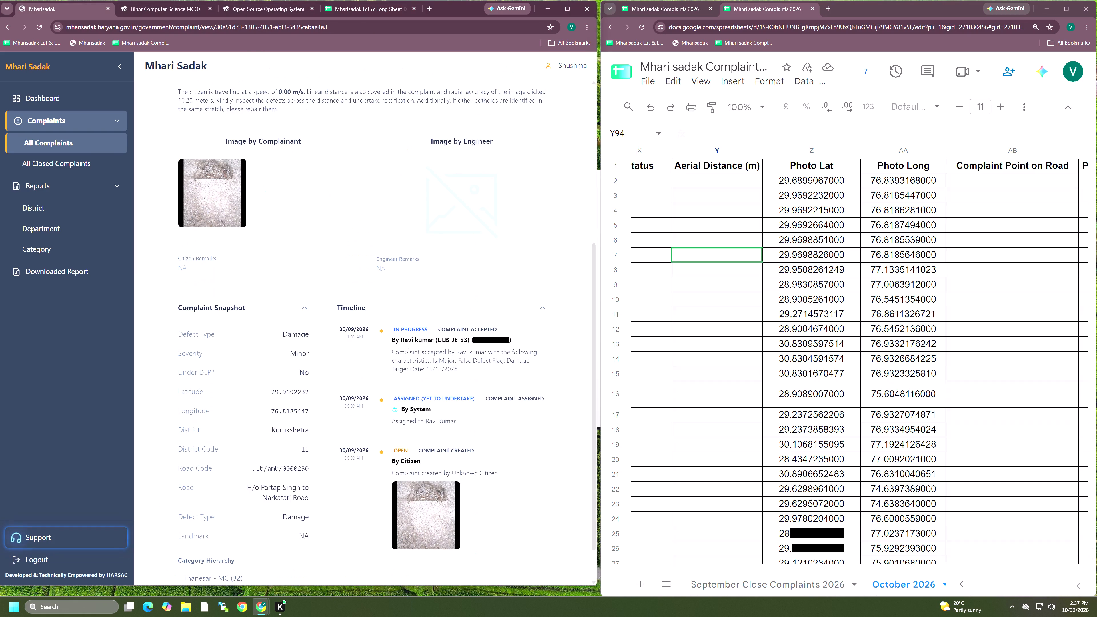
{"action": "left_click", "coordinate": [984, 580]}
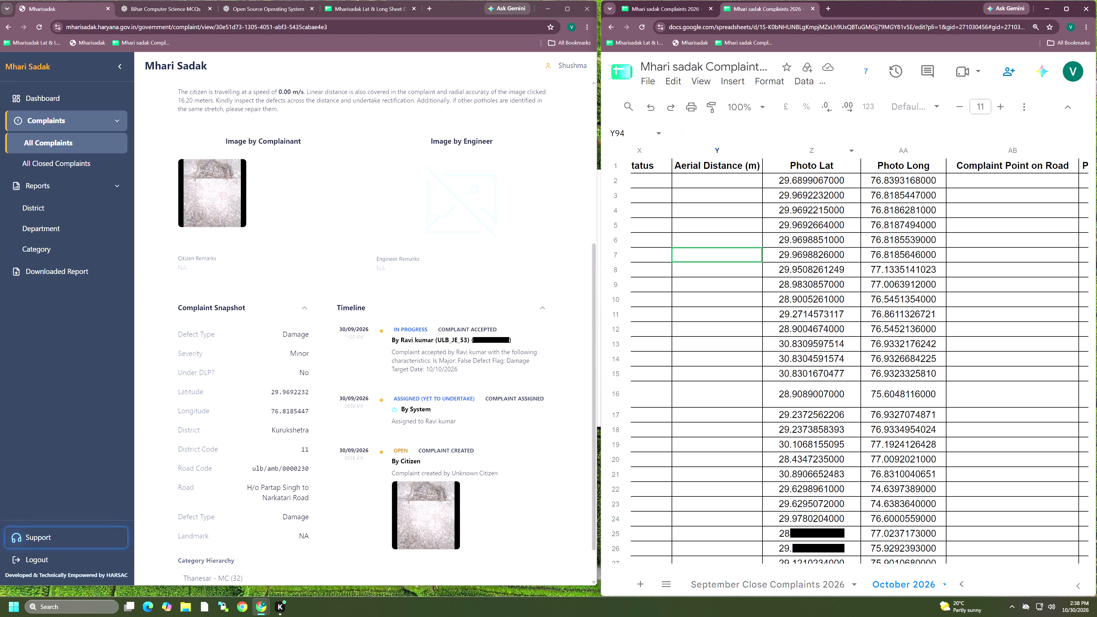
{"action": "left_click", "coordinate": [1060, 11]}
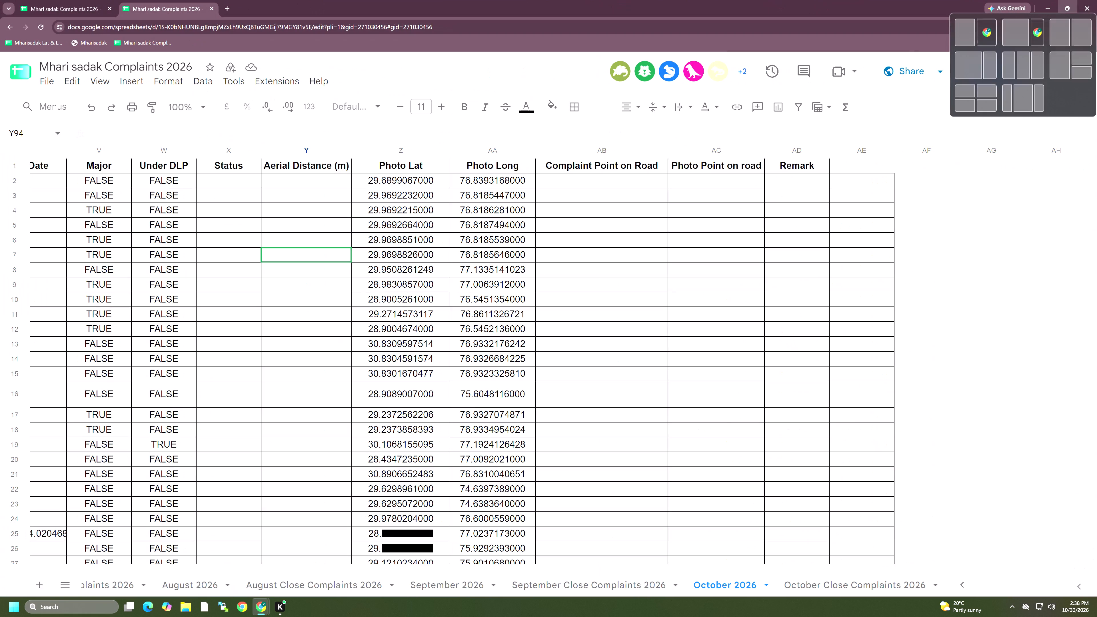
{"action": "left_click", "coordinate": [824, 584]}
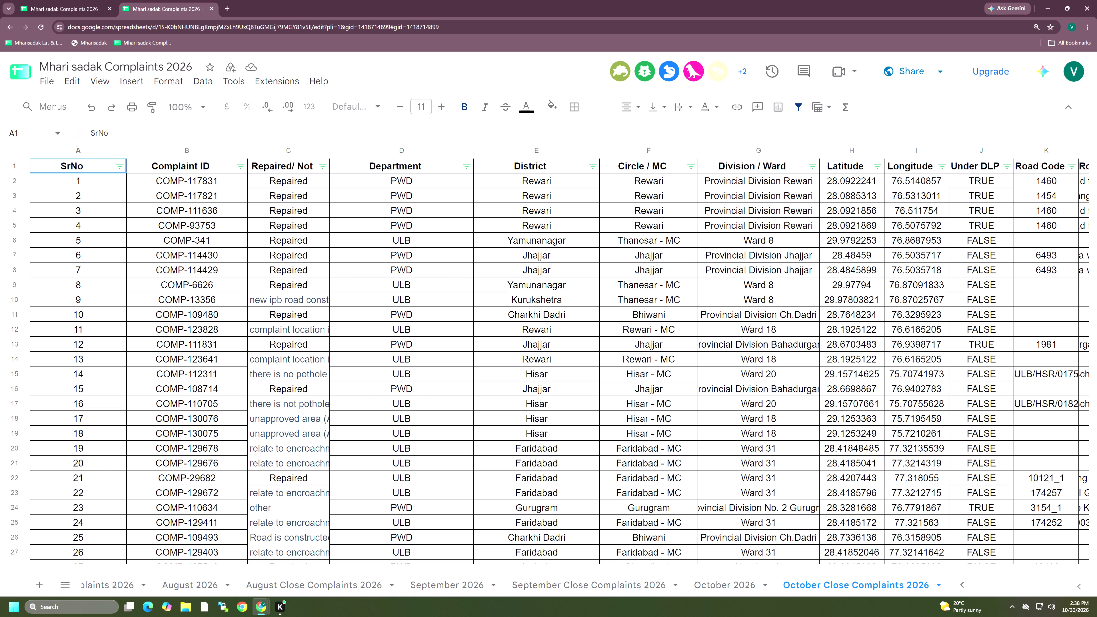
{"action": "left_click", "coordinate": [1067, 11]}
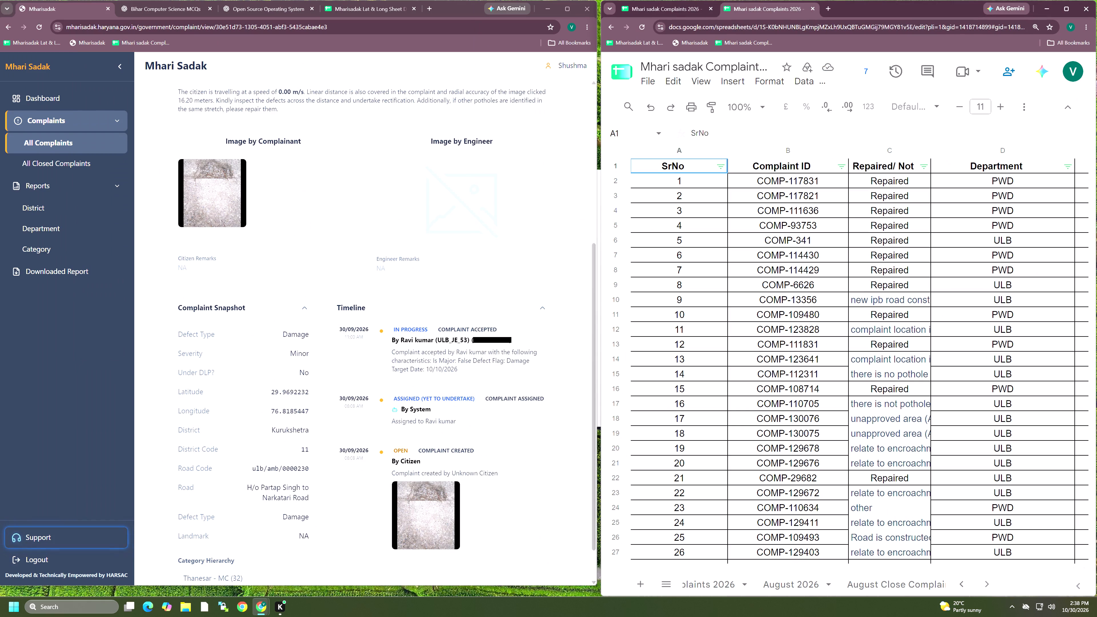
Examine the Complaint ID and Repaired/ Not columns of October Close Complaints 2026 down to the last filled row.
{"action": "scroll", "coordinate": [867, 426], "scroll_direction": "down", "scroll_amount": 9}
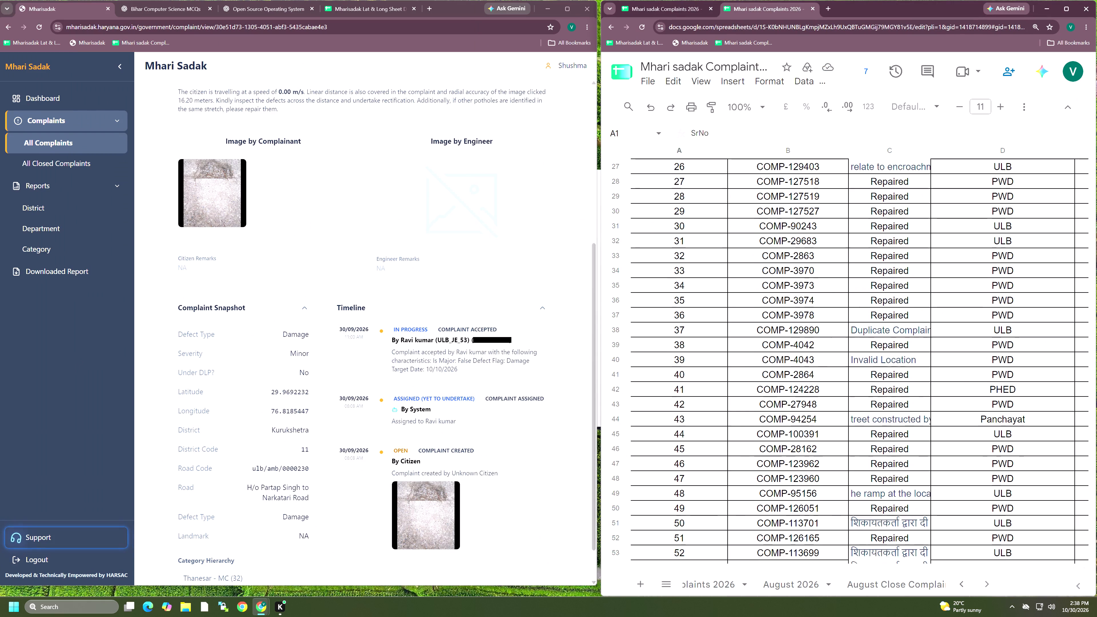
{"action": "scroll", "coordinate": [867, 426], "scroll_direction": "down", "scroll_amount": 16}
{"action": "scroll", "coordinate": [957, 413], "scroll_direction": "down", "scroll_amount": 20}
{"action": "scroll", "coordinate": [957, 413], "scroll_direction": "down", "scroll_amount": 1}
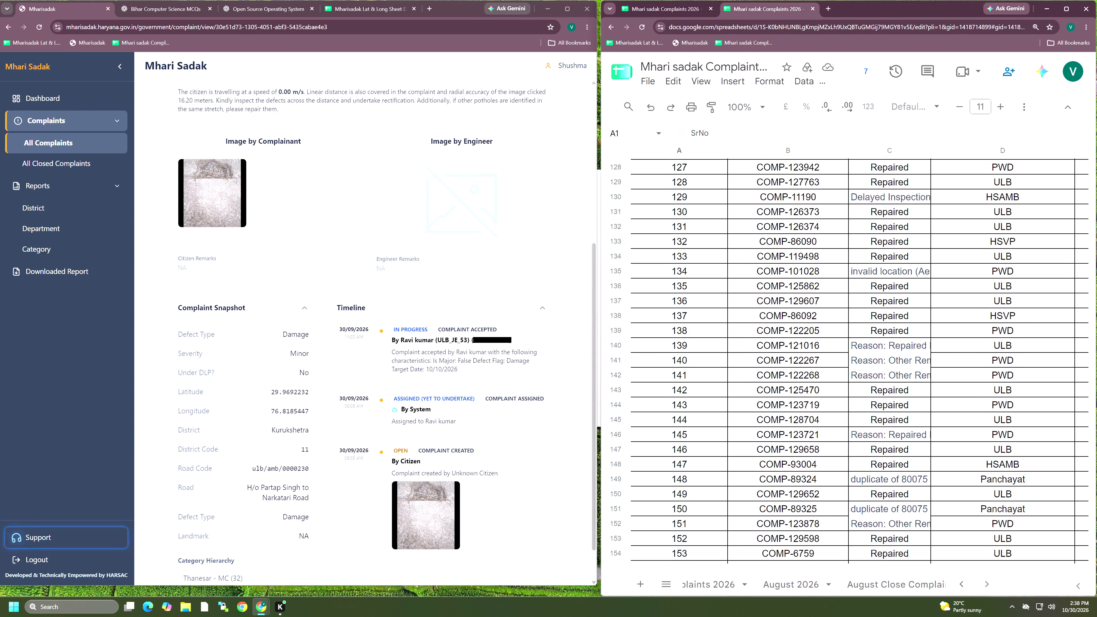
{"action": "scroll", "coordinate": [948, 410], "scroll_direction": "down", "scroll_amount": 13}
{"action": "scroll", "coordinate": [948, 410], "scroll_direction": "down", "scroll_amount": 18}
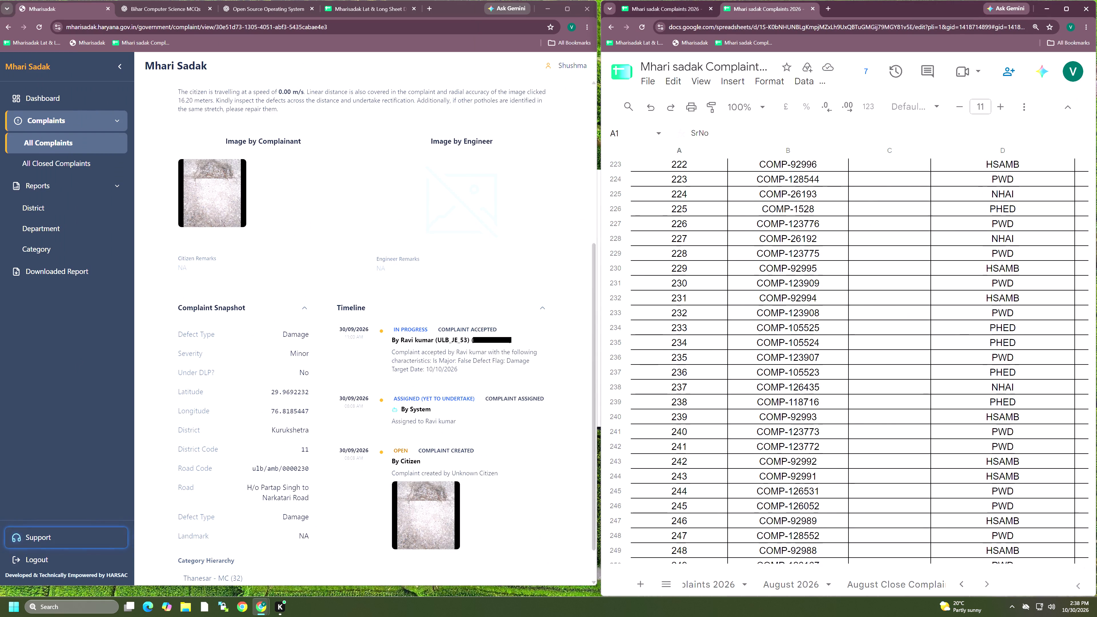
{"action": "scroll", "coordinate": [947, 409], "scroll_direction": "down", "scroll_amount": 12}
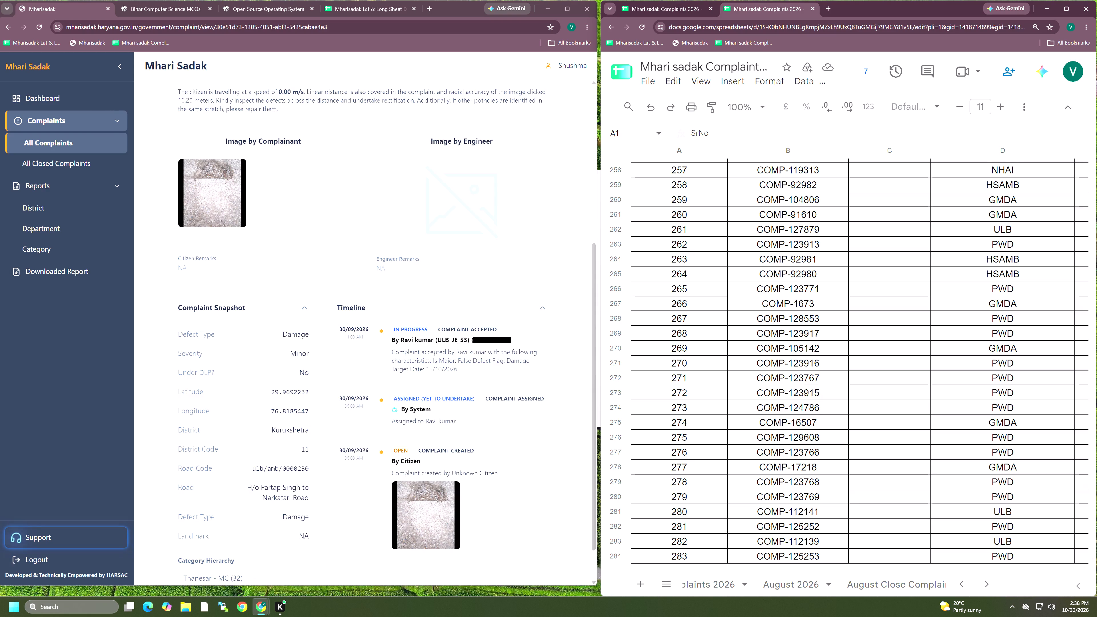
{"action": "left_click", "coordinate": [1093, 424]}
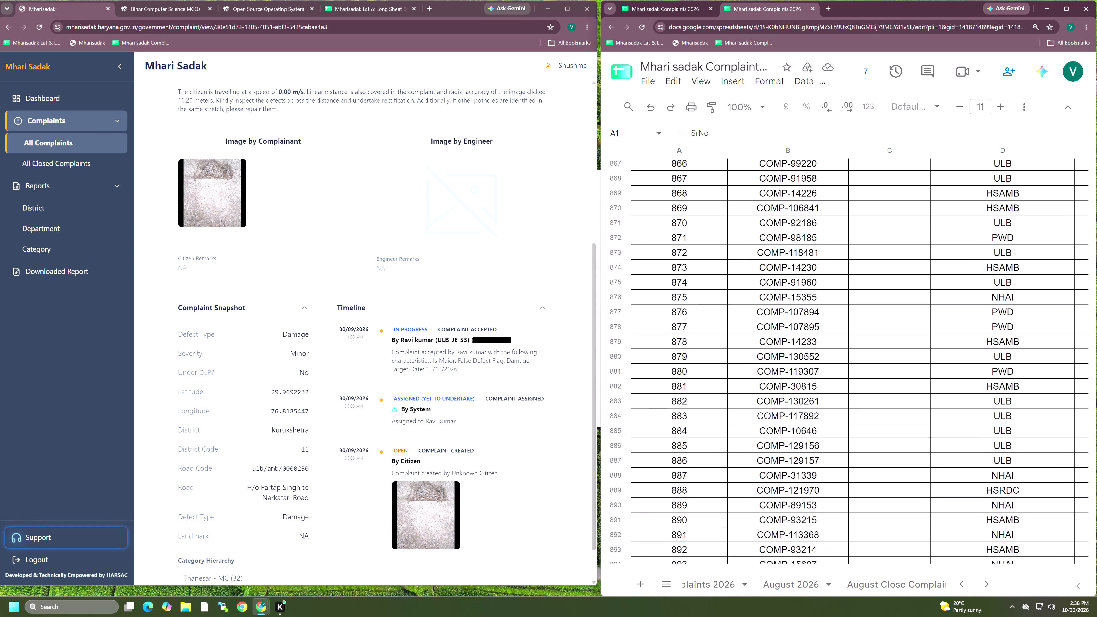
{"action": "left_click", "coordinate": [1092, 426]}
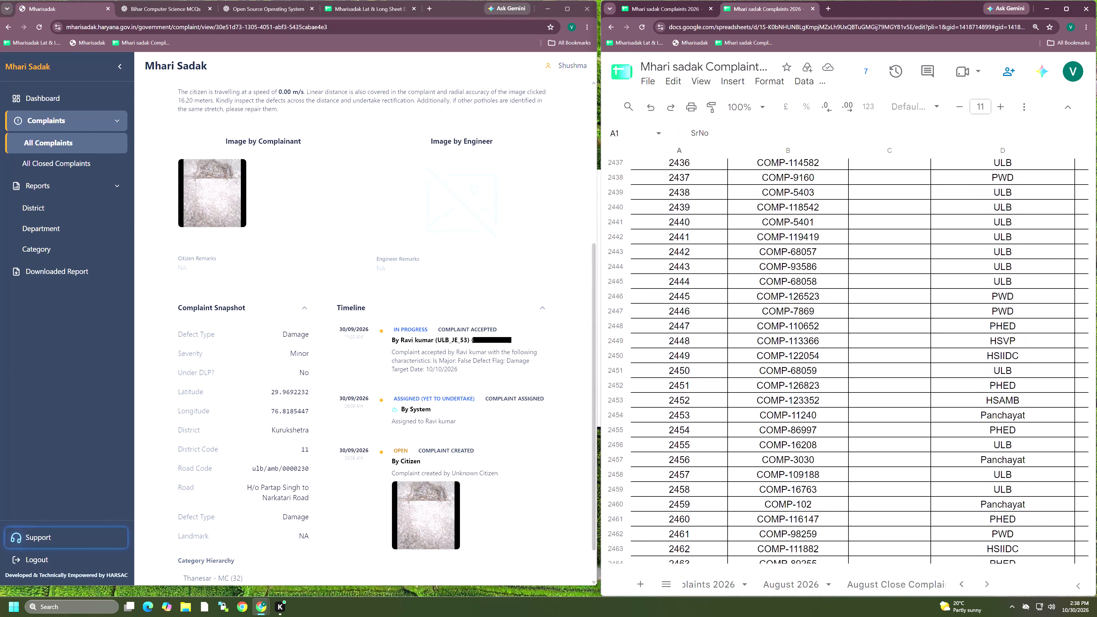
{"action": "left_click_drag", "start_coordinate": [1092, 426], "coordinate": [1092, 439]}
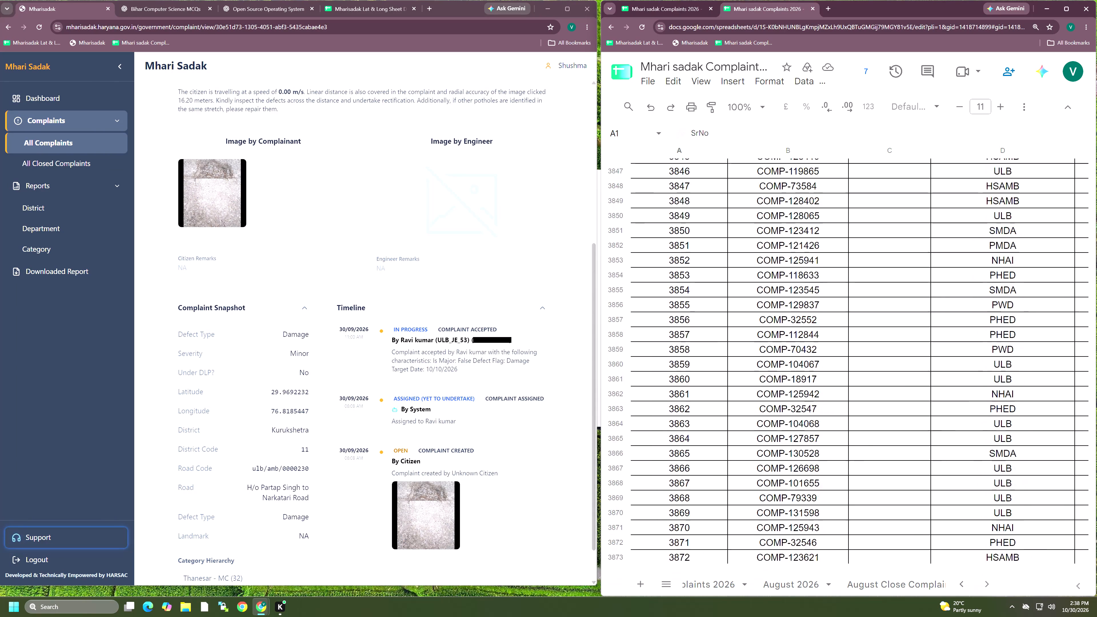
{"action": "left_click_drag", "start_coordinate": [1092, 439], "coordinate": [1088, 525]}
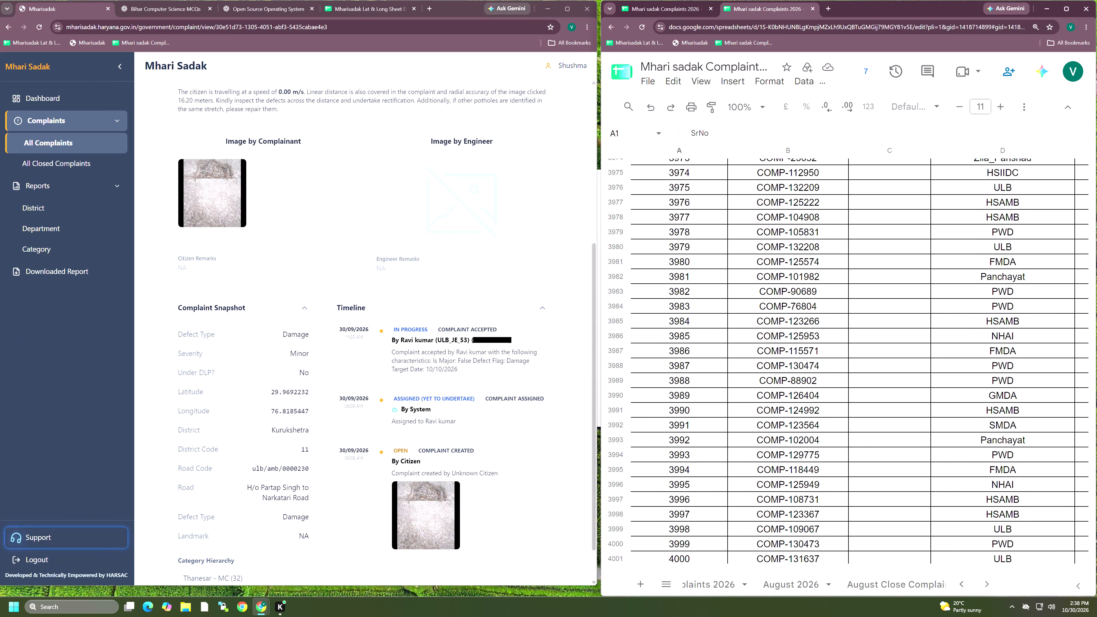
{"action": "left_click", "coordinate": [1092, 532]}
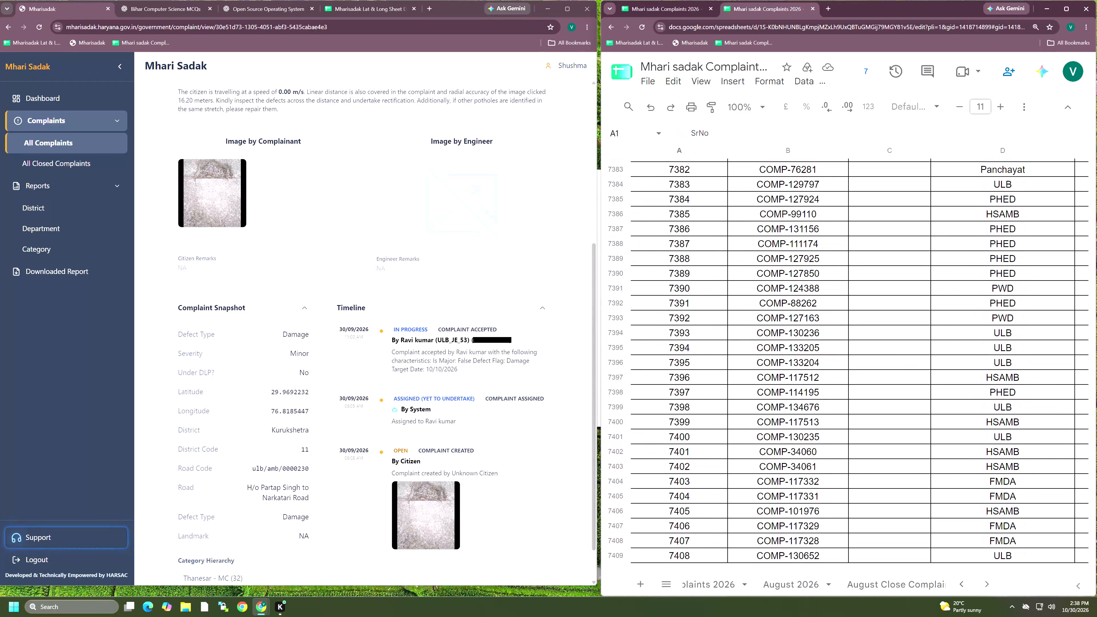
{"action": "left_click_drag", "start_coordinate": [1092, 532], "coordinate": [1092, 536]}
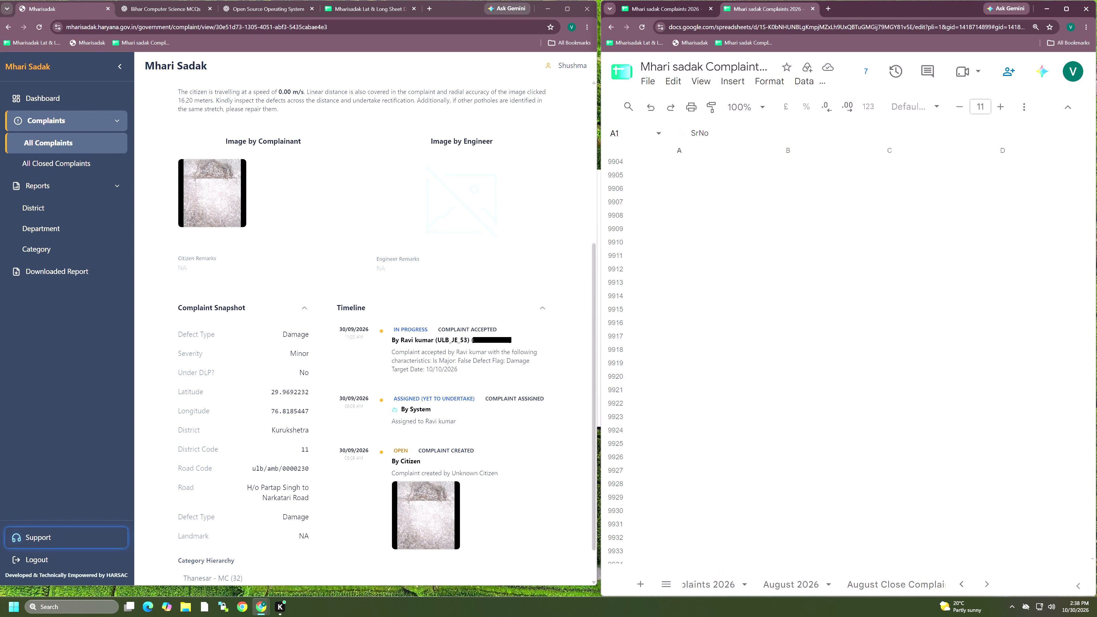
{"action": "double_click", "coordinate": [1094, 558]}
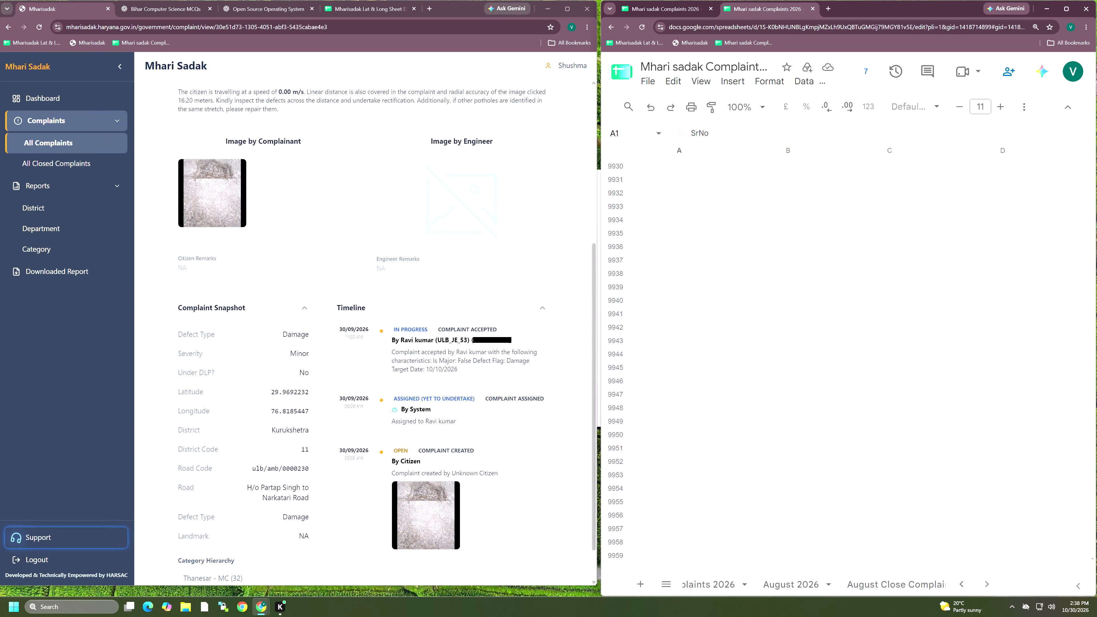
{"action": "left_click", "coordinate": [1093, 547]}
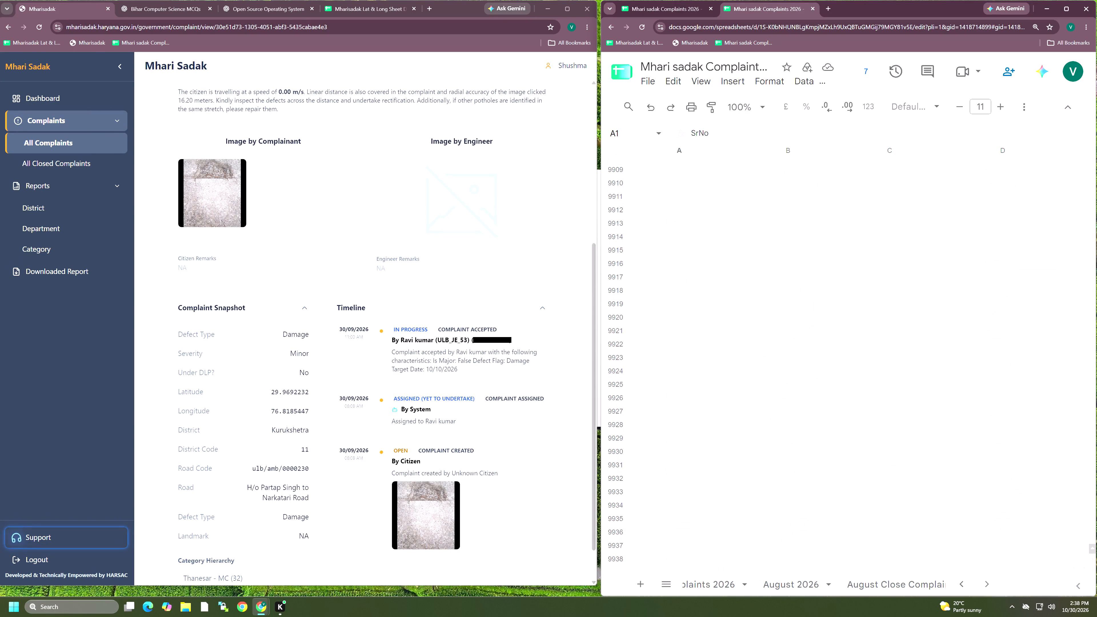
{"action": "left_click", "coordinate": [1093, 547]}
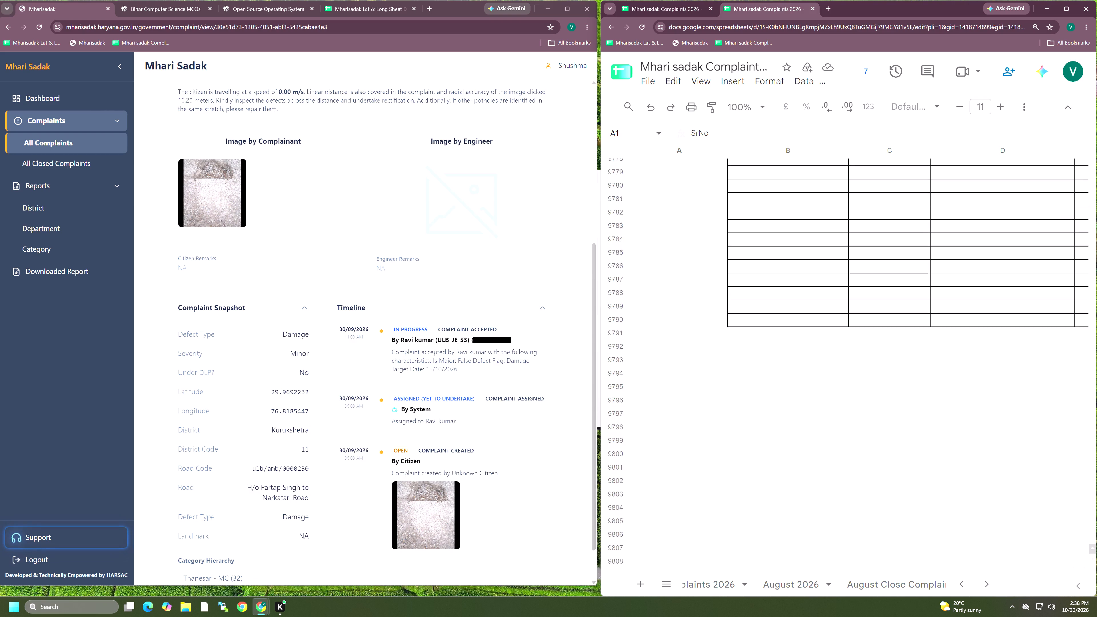
{"action": "left_click", "coordinate": [1093, 547]}
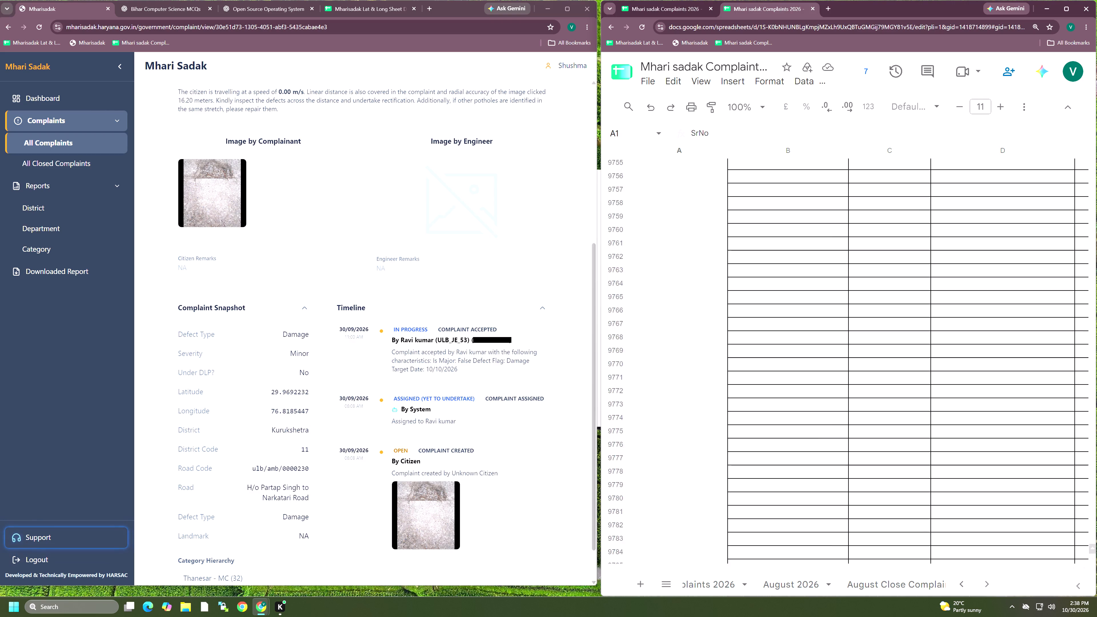
{"action": "left_click", "coordinate": [1093, 547]}
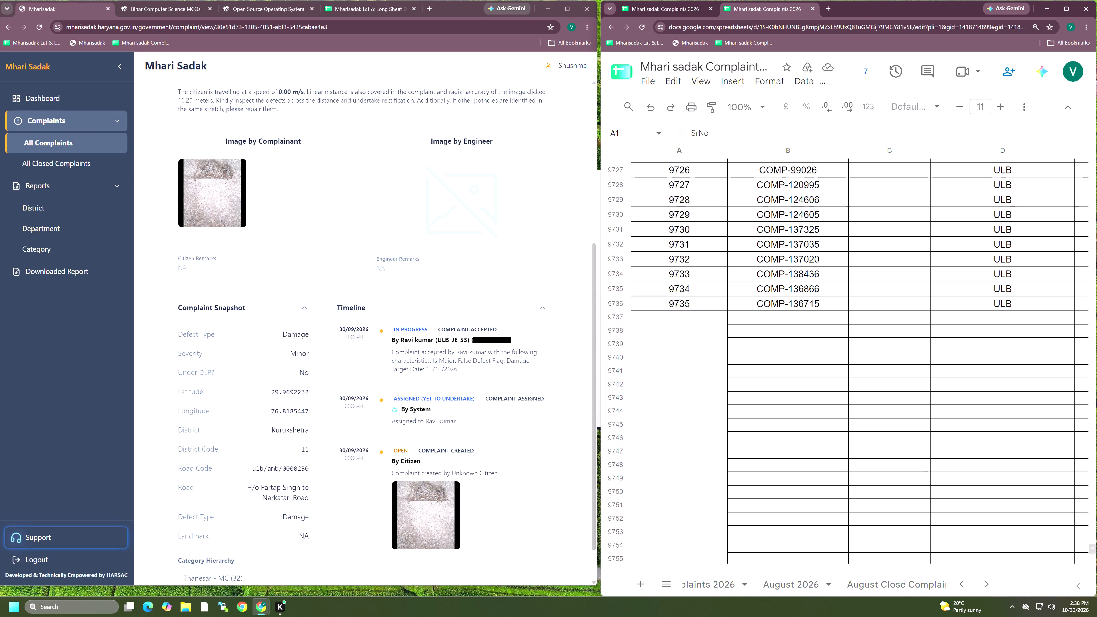
{"action": "left_click", "coordinate": [1093, 547]}
{"action": "scroll", "coordinate": [944, 448], "scroll_direction": "down", "scroll_amount": 1}
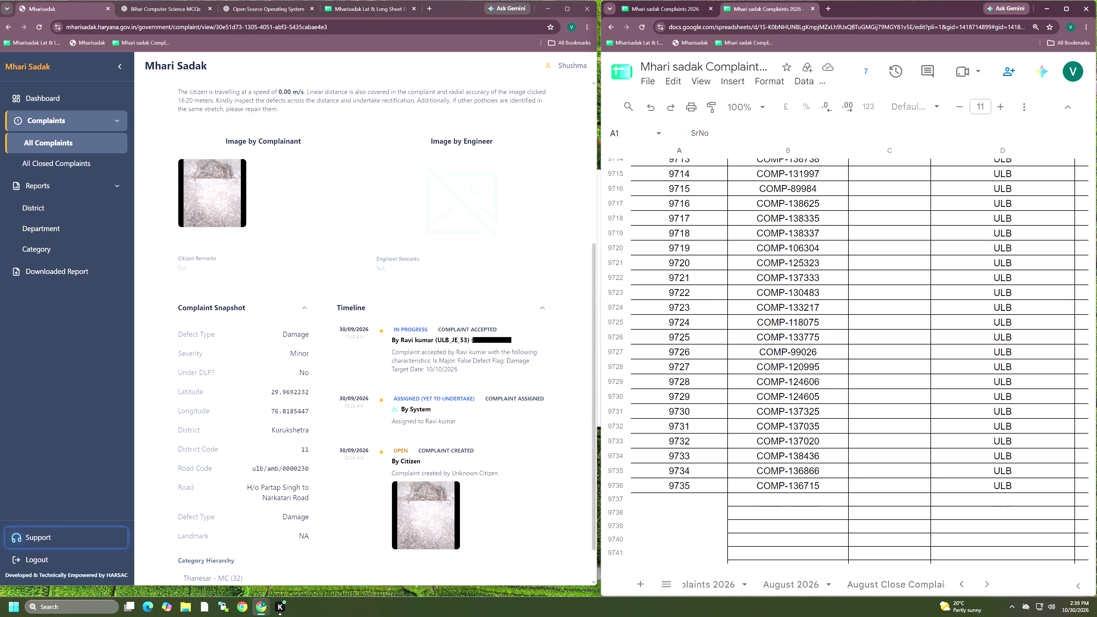
{"action": "left_click", "coordinate": [764, 485]}
{"action": "right_click_drag", "start_coordinate": [764, 485], "coordinate": [758, 484]}
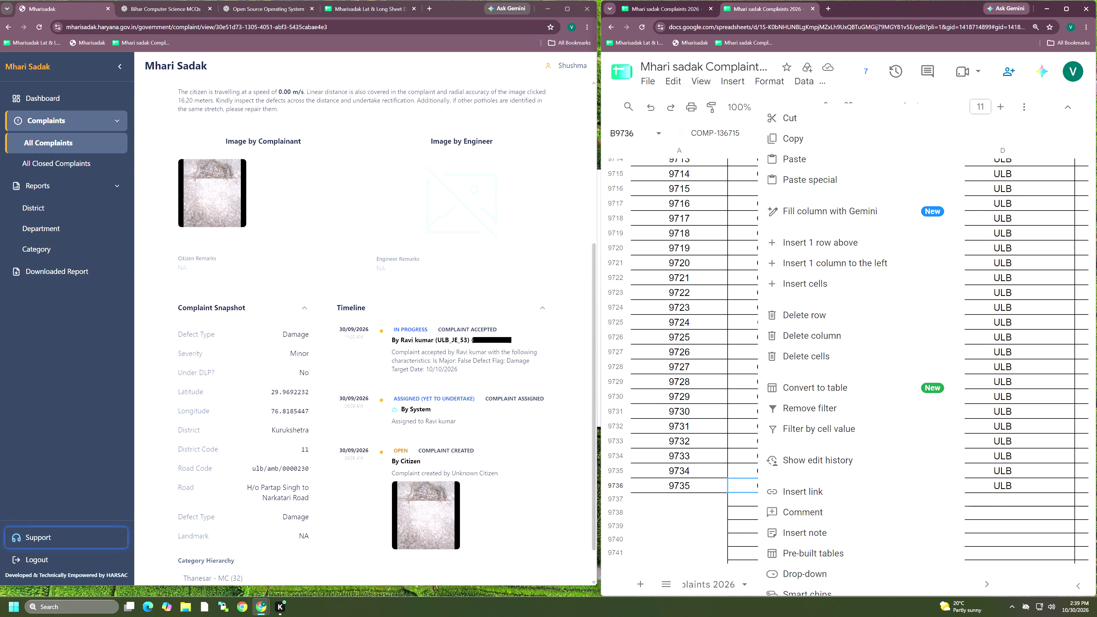
{"action": "left_click", "coordinate": [854, 137]}
{"action": "scroll", "coordinate": [245, 152], "scroll_direction": "up", "scroll_amount": 8}
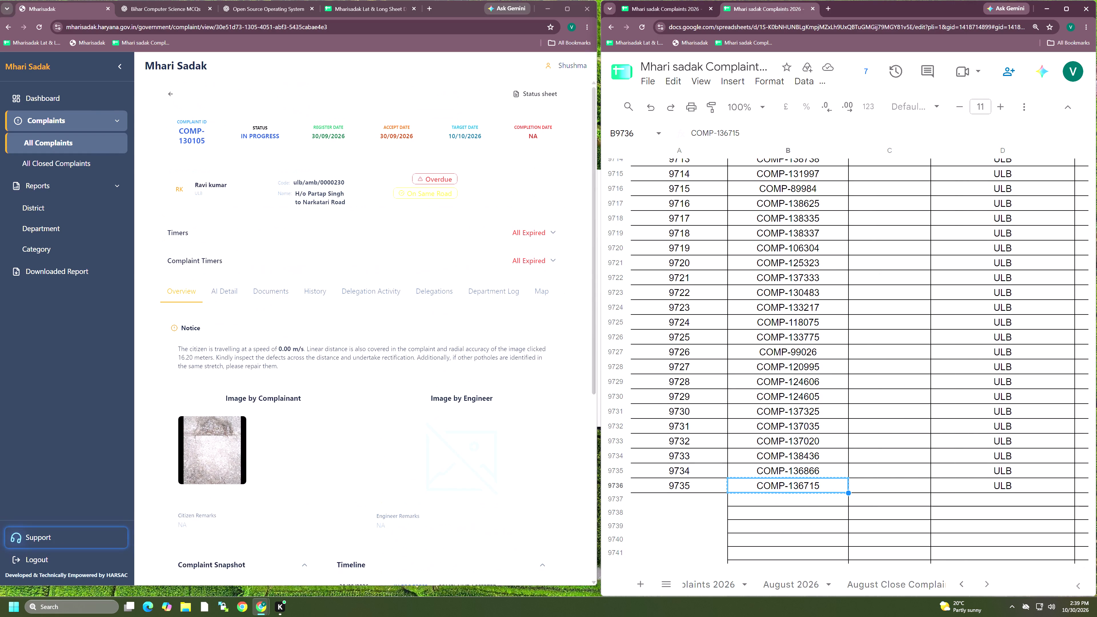
{"action": "left_click", "coordinate": [173, 92]}
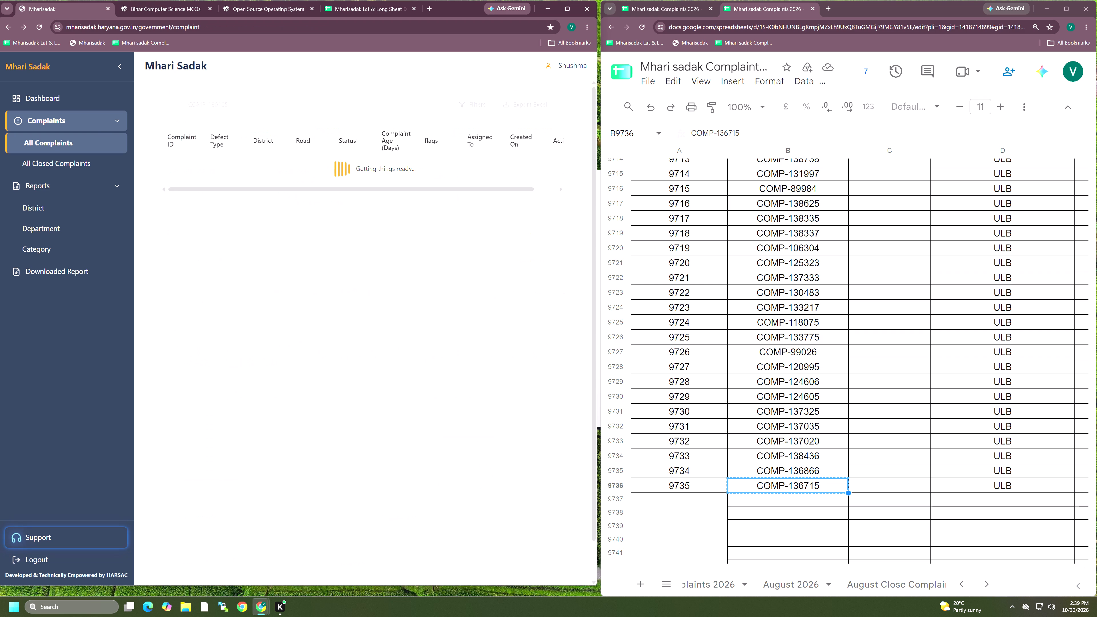
{"action": "left_click_drag", "start_coordinate": [234, 105], "coordinate": [146, 106]}
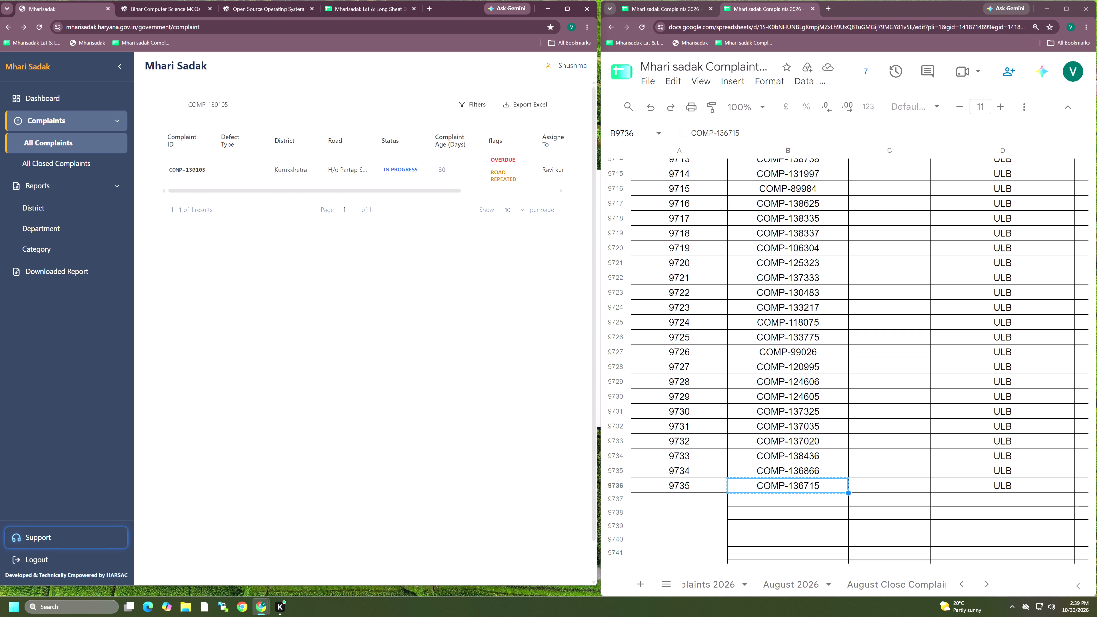
{"action": "right_click", "coordinate": [246, 106]}
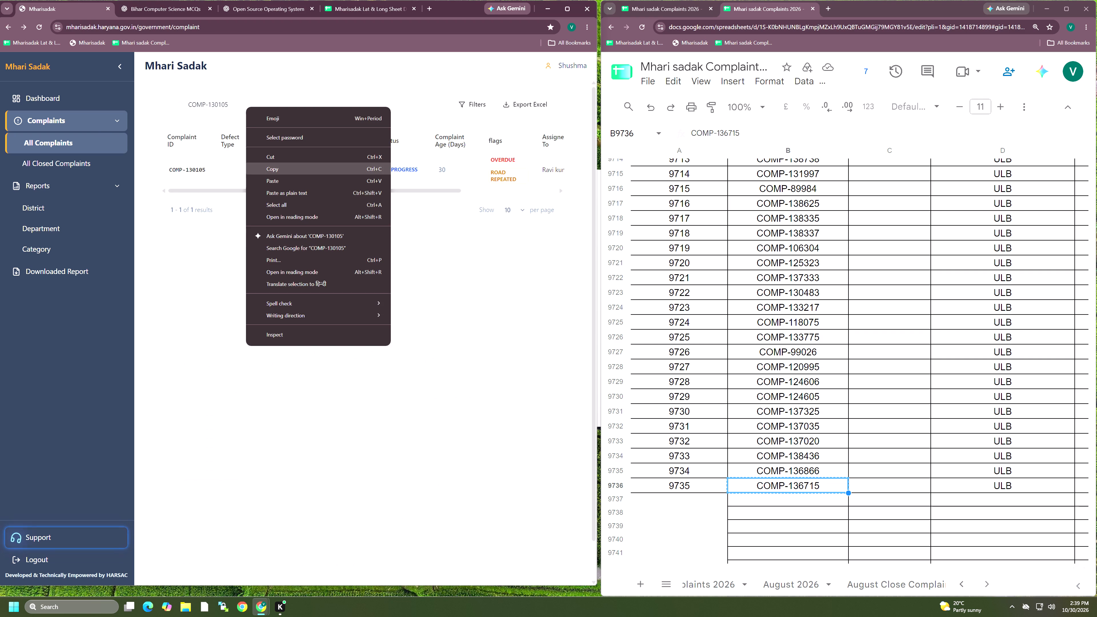
{"action": "left_click", "coordinate": [276, 180]}
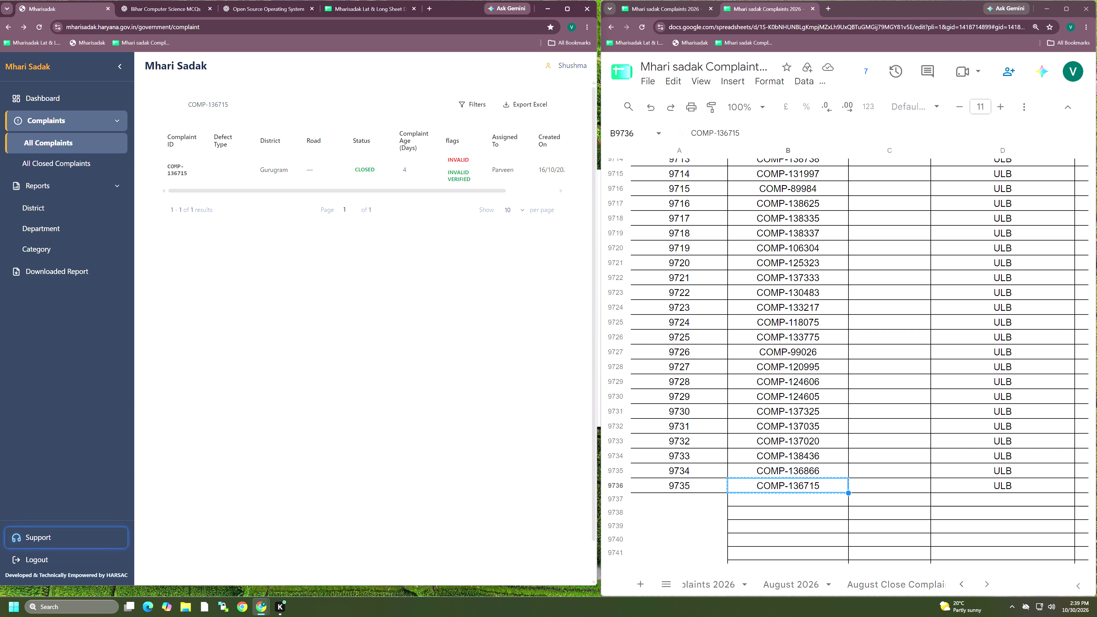
{"action": "left_click", "coordinate": [289, 177]}
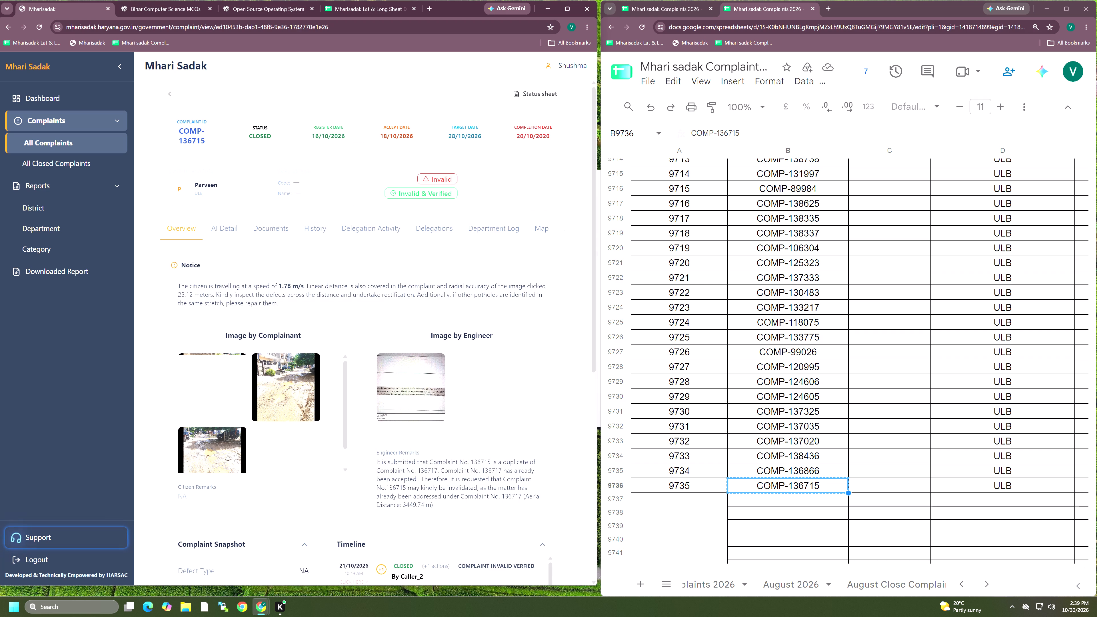
Copy the full Engineer Remarks of COMP-136715 into its Repaired/ Not cell, C9736.
{"action": "left_click_drag", "start_coordinate": [373, 462], "coordinate": [446, 481]}
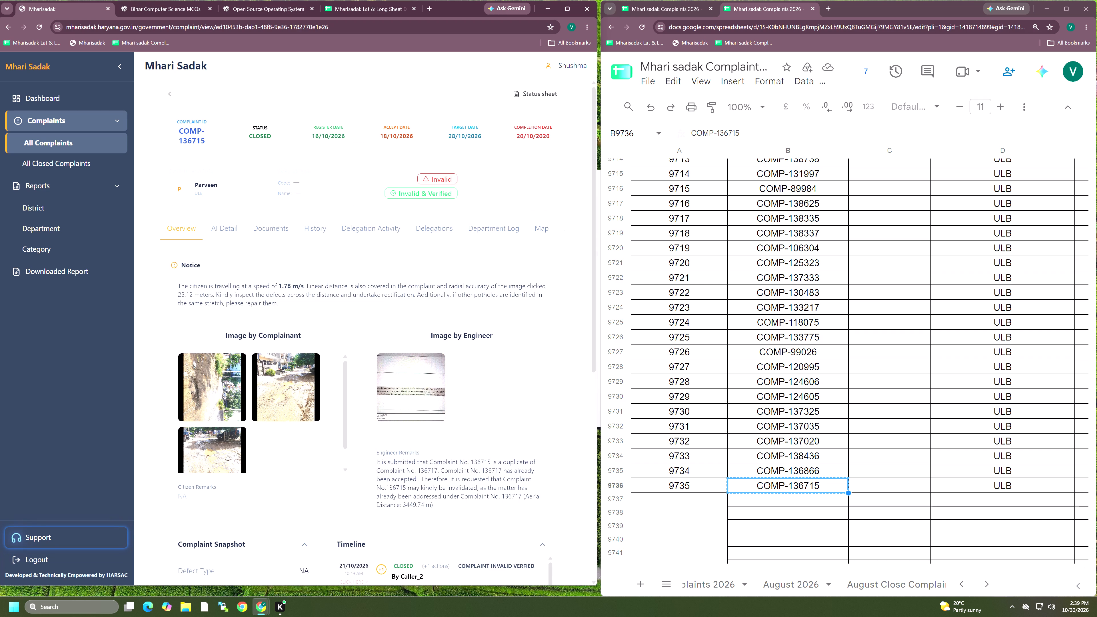
{"action": "left_click_drag", "start_coordinate": [446, 481], "coordinate": [479, 507]}
{"action": "key", "text": "ctrl+c"}
{"action": "left_click", "coordinate": [869, 486]}
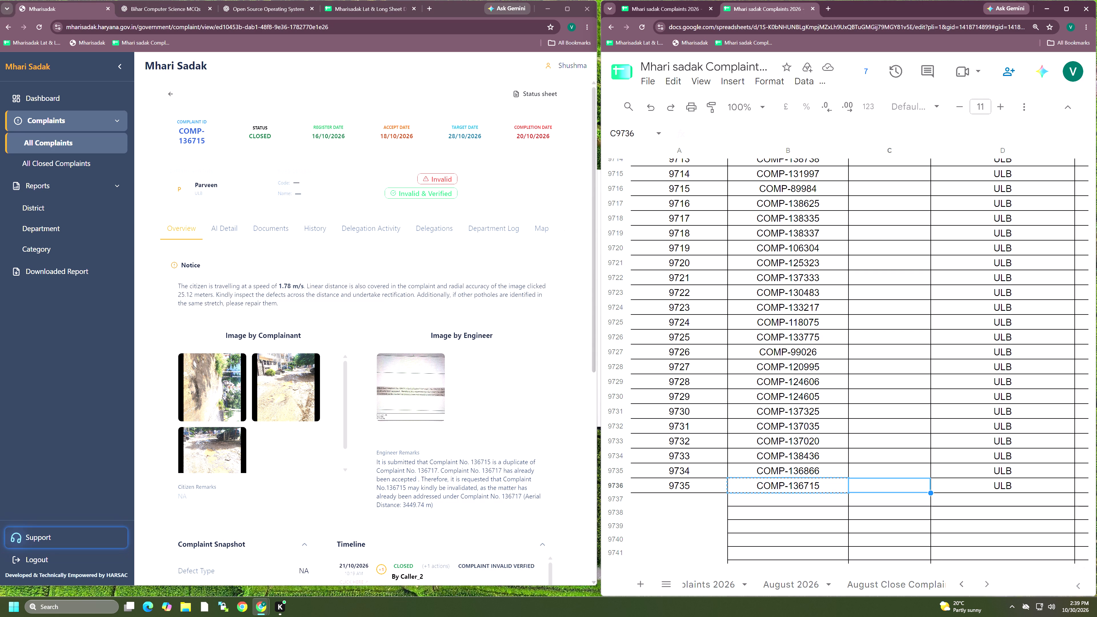
{"action": "key", "text": "ctrl+v"}
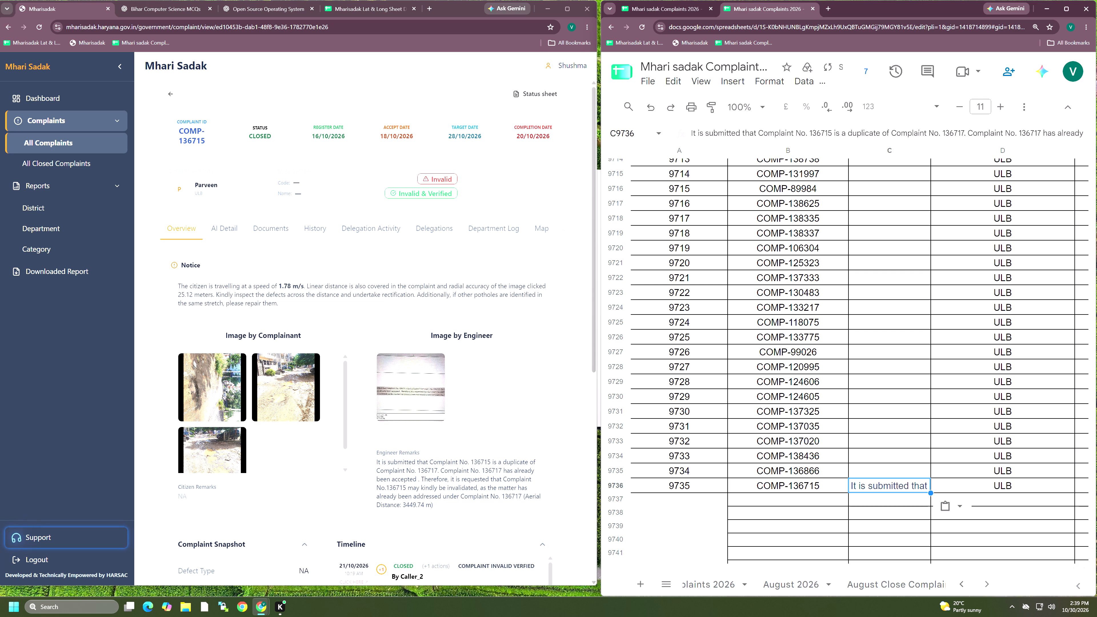
{"action": "left_click", "coordinate": [789, 466]}
{"action": "right_click", "coordinate": [789, 466]}
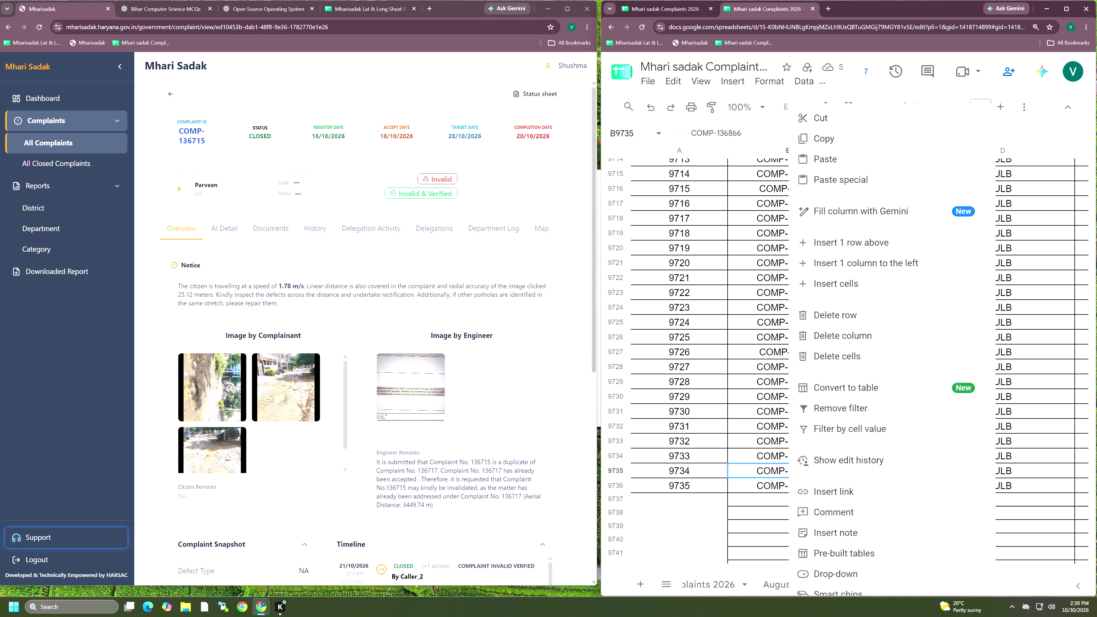
{"action": "left_click", "coordinate": [864, 137]}
{"action": "left_click", "coordinate": [169, 93]}
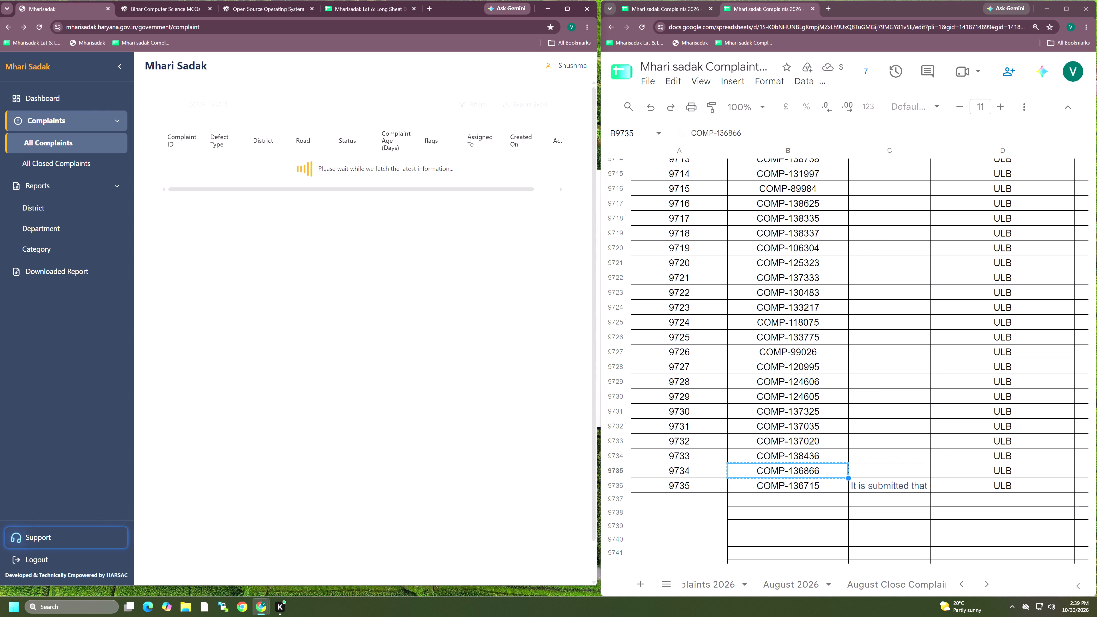
{"action": "left_click_drag", "start_coordinate": [233, 105], "coordinate": [177, 115]}
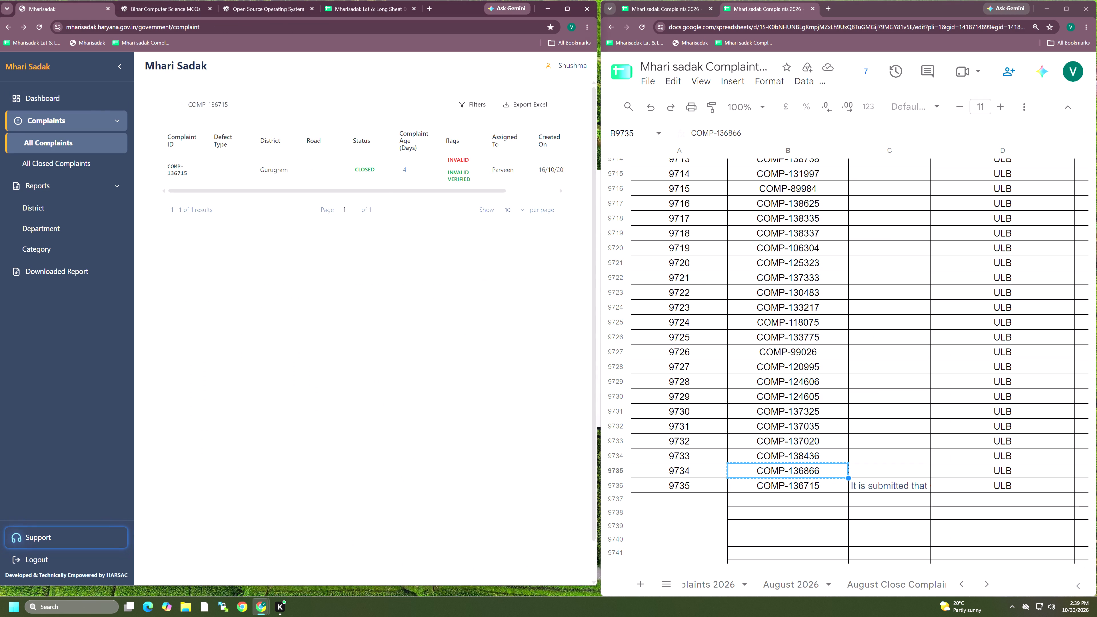
{"action": "right_click", "coordinate": [242, 112]}
{"action": "left_click", "coordinate": [275, 186]}
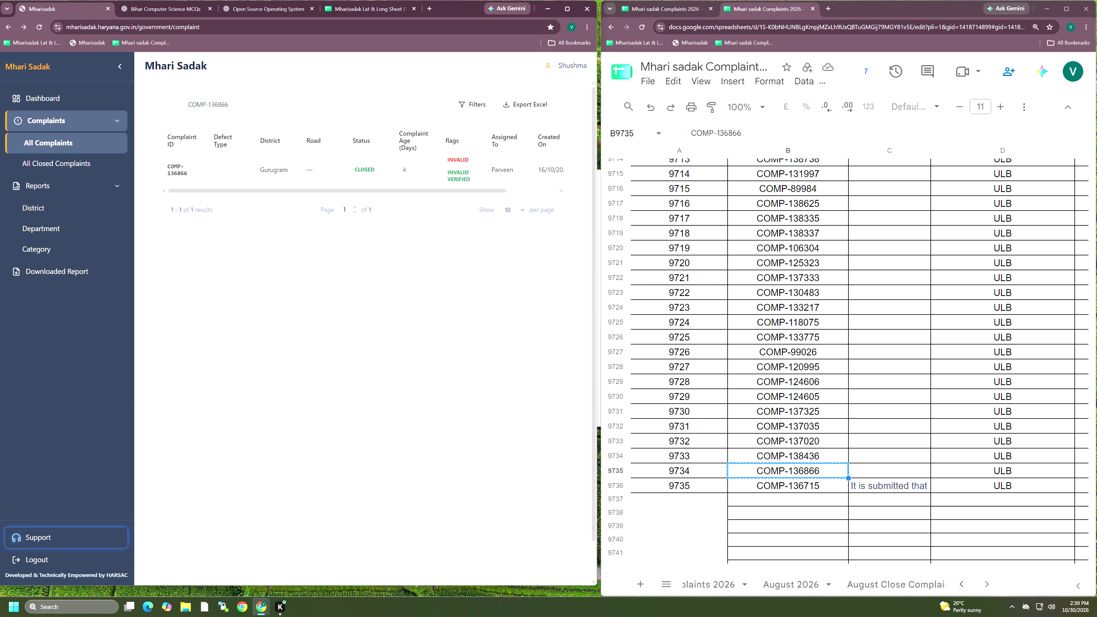
{"action": "left_click", "coordinate": [302, 183]}
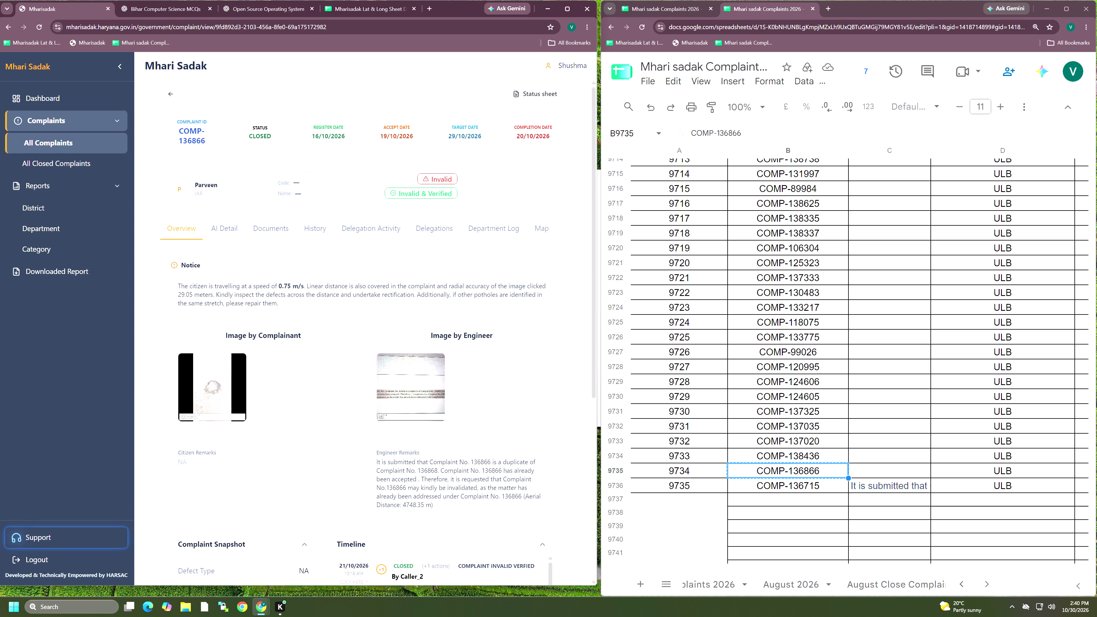
{"action": "left_click_drag", "start_coordinate": [376, 463], "coordinate": [440, 508]}
{"action": "key", "text": "ctrl+c"}
{"action": "left_click", "coordinate": [880, 474]}
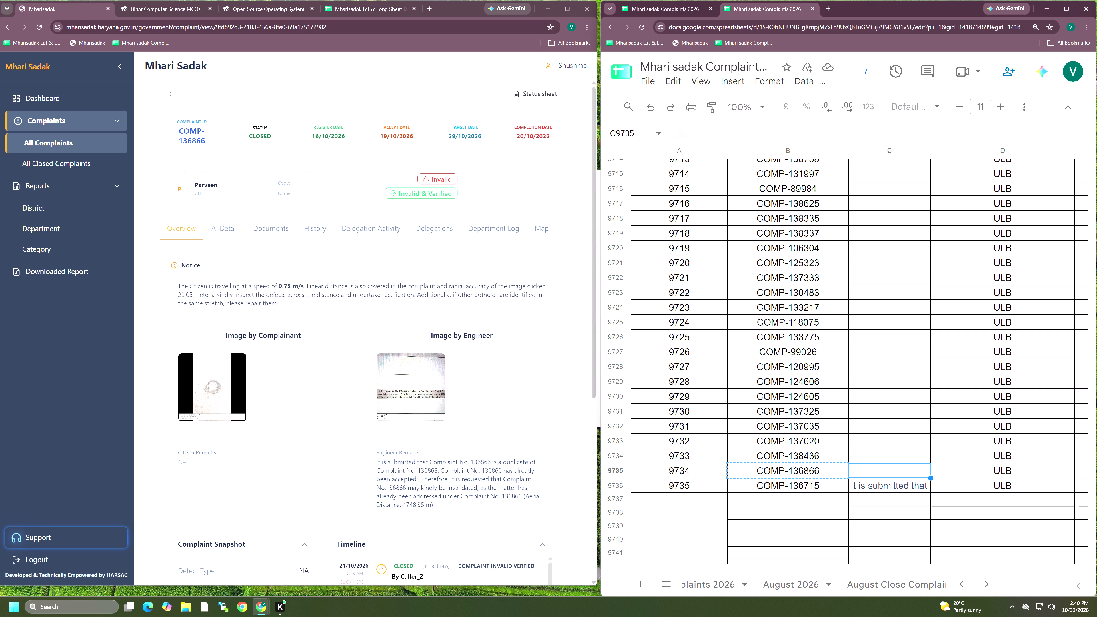
{"action": "key", "text": "ctrl+v"}
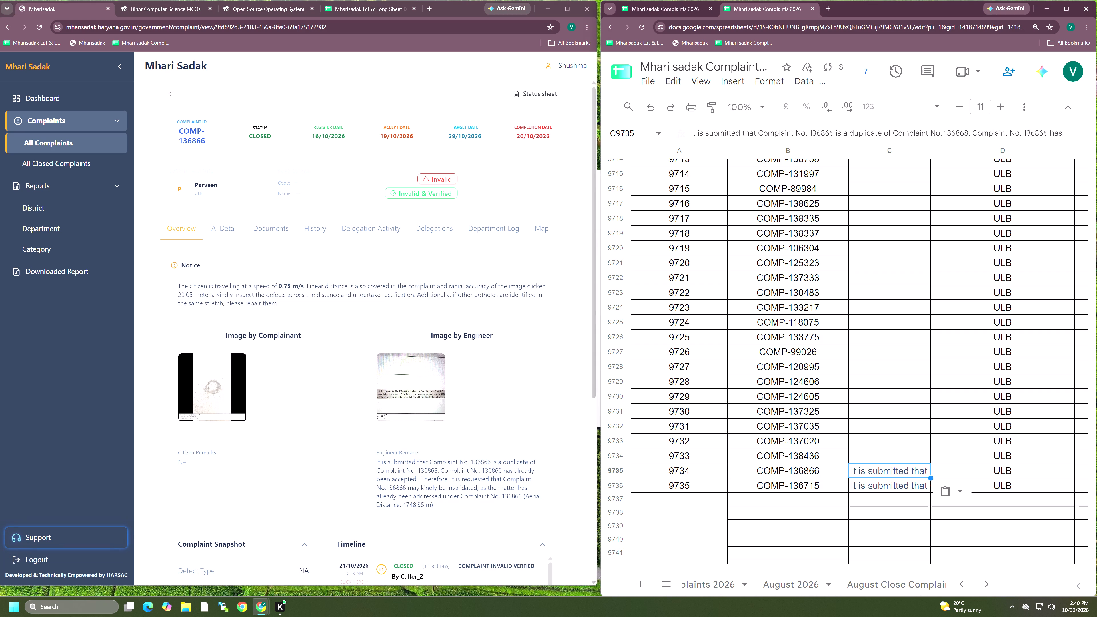
{"action": "left_click", "coordinate": [794, 453]}
{"action": "key", "text": "ctrl+c"}
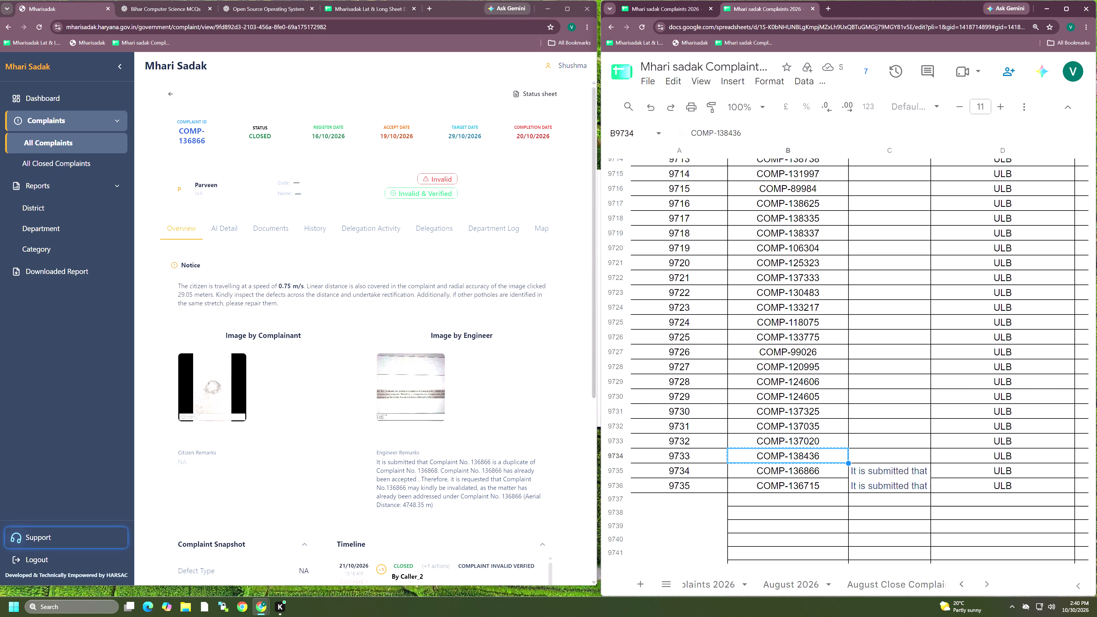
{"action": "left_click", "coordinate": [168, 97]}
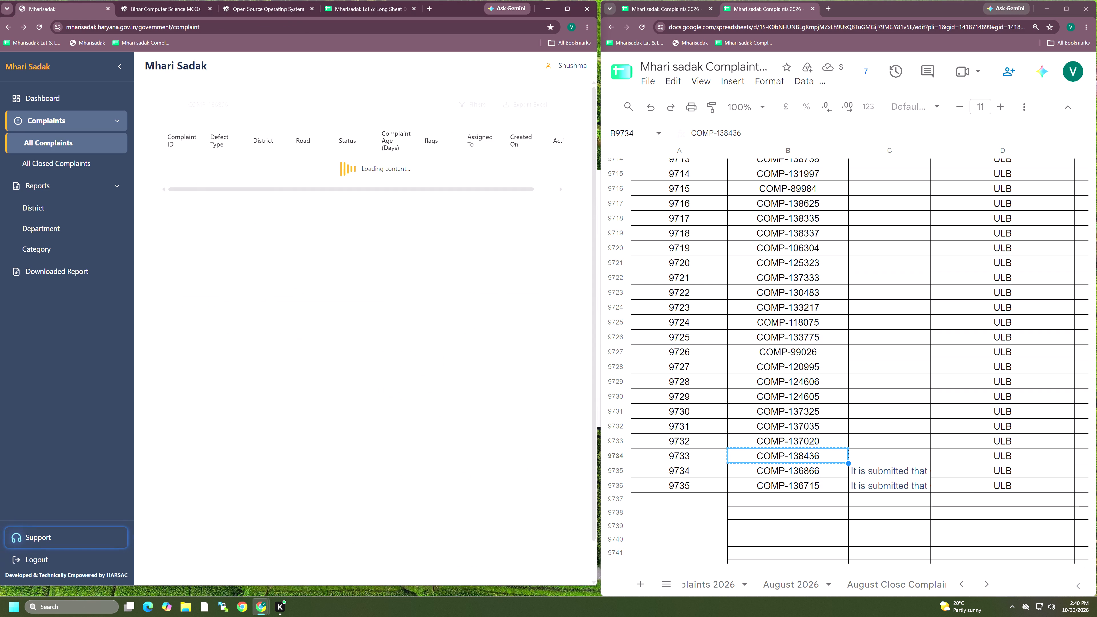
{"action": "left_click_drag", "start_coordinate": [241, 105], "coordinate": [174, 127]}
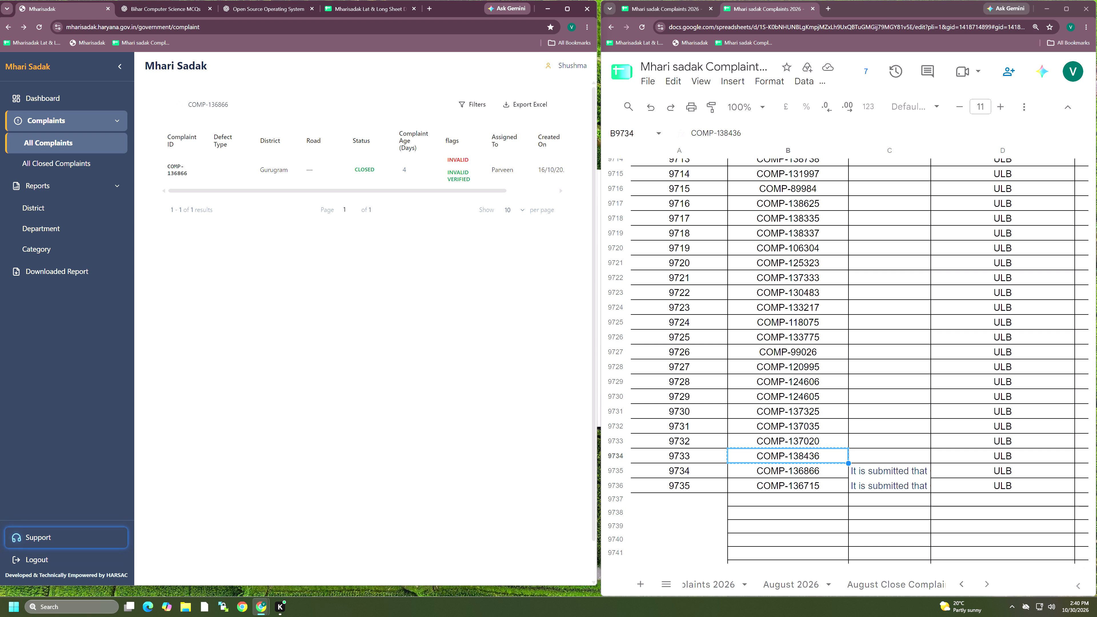
{"action": "left_click_drag", "start_coordinate": [174, 127], "coordinate": [173, 127]}
{"action": "key", "text": "ctrl+v"}
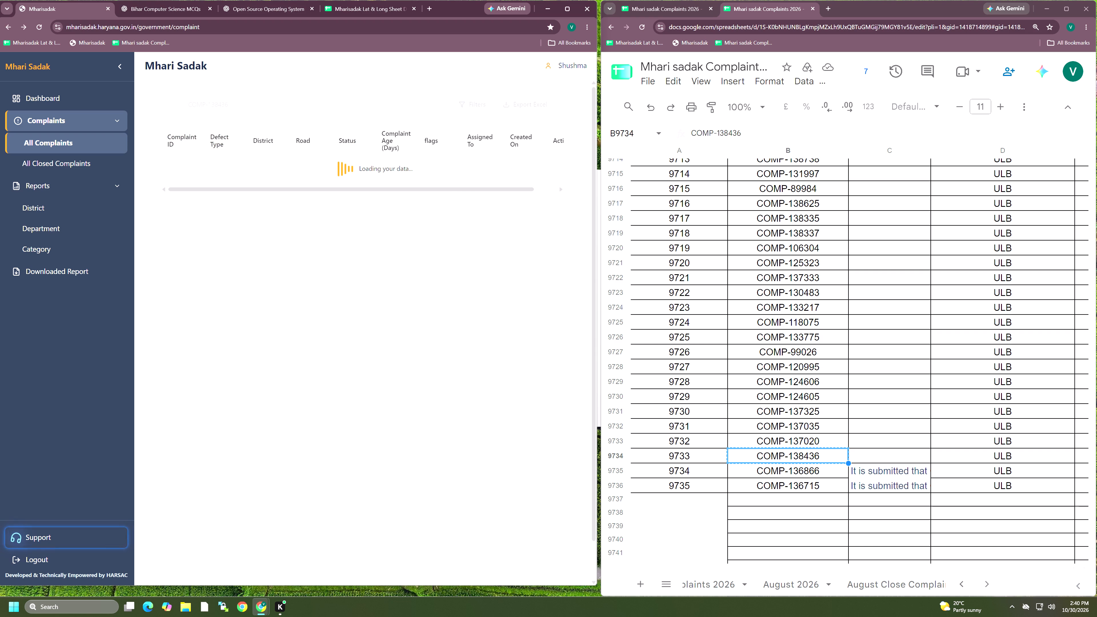
{"action": "left_click", "coordinate": [332, 174]}
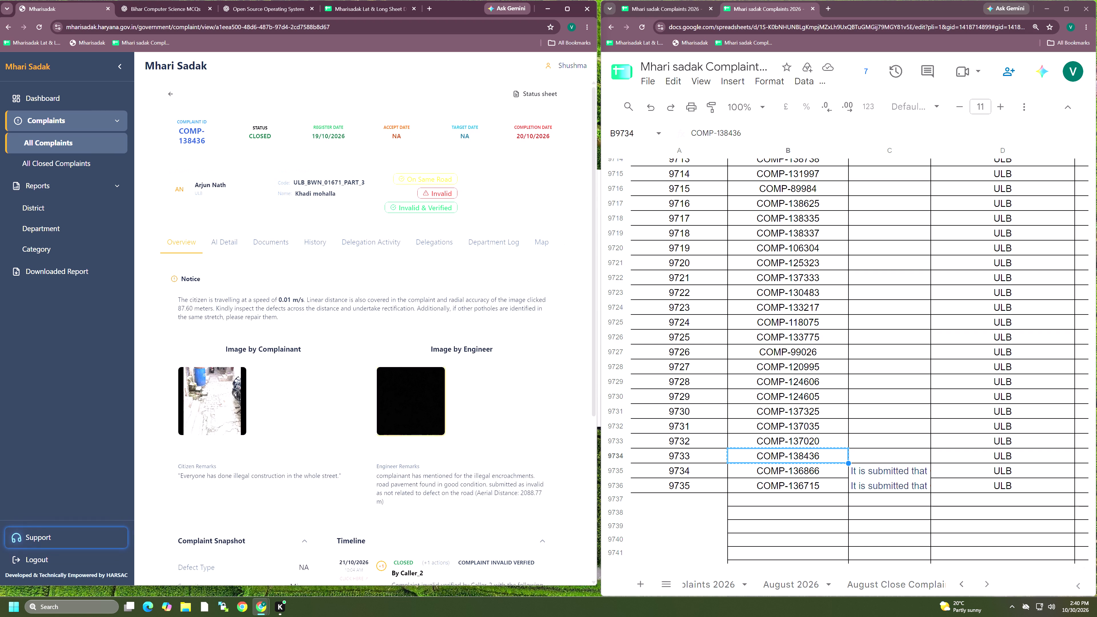
{"action": "left_click_drag", "start_coordinate": [377, 476], "coordinate": [440, 500]}
{"action": "key", "text": "ctrl+c"}
{"action": "left_click", "coordinate": [909, 456]}
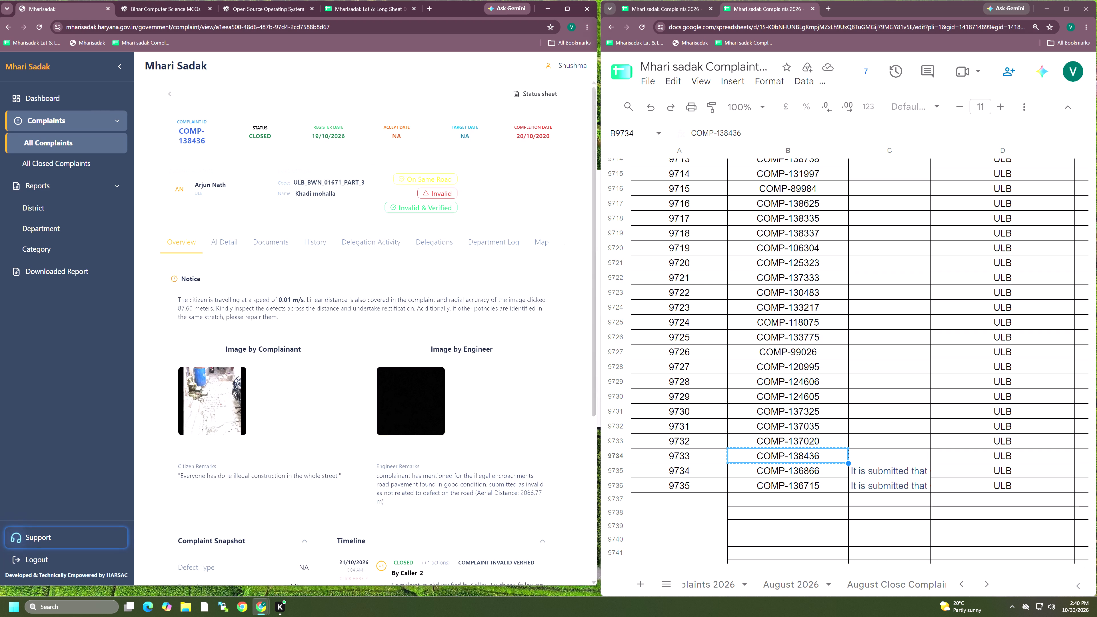
{"action": "key", "text": "ctrl+v"}
{"action": "left_click", "coordinate": [784, 441]}
{"action": "key", "text": "ctrl+c"}
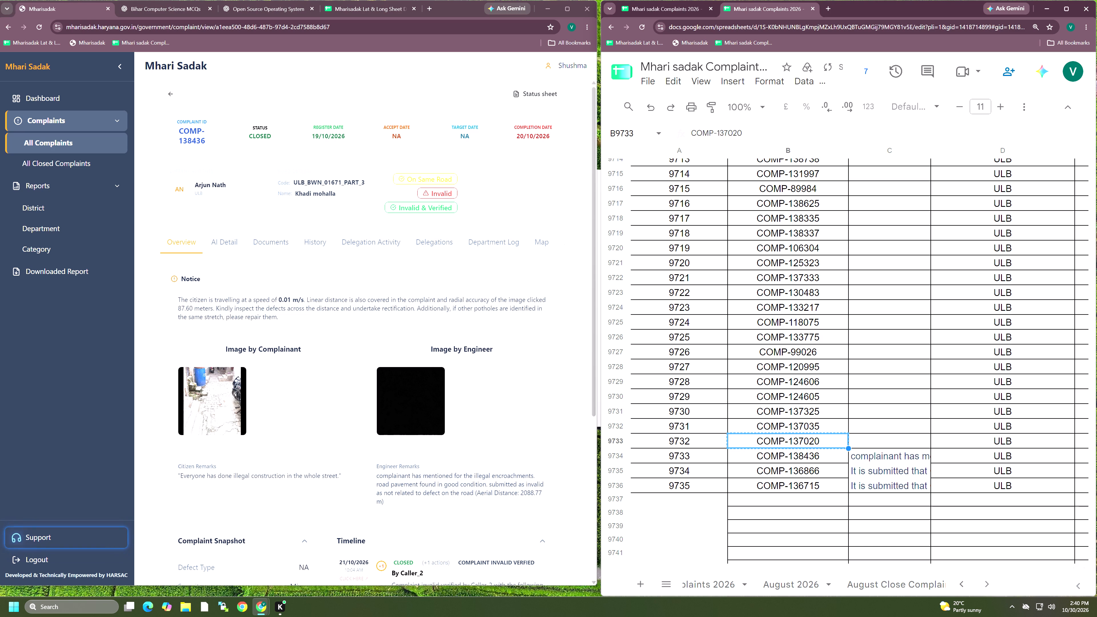
{"action": "left_click", "coordinate": [169, 96]}
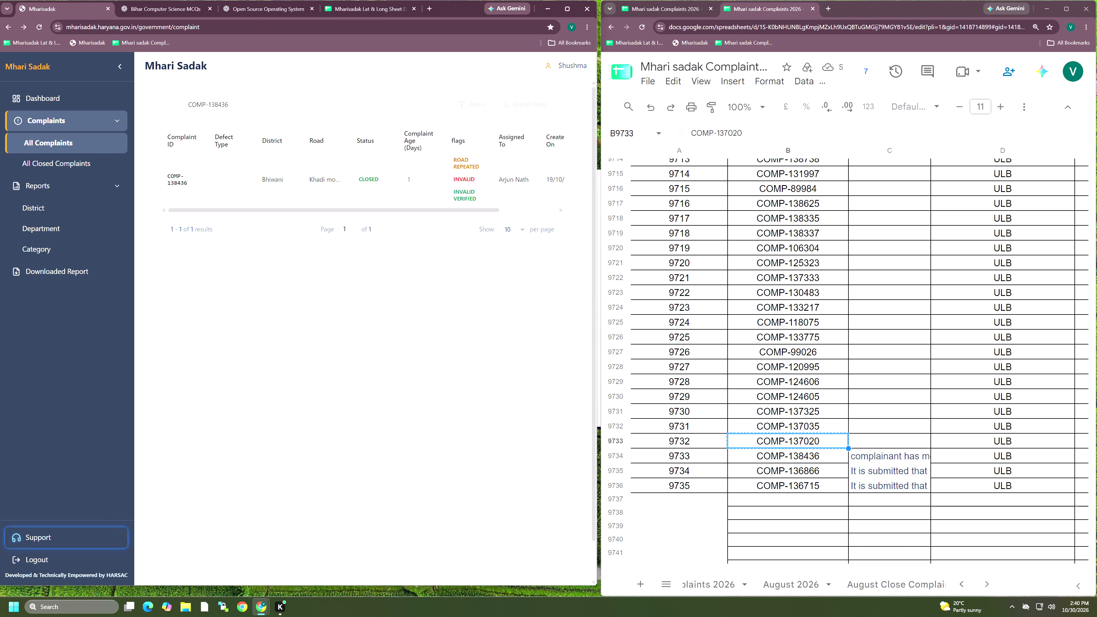
{"action": "left_click_drag", "start_coordinate": [237, 105], "coordinate": [185, 121]}
{"action": "key", "text": "ctrl+v"}
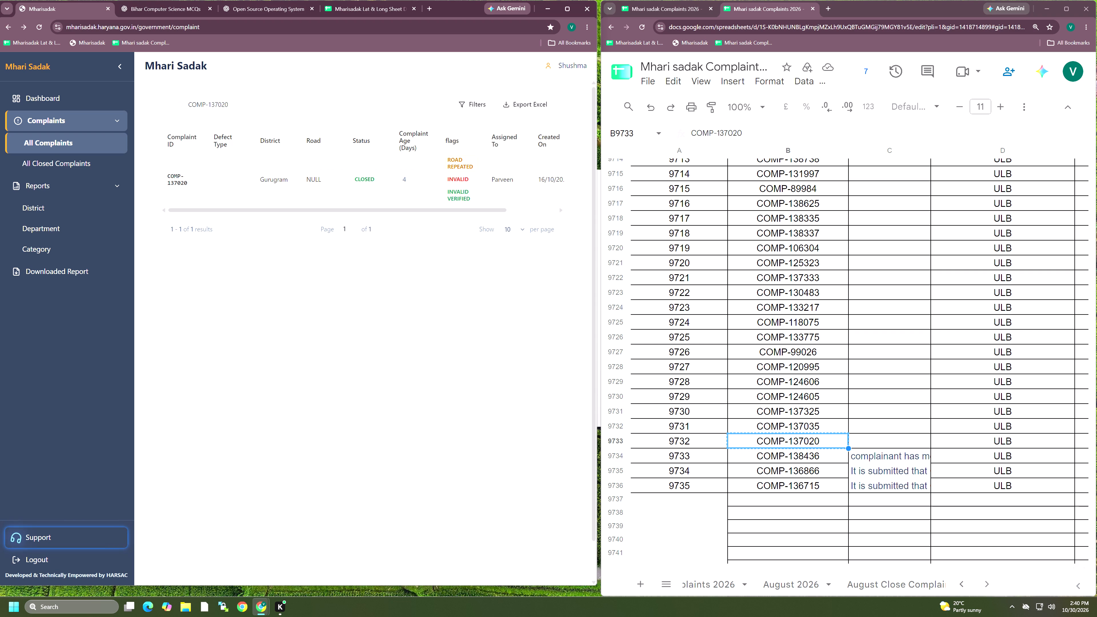
{"action": "left_click", "coordinate": [282, 183]}
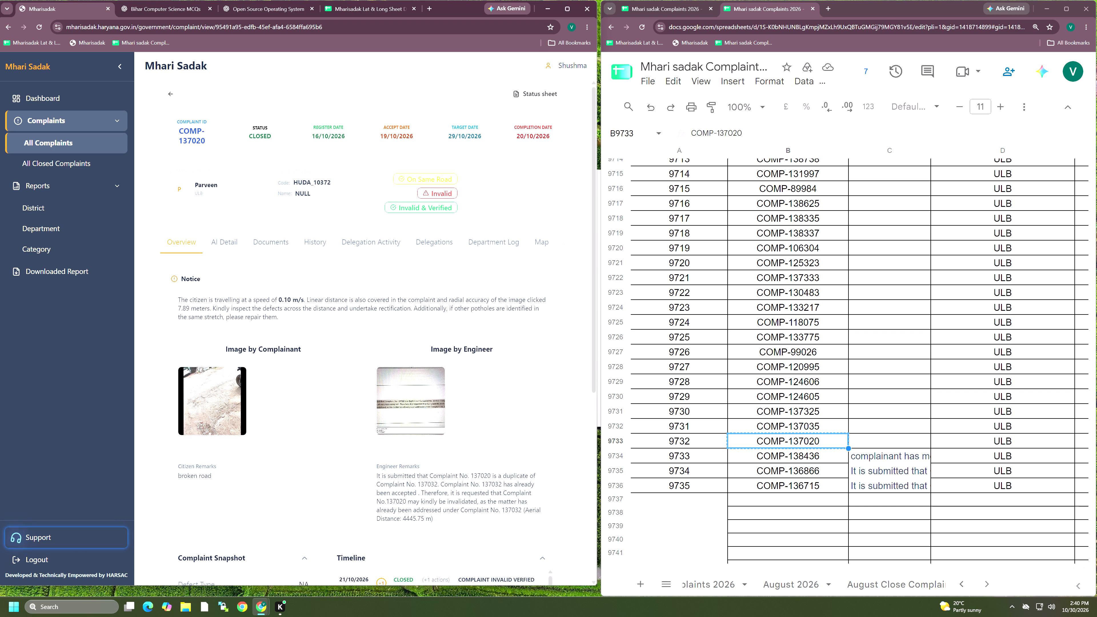
{"action": "left_click_drag", "start_coordinate": [375, 476], "coordinate": [464, 525]}
{"action": "key", "text": "ctrl+c"}
{"action": "left_click", "coordinate": [882, 444]}
{"action": "key", "text": "ctrl+v"}
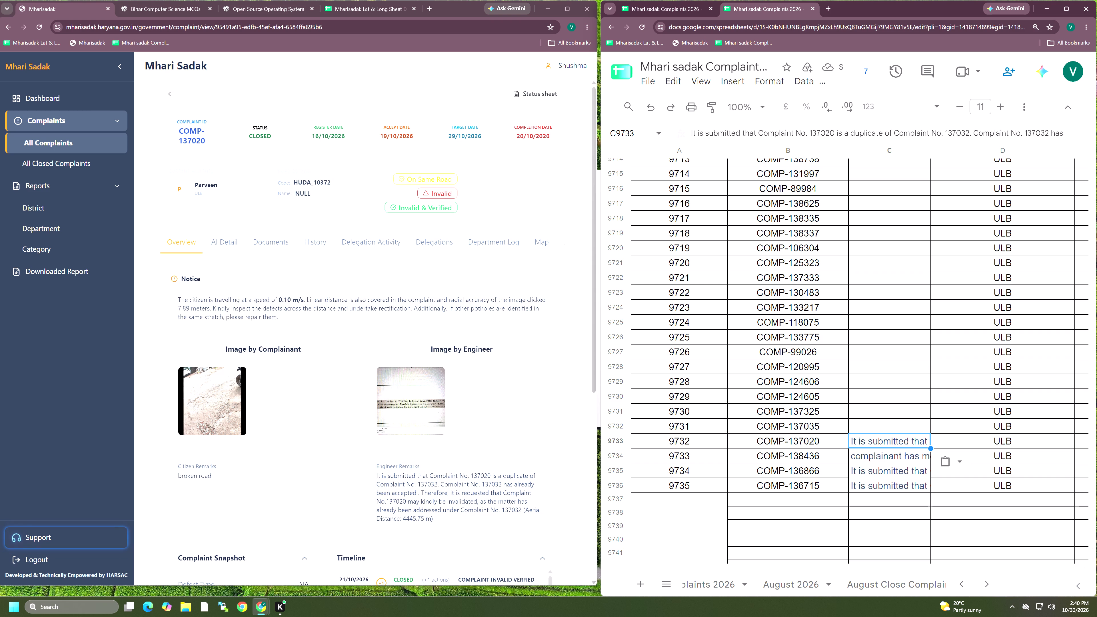
{"action": "left_click", "coordinate": [777, 423]}
{"action": "right_click", "coordinate": [777, 423]}
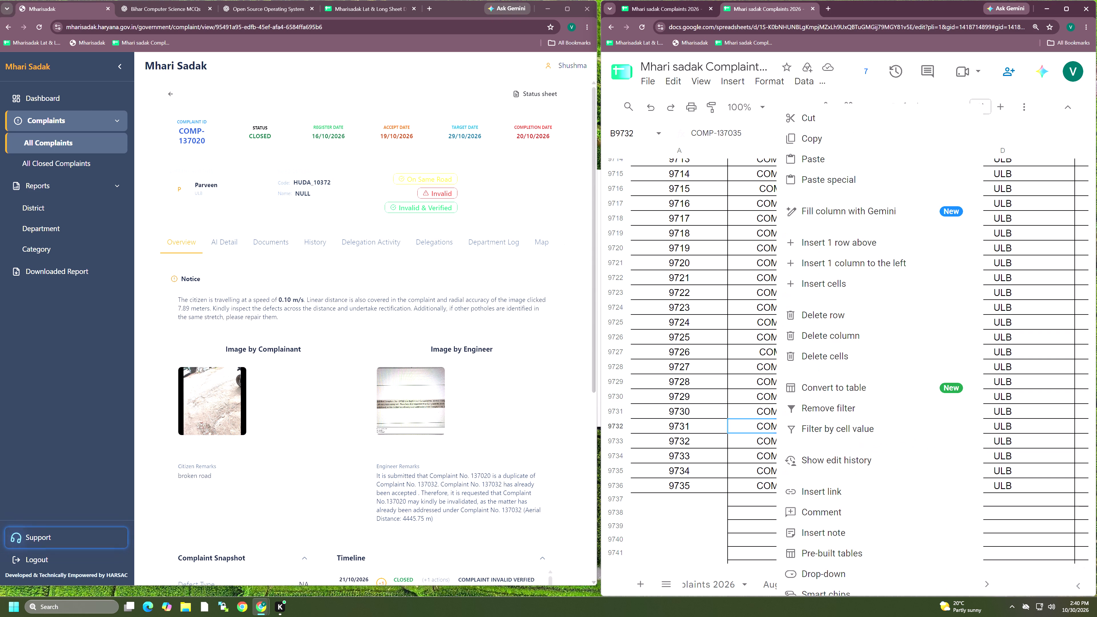
{"action": "left_click", "coordinate": [879, 132]}
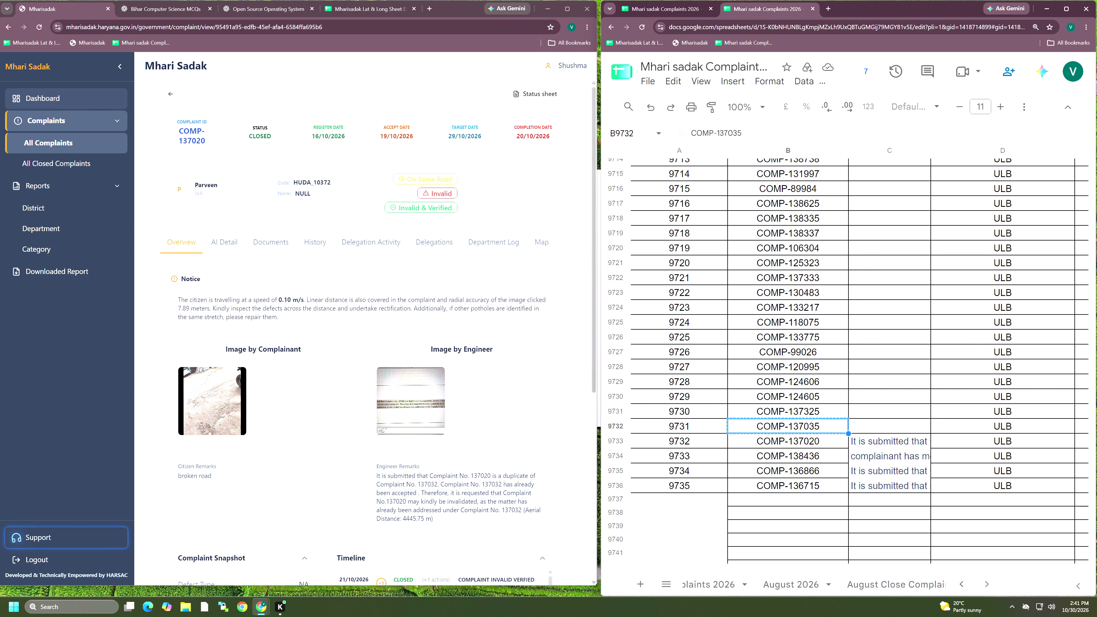
{"action": "left_click", "coordinate": [168, 91]}
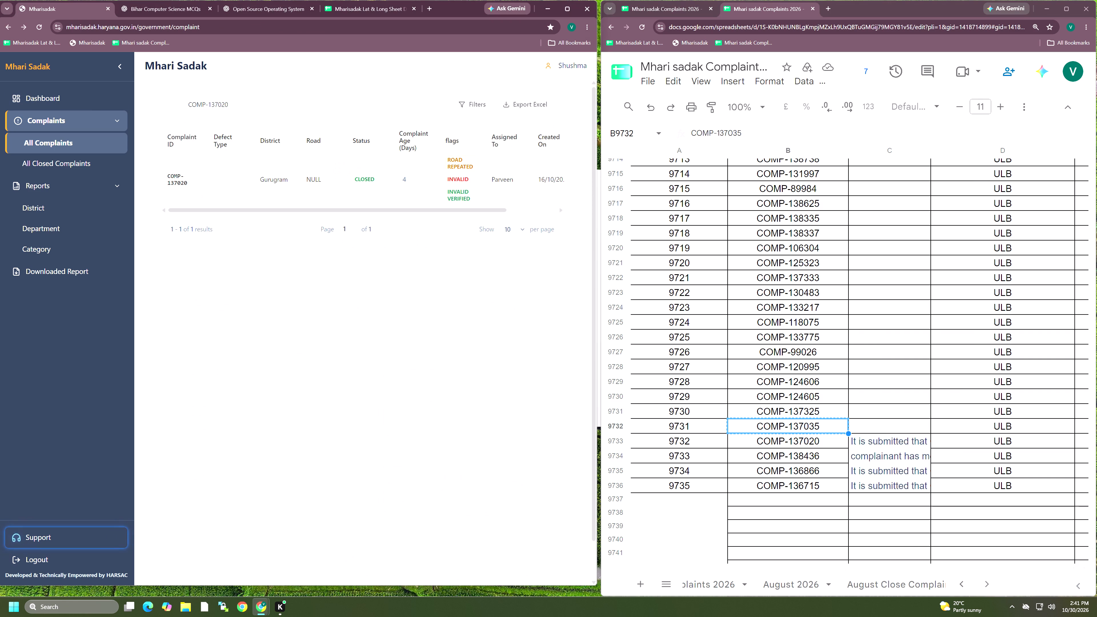
{"action": "left_click_drag", "start_coordinate": [231, 107], "coordinate": [101, 125]}
{"action": "right_click", "coordinate": [231, 103]}
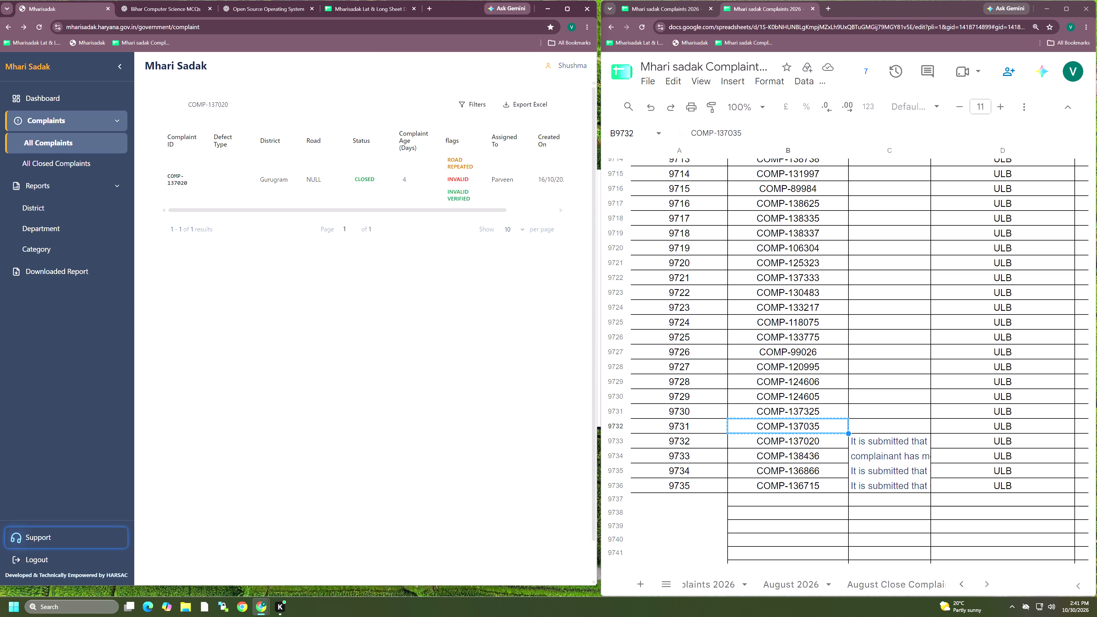
{"action": "left_click", "coordinate": [290, 175]}
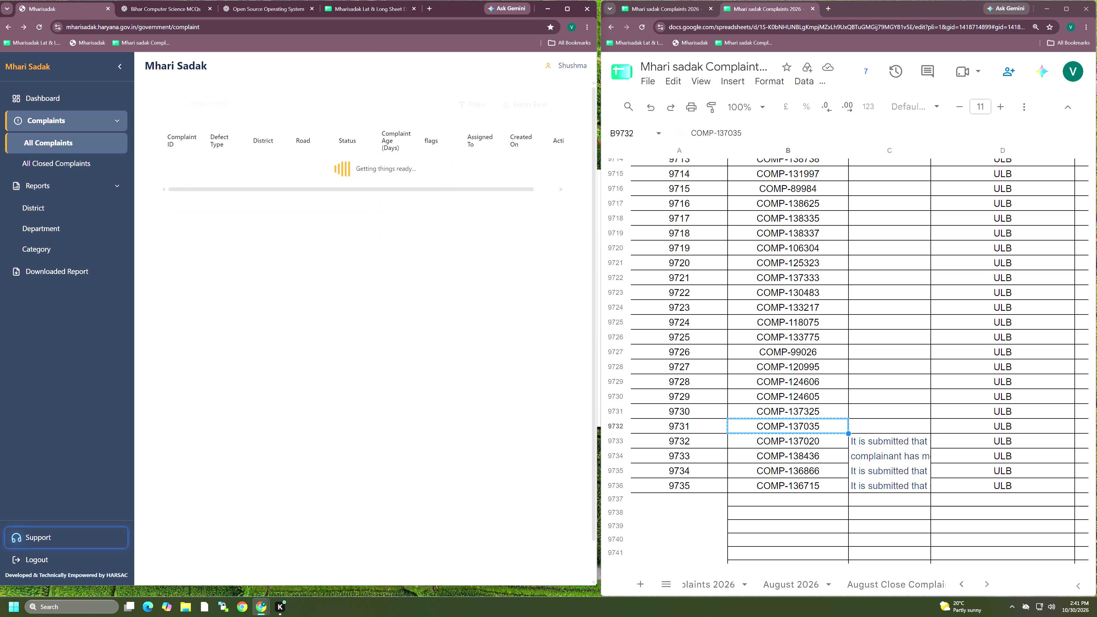
{"action": "left_click", "coordinate": [349, 177]}
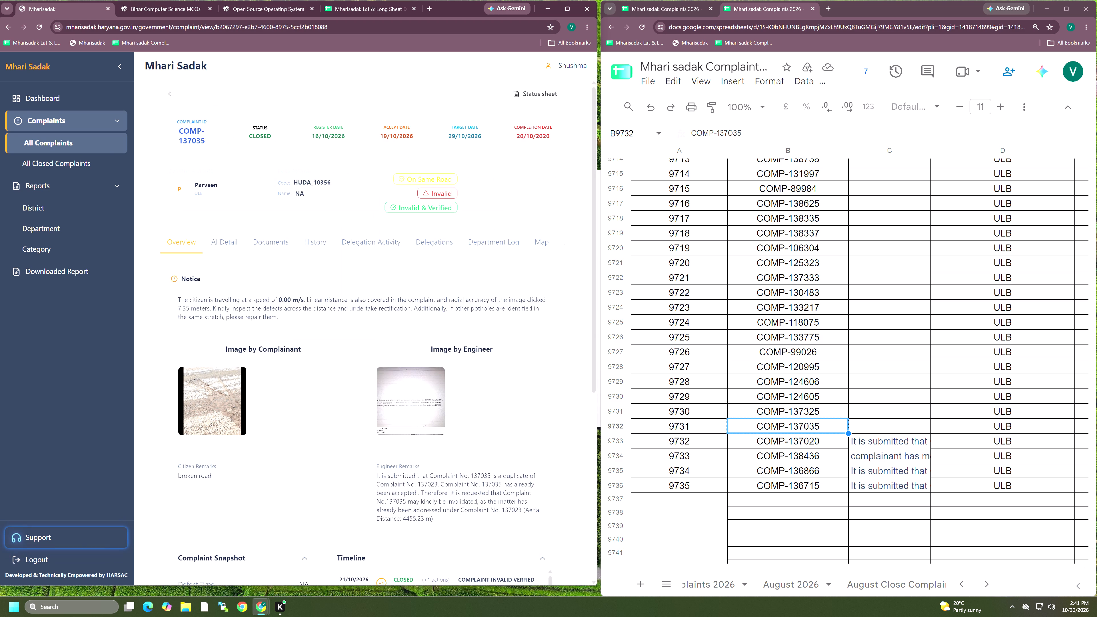
{"action": "left_click_drag", "start_coordinate": [376, 477], "coordinate": [440, 521]}
{"action": "key", "text": "ctrl+c"}
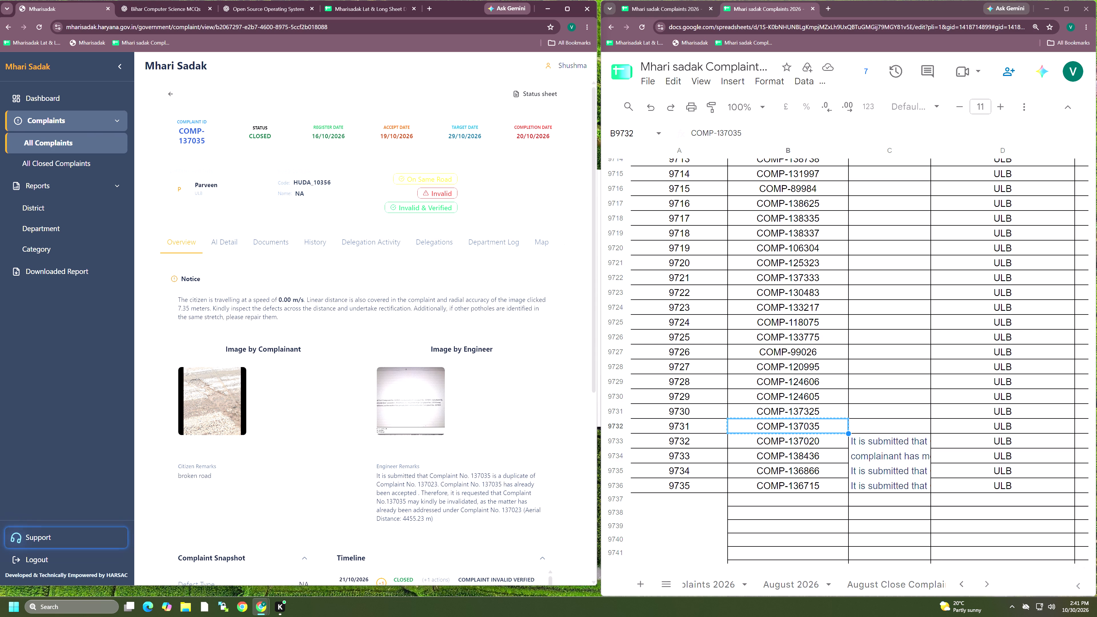
{"action": "left_click", "coordinate": [876, 432]}
{"action": "key", "text": "ctrl+v"}
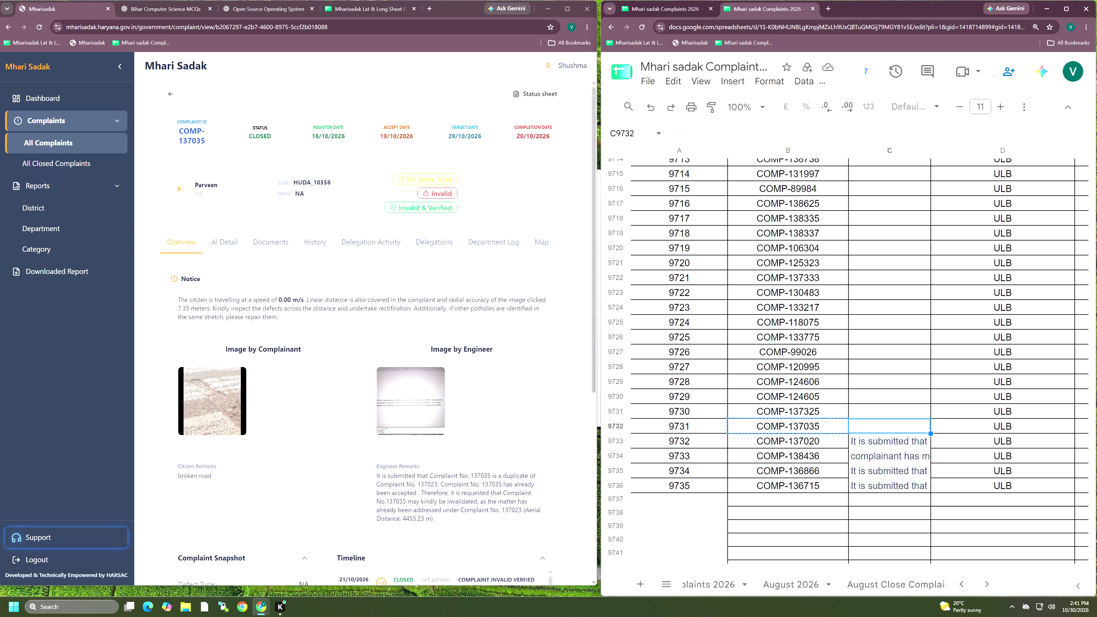
{"action": "left_click", "coordinate": [799, 412]}
{"action": "key", "text": "ctrl+c"}
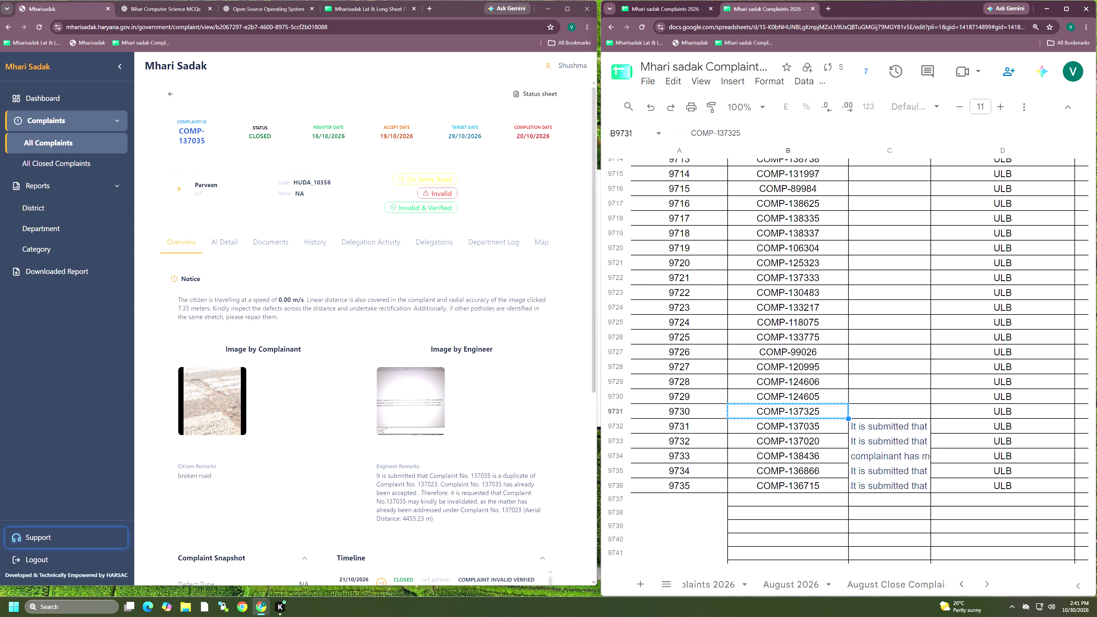
{"action": "left_click", "coordinate": [171, 93]}
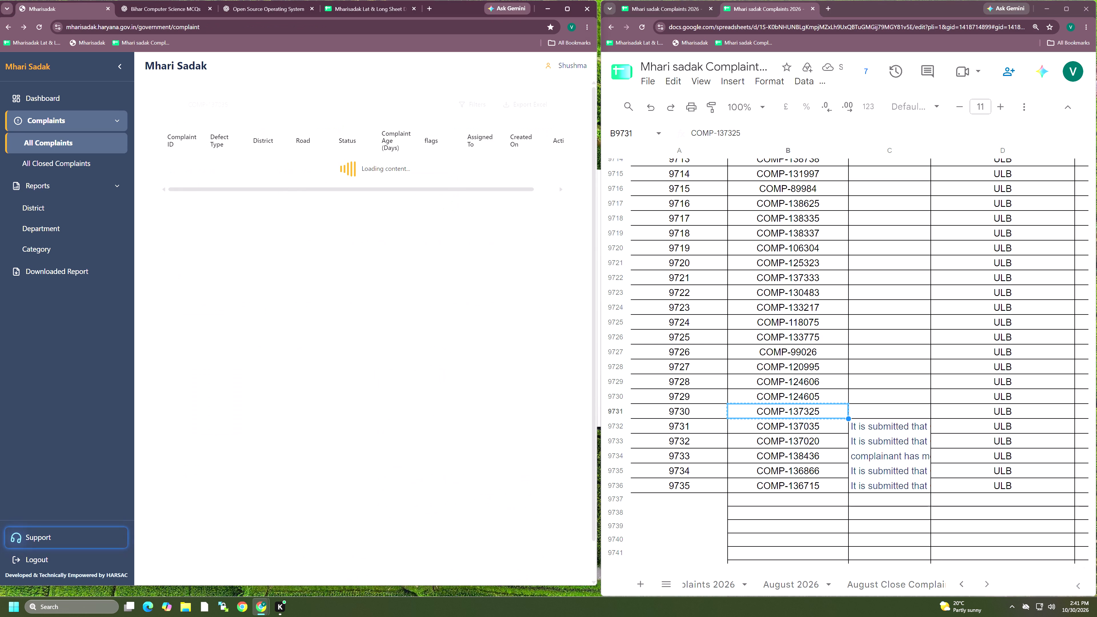
{"action": "left_click_drag", "start_coordinate": [231, 105], "coordinate": [155, 117]}
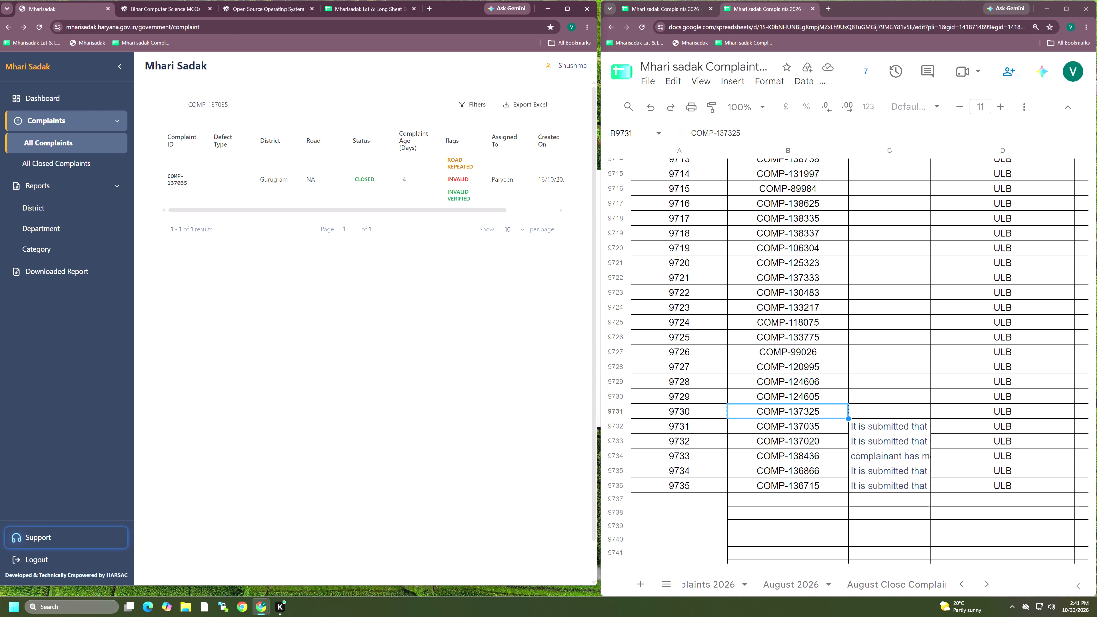
{"action": "key", "text": "ctrl+v"}
{"action": "left_click", "coordinate": [302, 175]}
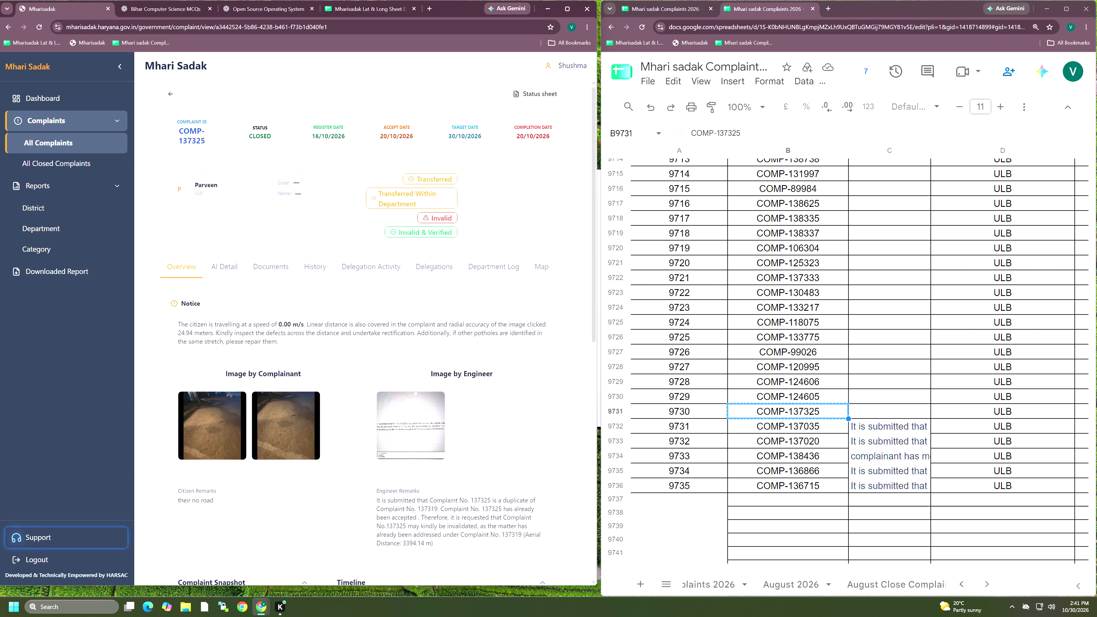
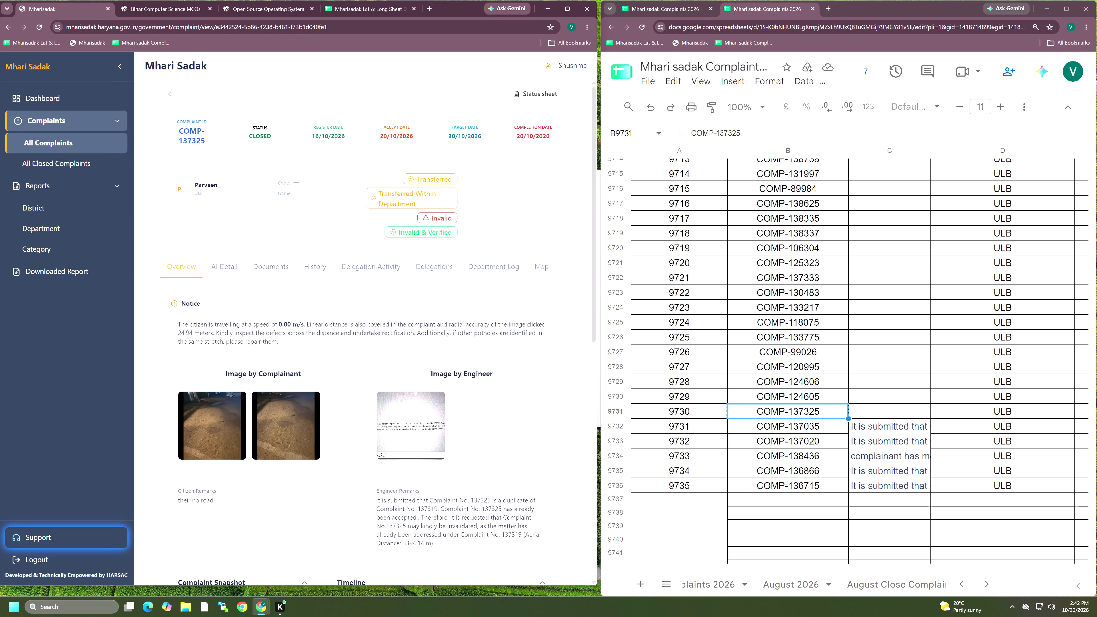
Copy the full Engineer Remarks of complaint COMP-137325 into its Repaired/ Not cell, C9731.
{"action": "scroll", "coordinate": [427, 515], "scroll_direction": "down", "scroll_amount": 2}
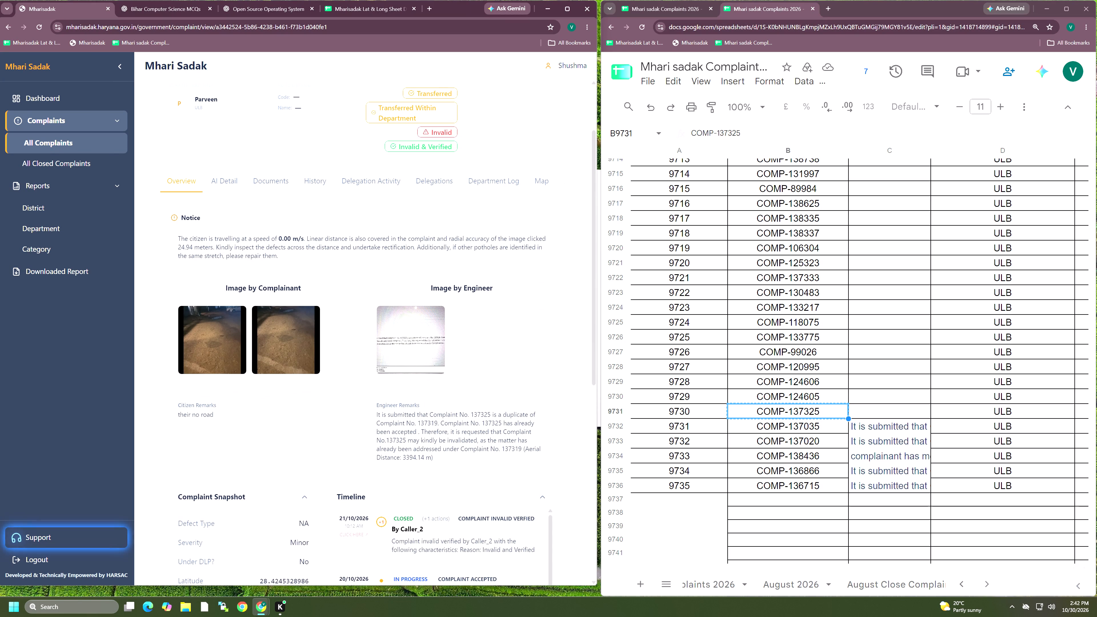
{"action": "left_click_drag", "start_coordinate": [376, 412], "coordinate": [451, 470]}
{"action": "key", "text": "ctrl+c"}
{"action": "left_click", "coordinate": [891, 415]}
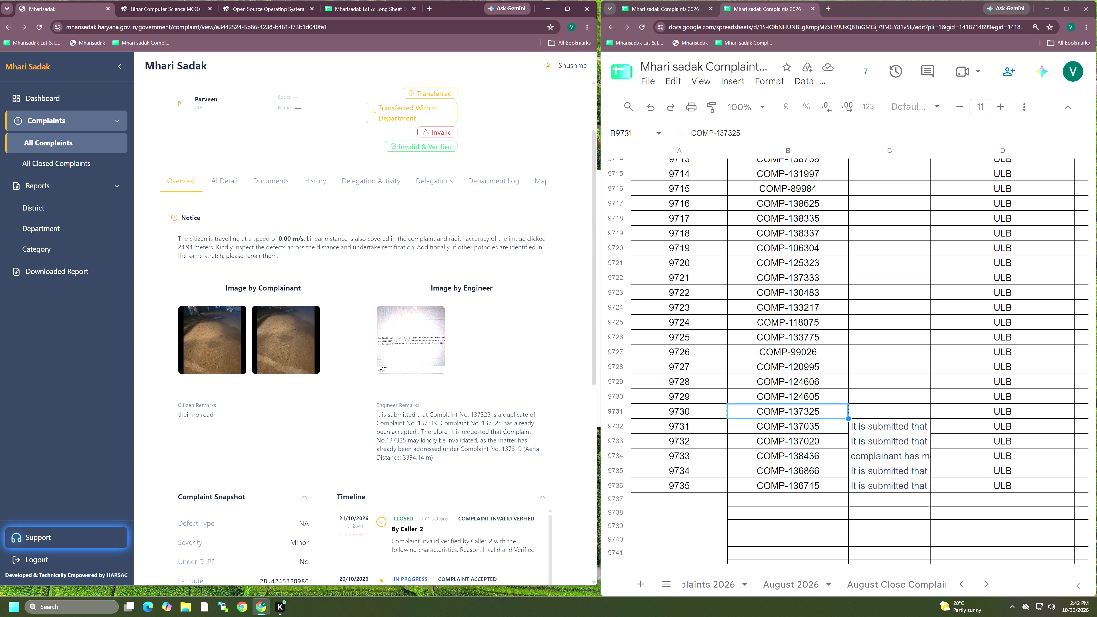
{"action": "key", "text": "ctrl+v"}
{"action": "left_click", "coordinate": [784, 397]}
{"action": "key", "text": "ctrl+c"}
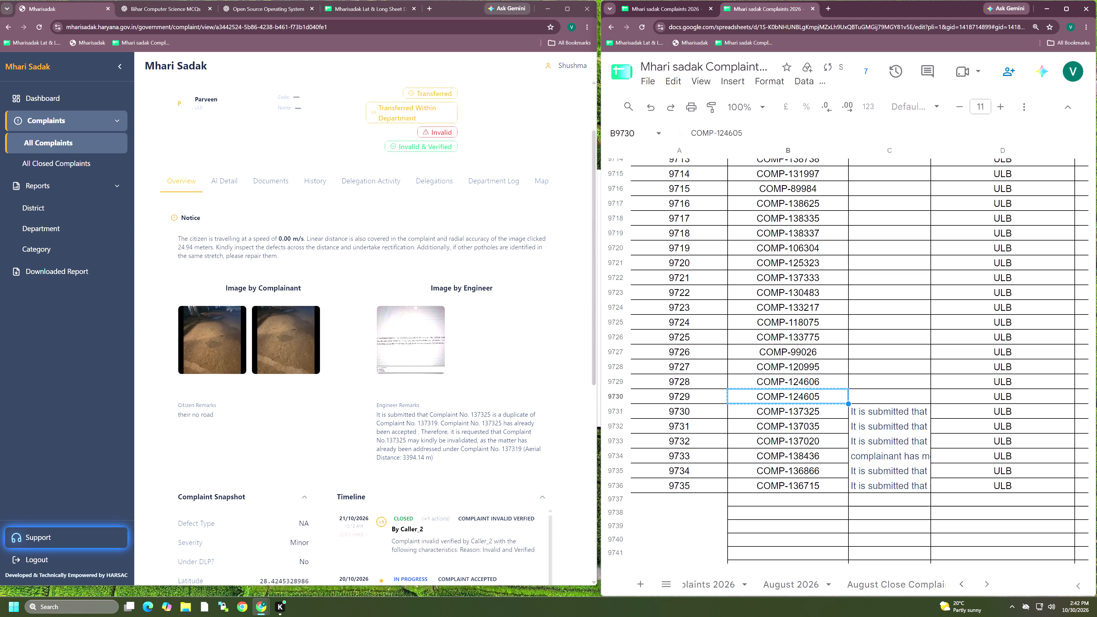
{"action": "scroll", "coordinate": [310, 195], "scroll_direction": "up", "scroll_amount": 9}
{"action": "left_click", "coordinate": [171, 94]}
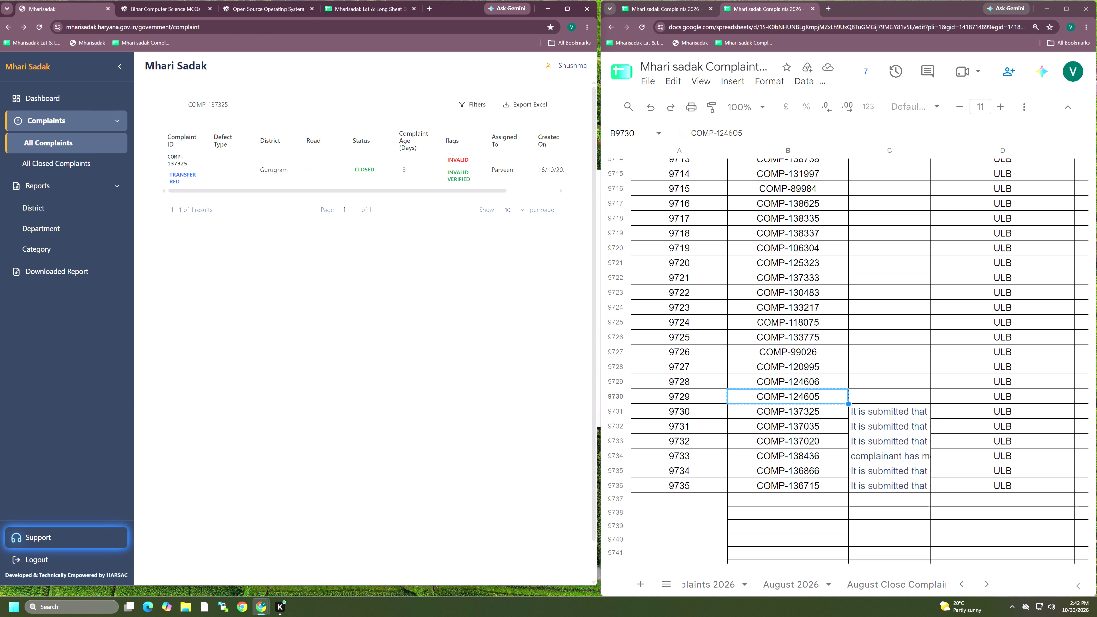
{"action": "left_click_drag", "start_coordinate": [232, 103], "coordinate": [134, 123]}
{"action": "key", "text": "ctrl+v"}
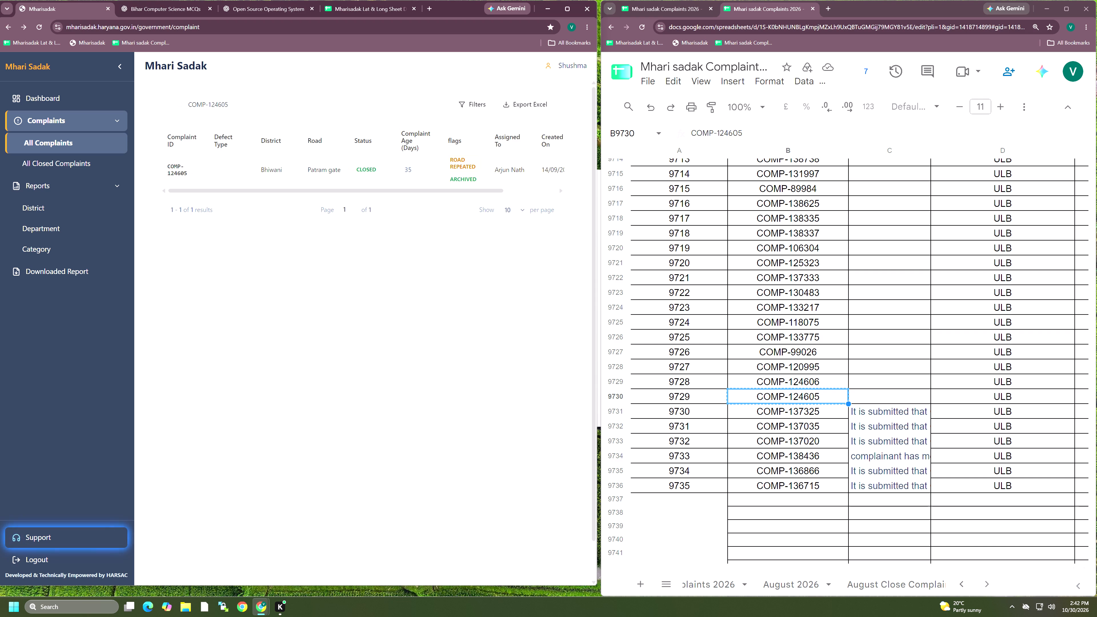
{"action": "left_click", "coordinate": [362, 177]}
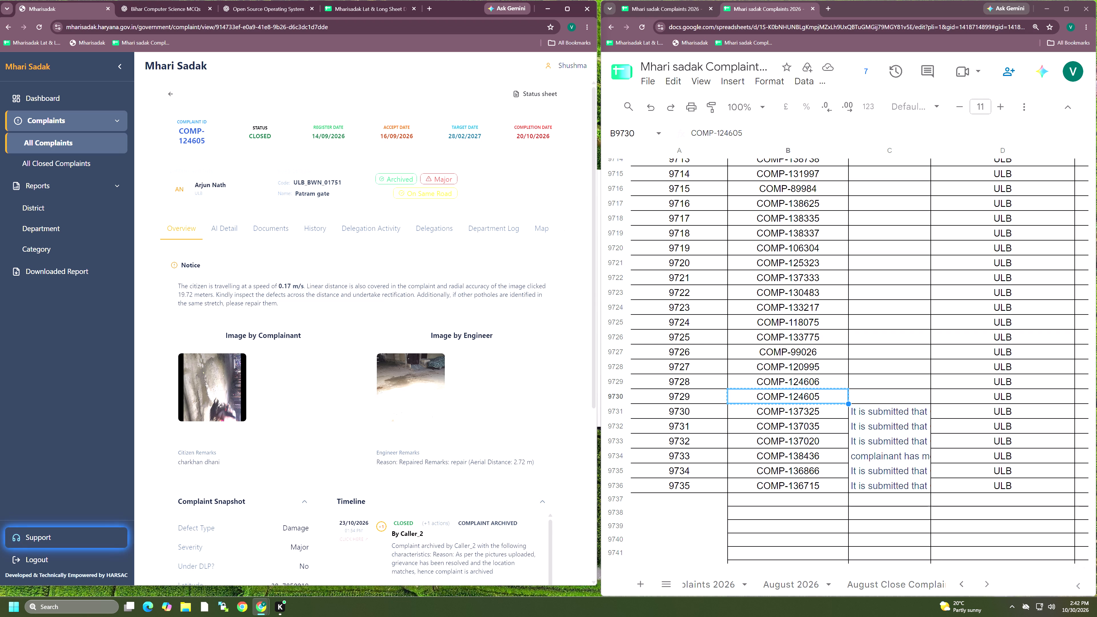
{"action": "left_click", "coordinate": [199, 374]}
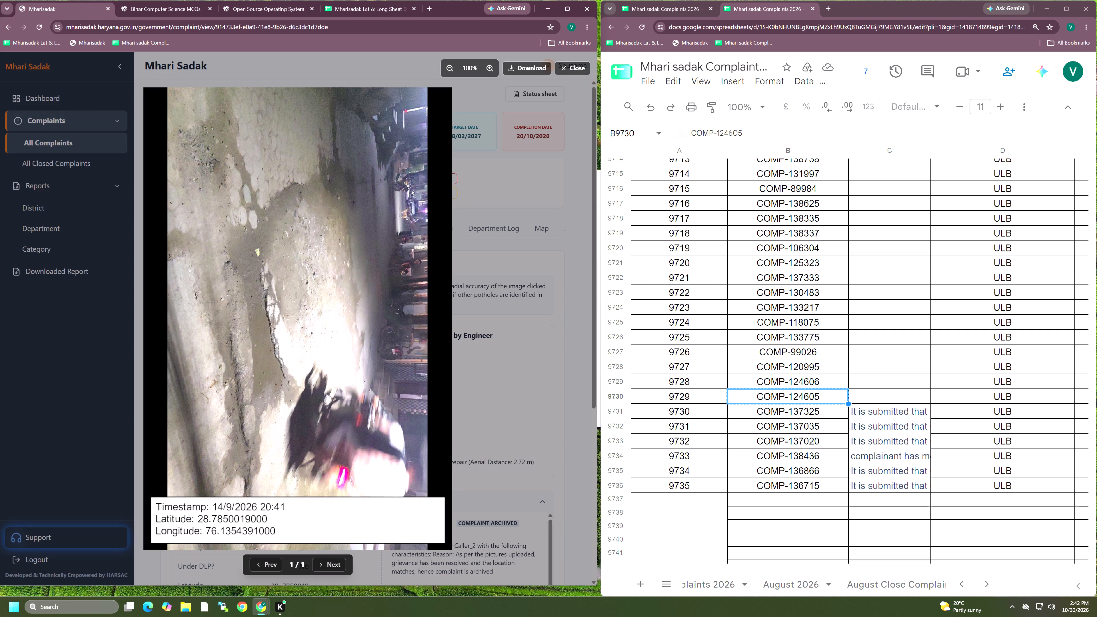
{"action": "left_click", "coordinate": [512, 269]}
{"action": "left_click", "coordinate": [412, 398]}
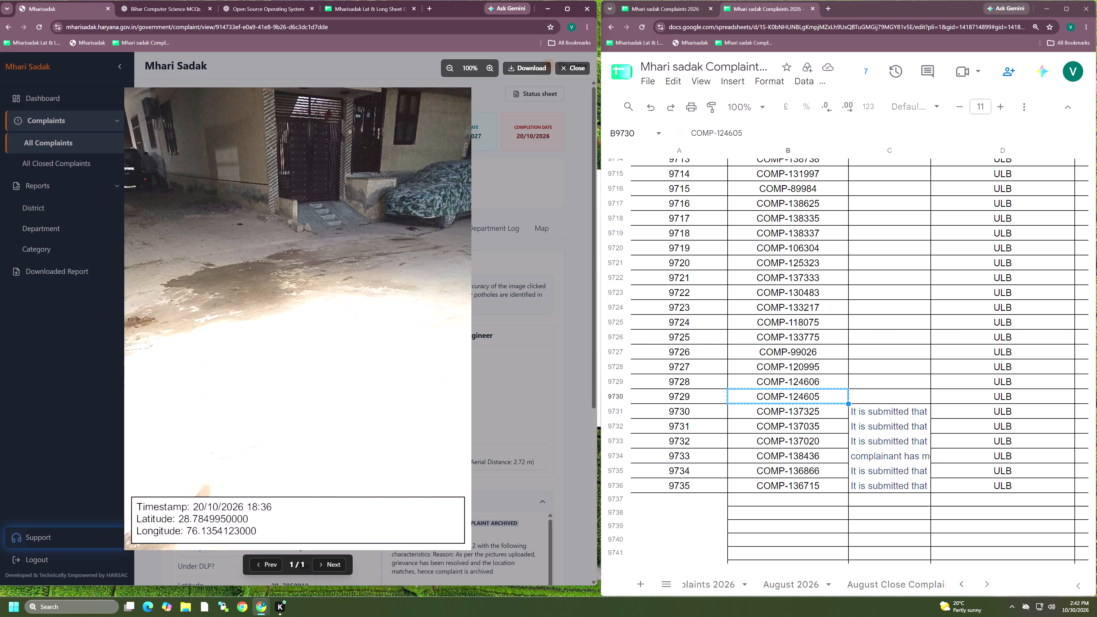
{"action": "left_click", "coordinate": [556, 261]}
{"action": "left_click", "coordinate": [877, 397]}
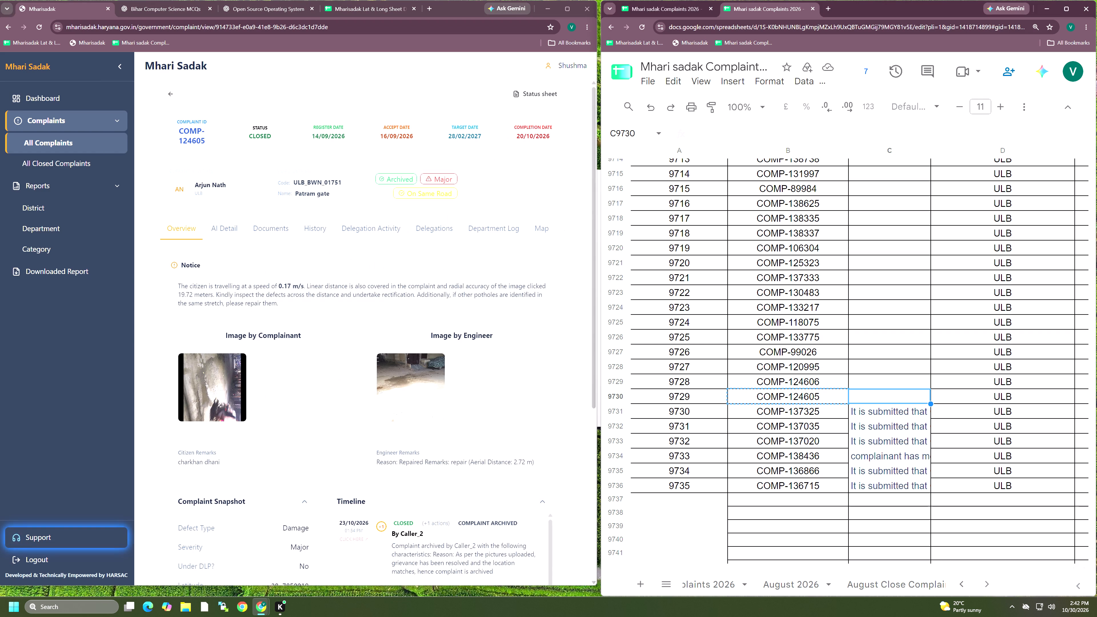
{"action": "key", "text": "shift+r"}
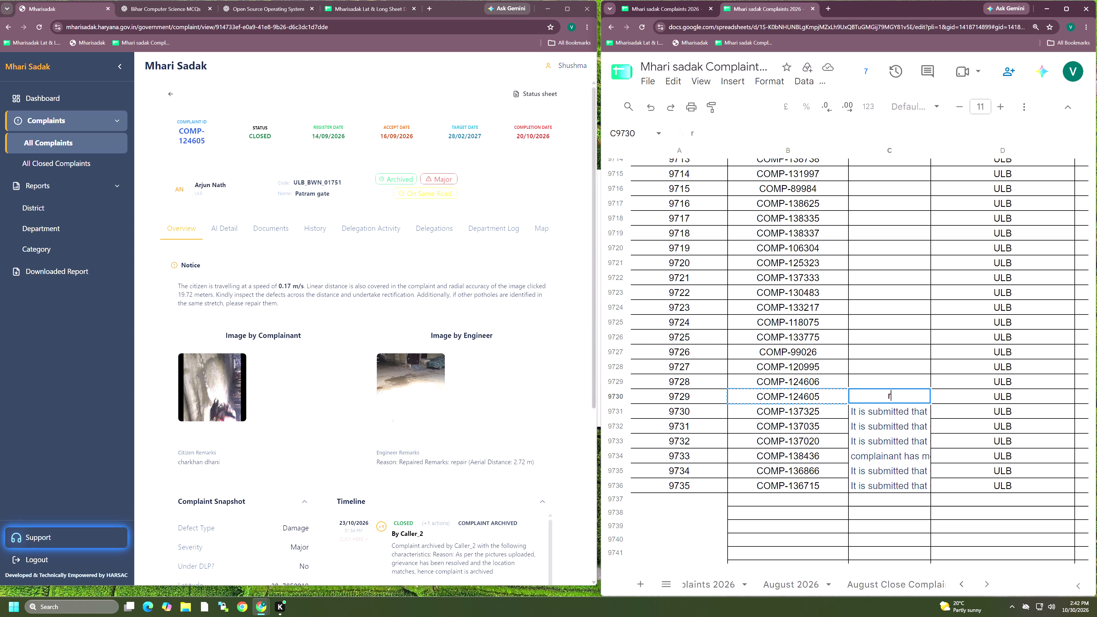
{"action": "key", "text": "BackSpace"}
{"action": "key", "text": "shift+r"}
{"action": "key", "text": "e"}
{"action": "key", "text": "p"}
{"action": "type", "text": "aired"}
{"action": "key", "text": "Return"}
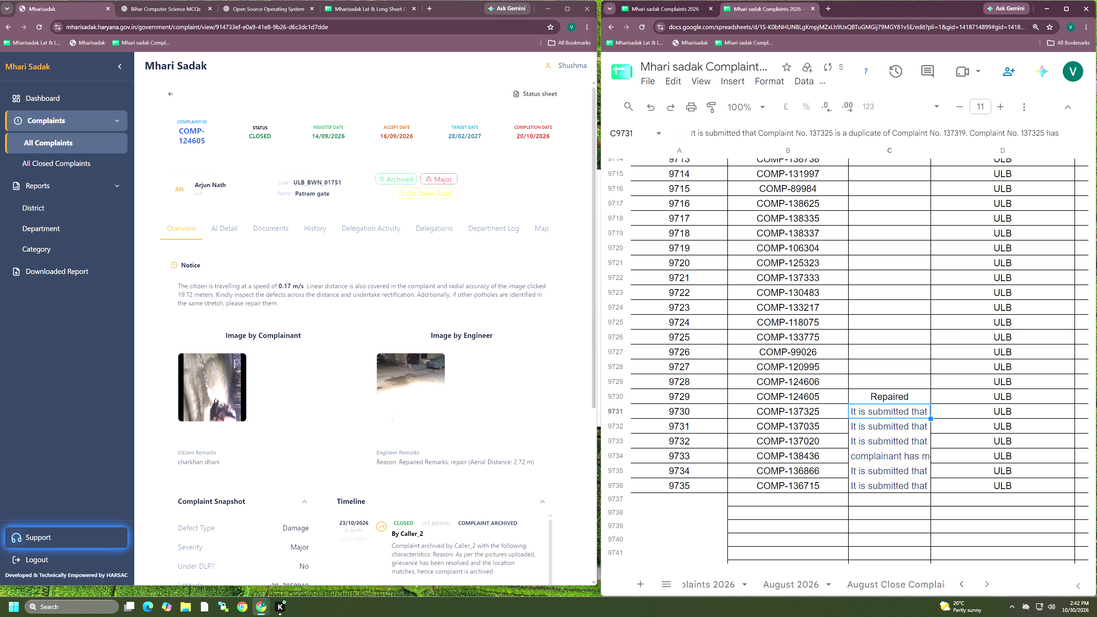
{"action": "left_click", "coordinate": [798, 384]}
{"action": "right_click", "coordinate": [795, 383]}
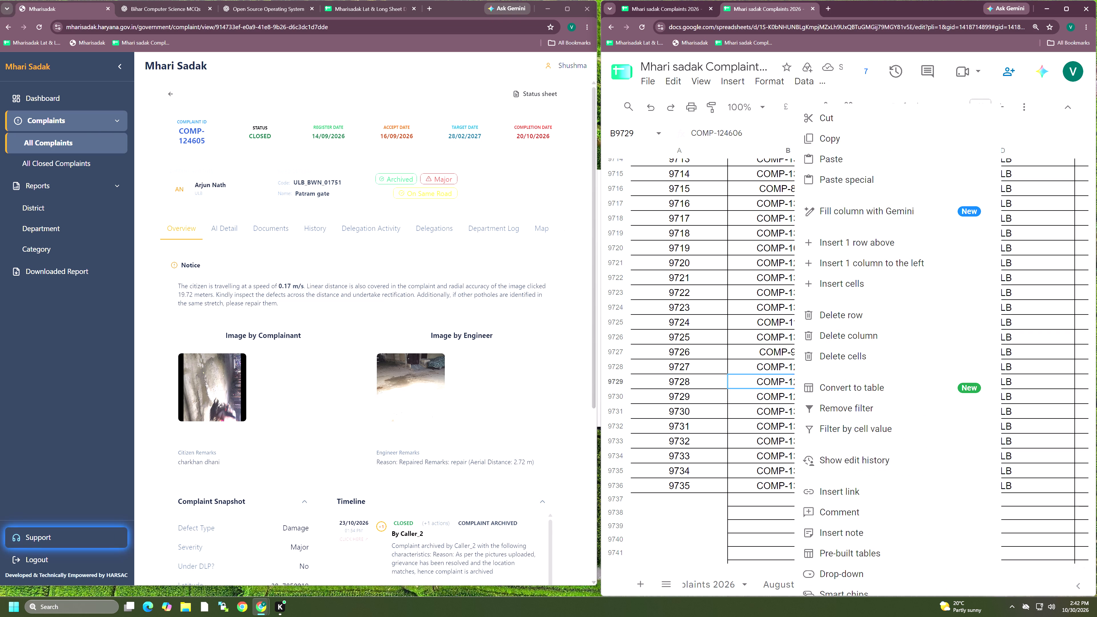
{"action": "left_click", "coordinate": [834, 140]}
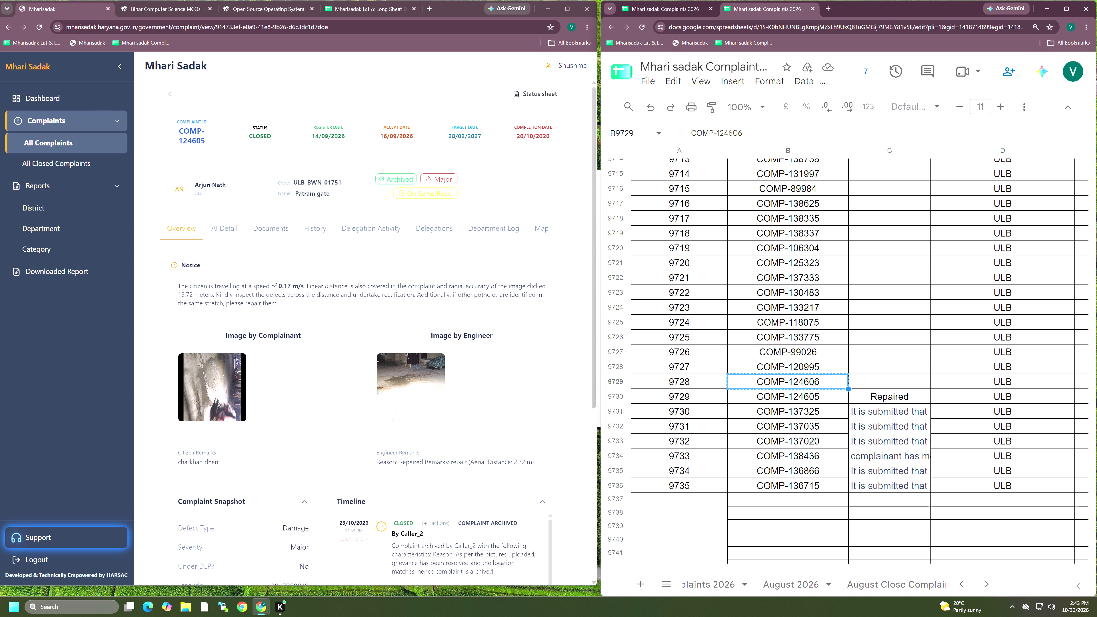
{"action": "left_click", "coordinate": [171, 91]}
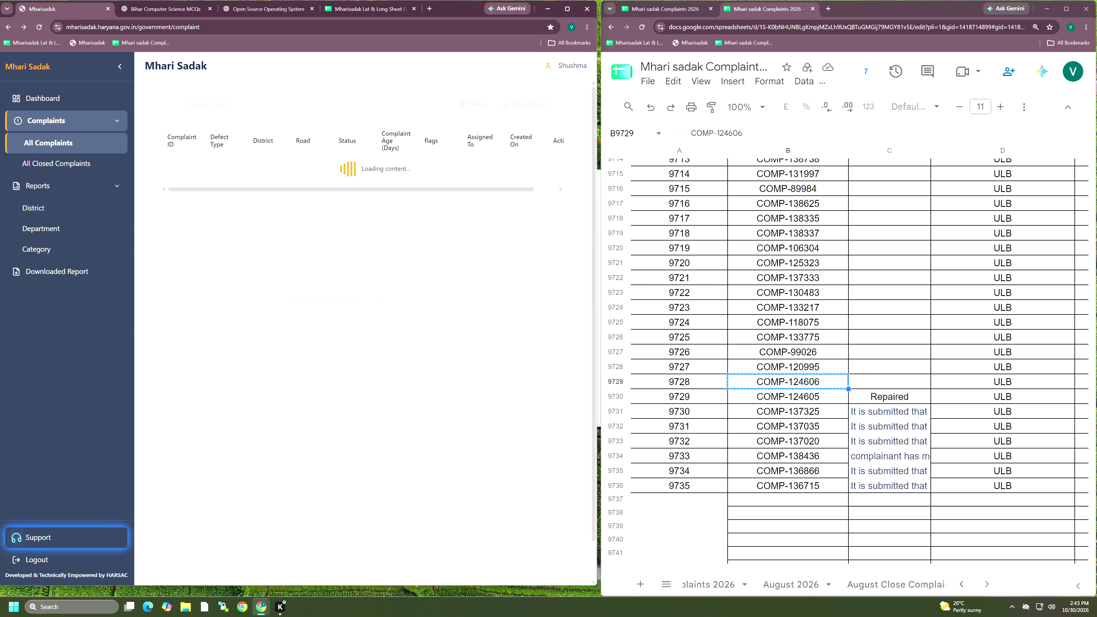
{"action": "left_click_drag", "start_coordinate": [233, 103], "coordinate": [168, 127]}
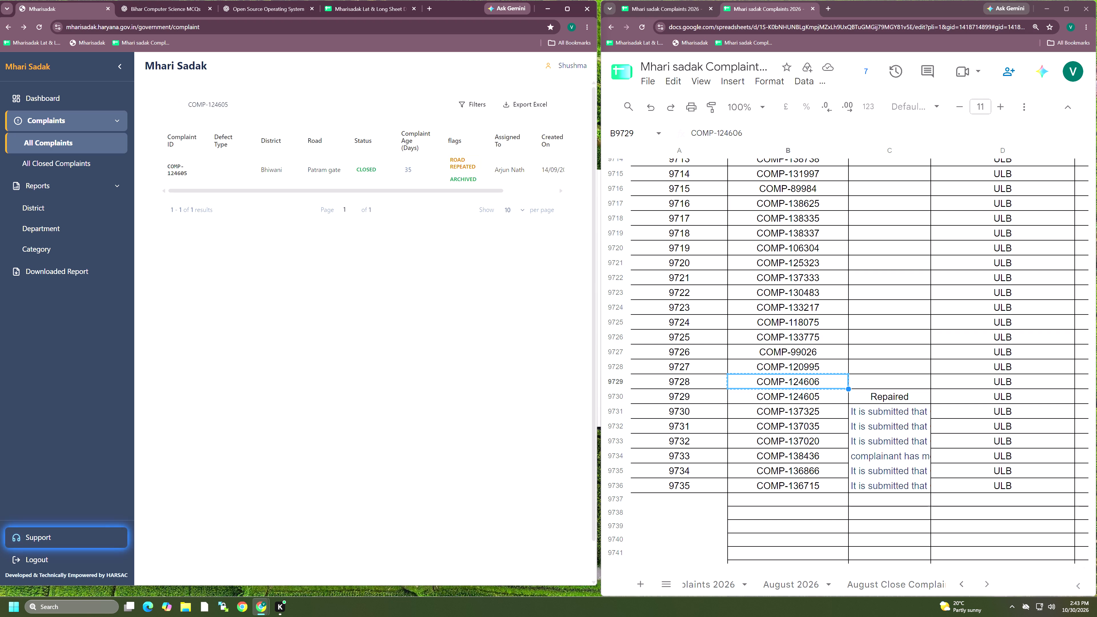
{"action": "key", "text": "ctrl+v"}
{"action": "left_click", "coordinate": [273, 173]}
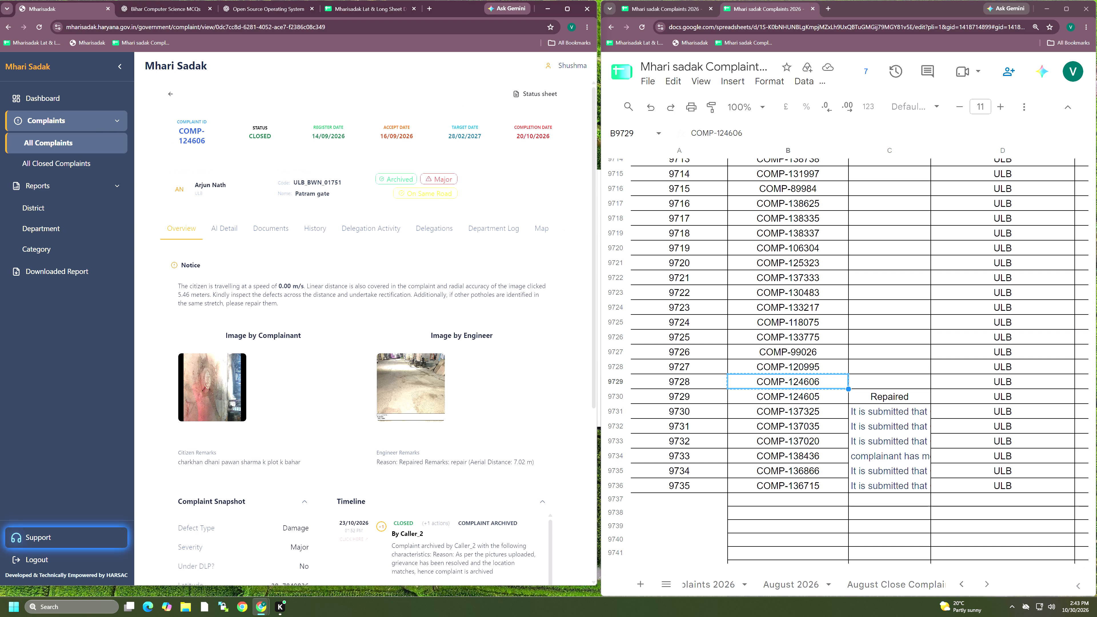
{"action": "left_click", "coordinate": [896, 395]}
{"action": "key", "text": "ctrl+c"}
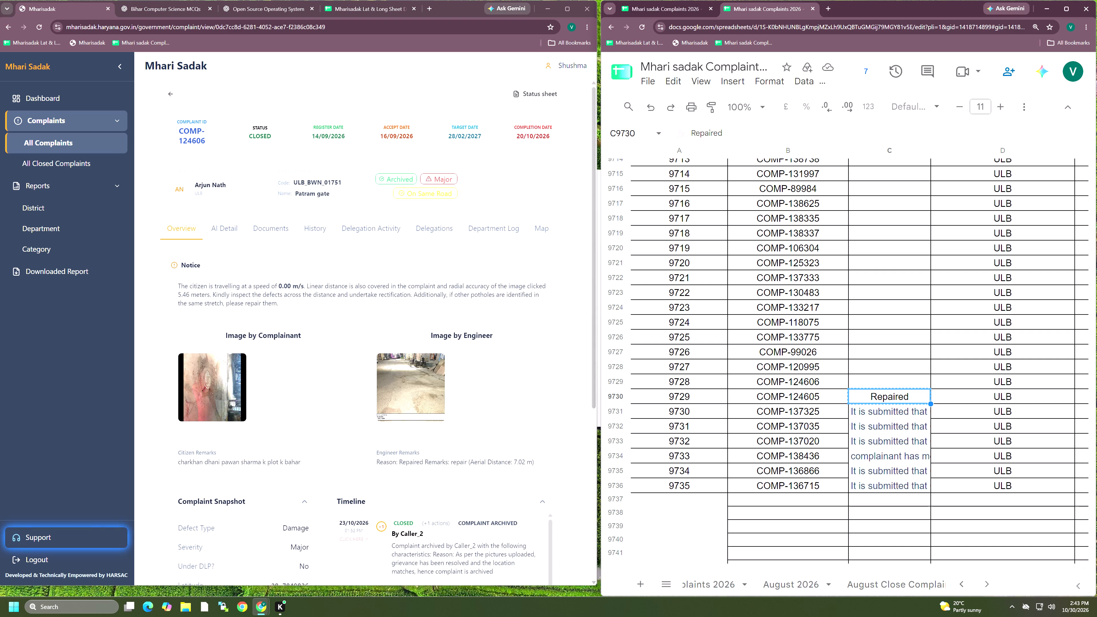
{"action": "left_click", "coordinate": [880, 380]}
{"action": "key", "text": "ctrl+v"}
{"action": "left_click", "coordinate": [818, 366]}
{"action": "key", "text": "ctrl+c"}
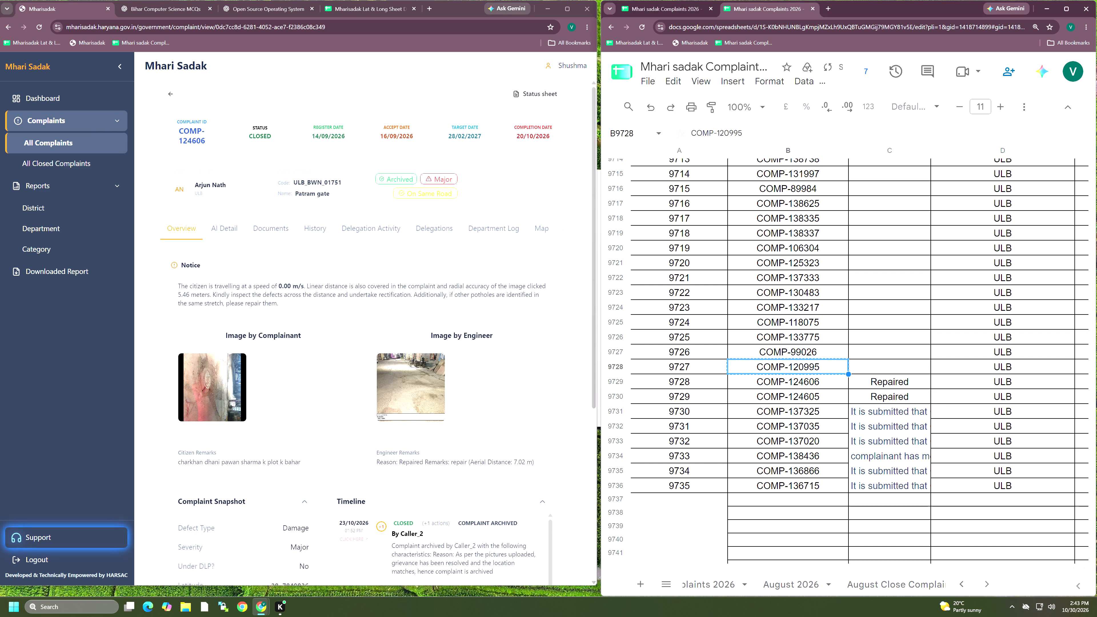
{"action": "left_click", "coordinate": [169, 94]}
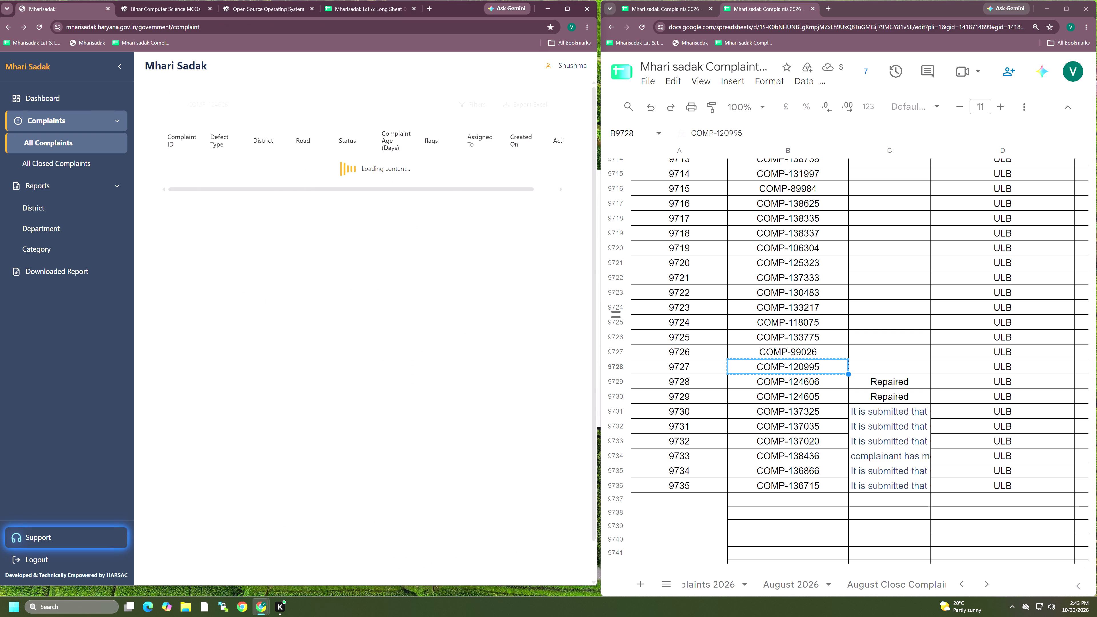
{"action": "left_click_drag", "start_coordinate": [235, 107], "coordinate": [162, 127]}
{"action": "key", "text": "ctrl+v"}
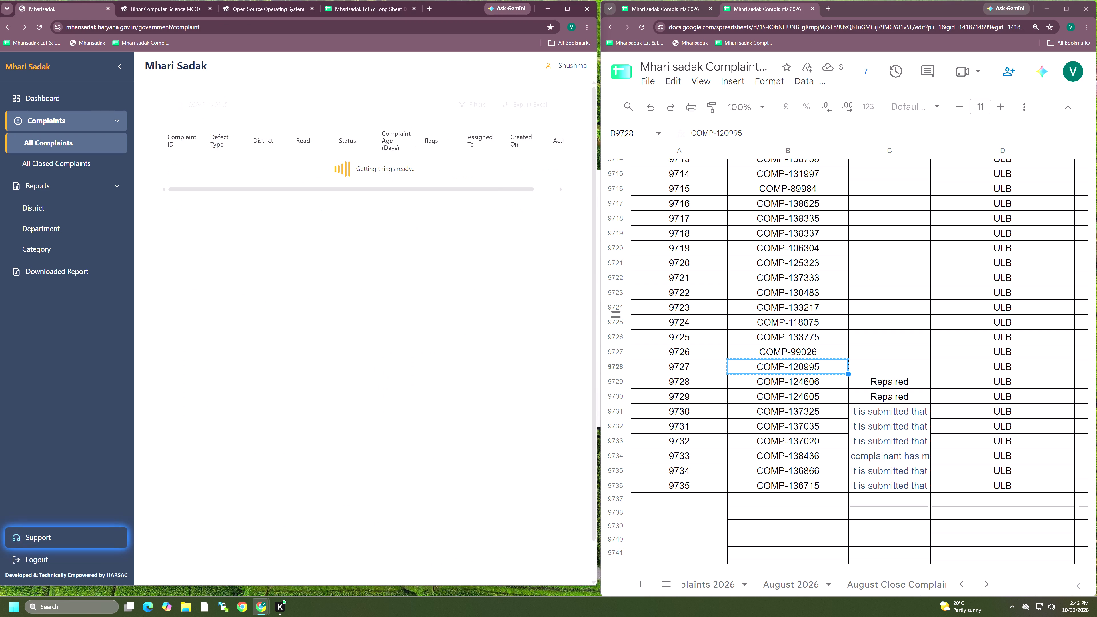
{"action": "left_click", "coordinate": [305, 167]}
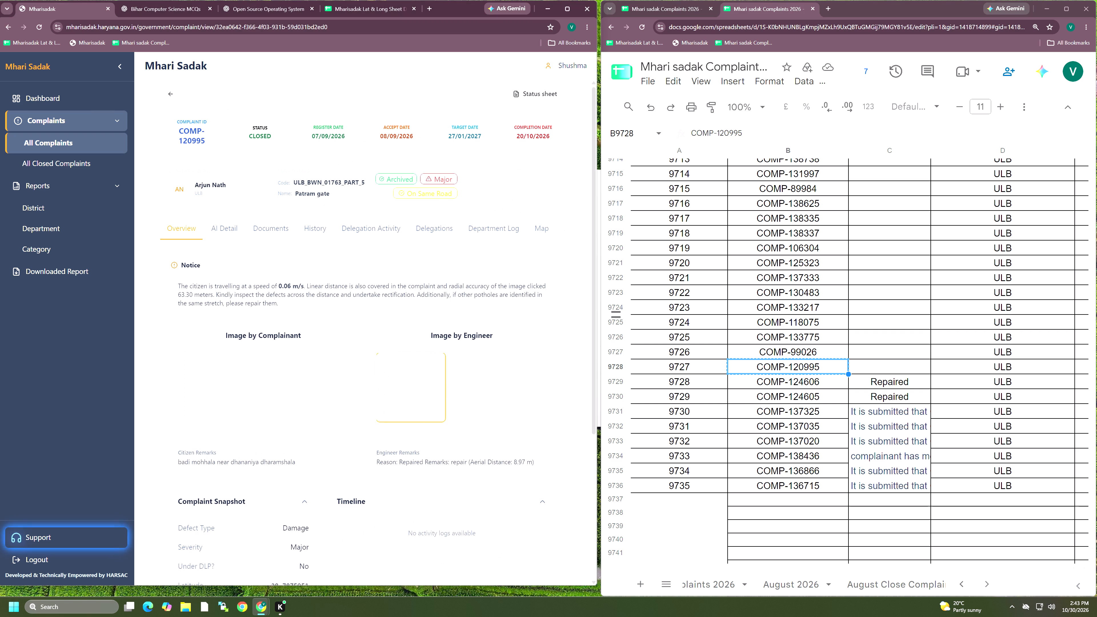
{"action": "left_click", "coordinate": [885, 378]}
{"action": "key", "text": "ctrl+c"}
{"action": "left_click", "coordinate": [881, 371]}
{"action": "key", "text": "ctrl+v"}
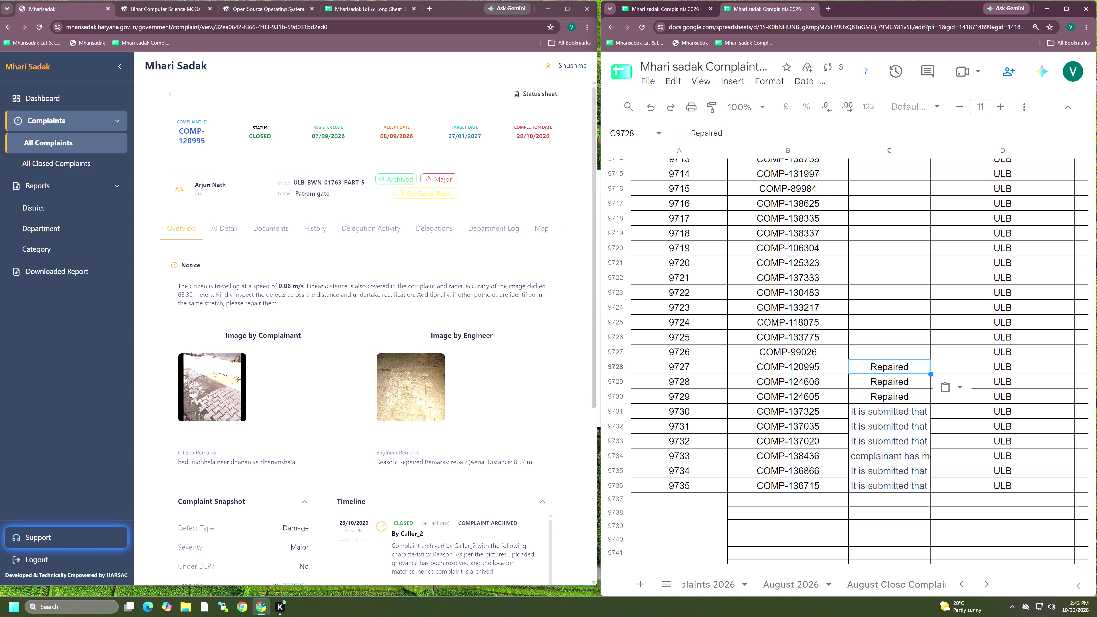
Look up complaint COMP-99026 in the portal's All Complaints and copy "Repaired" from C9728 into its Repaired/ Not cell, C9727.
{"action": "left_click", "coordinate": [812, 355]}
{"action": "key", "text": "ctrl+c"}
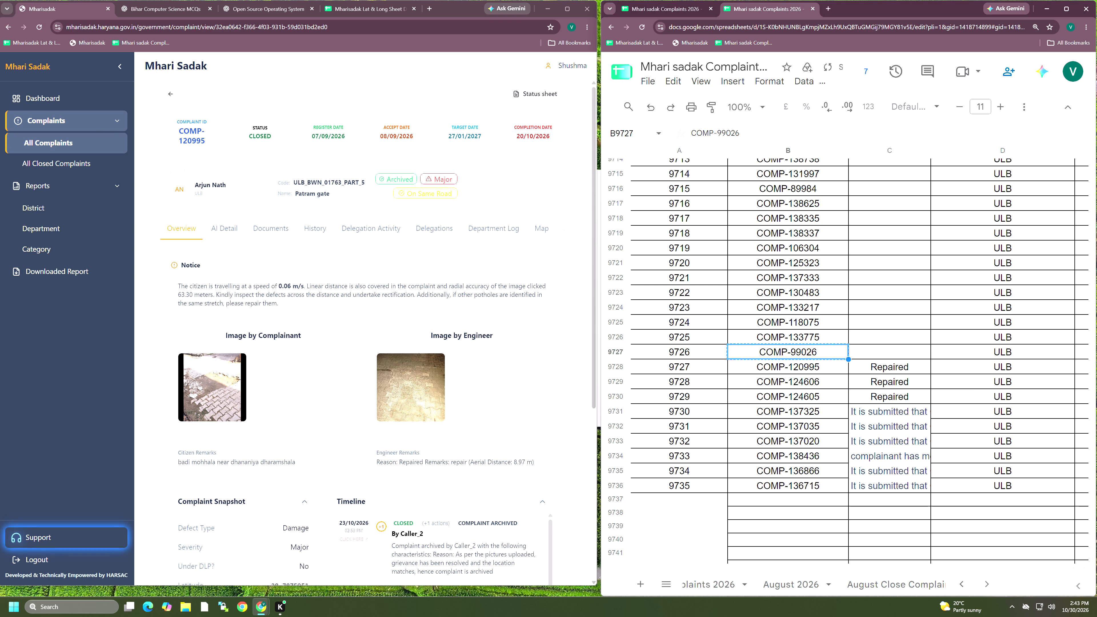
{"action": "left_click", "coordinate": [173, 93]}
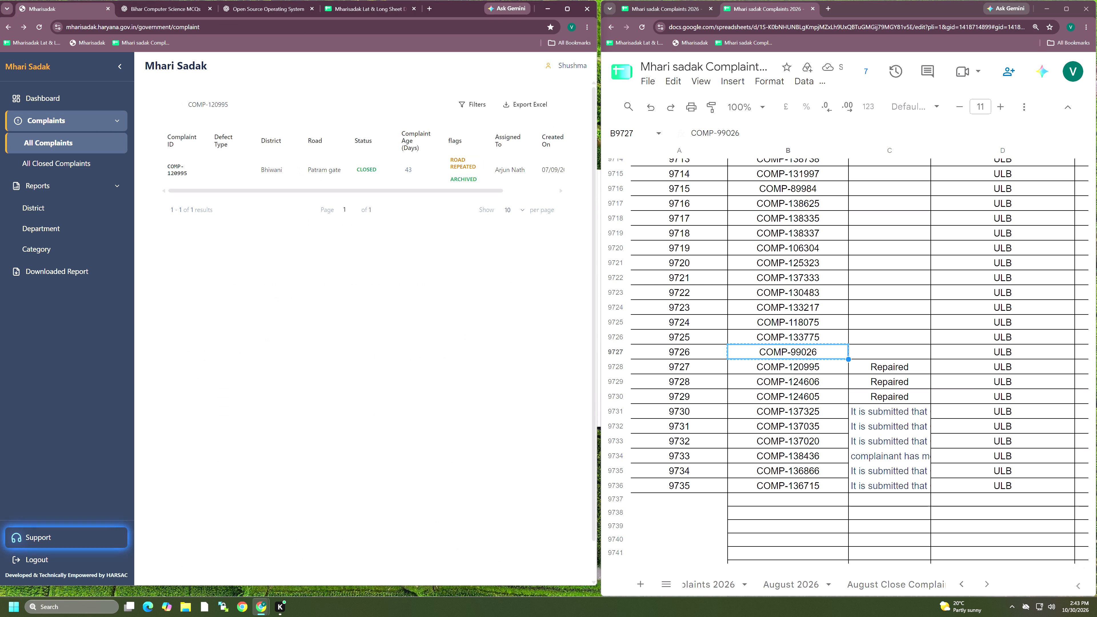
{"action": "left_click_drag", "start_coordinate": [236, 107], "coordinate": [154, 122]}
{"action": "key", "text": "ctrl+v"}
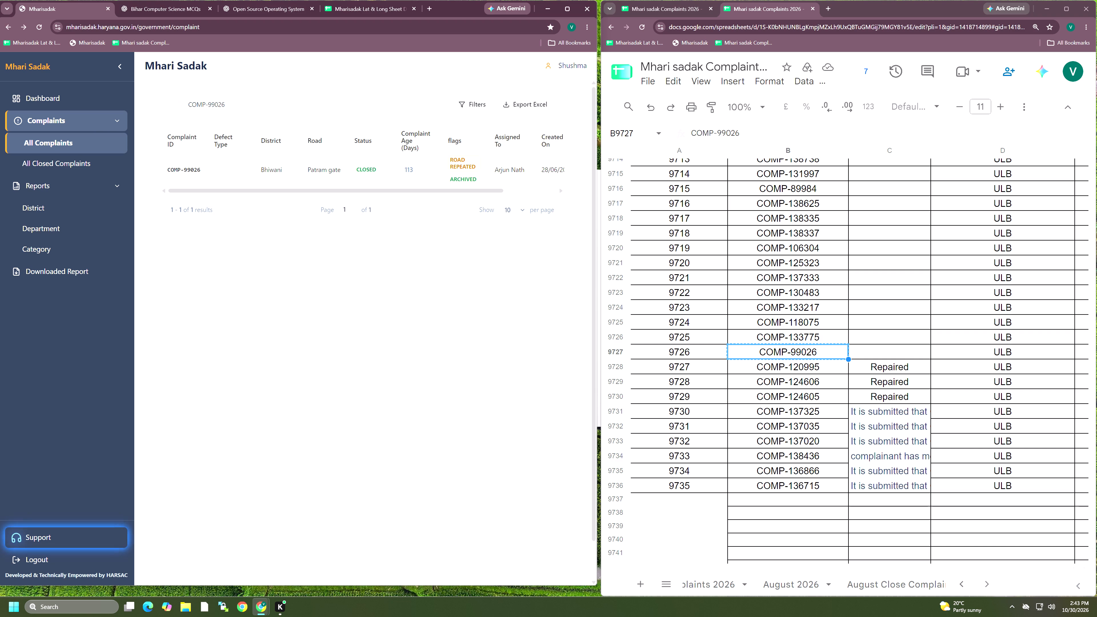
{"action": "left_click", "coordinate": [325, 179]}
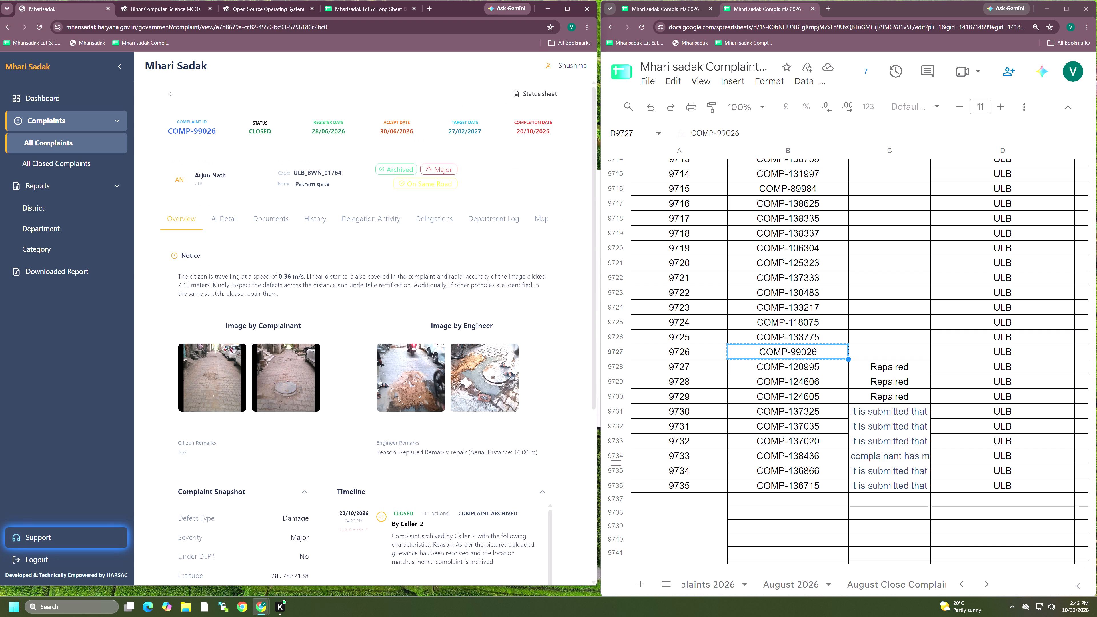
{"action": "left_click", "coordinate": [899, 368]}
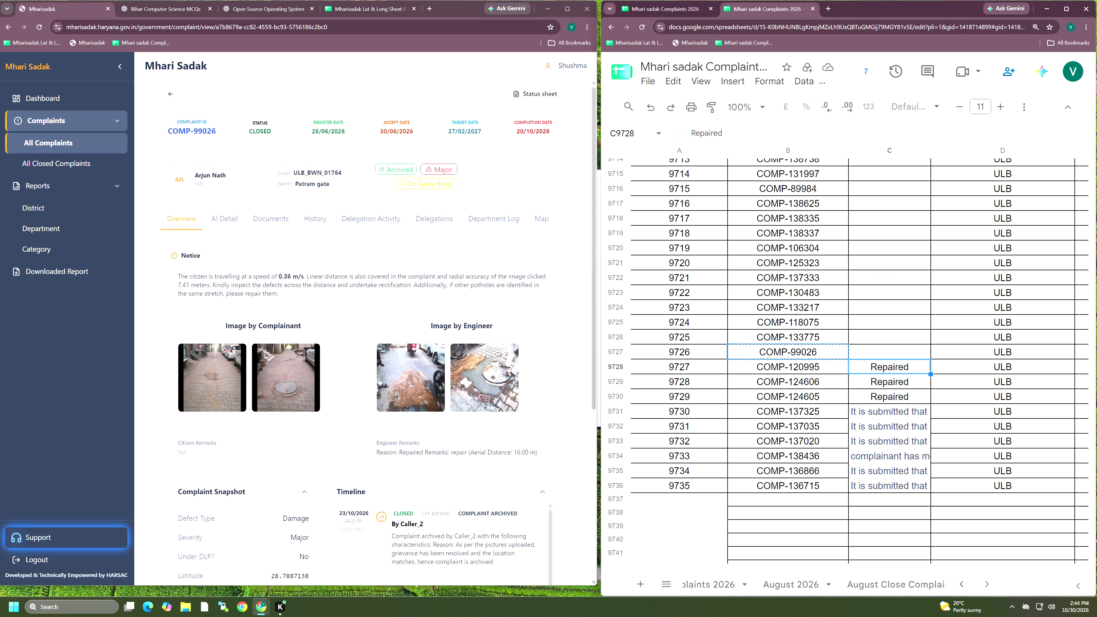
{"action": "key", "text": "ctrl+c"}
{"action": "left_click", "coordinate": [885, 348]}
{"action": "key", "text": "ctrl+v"}
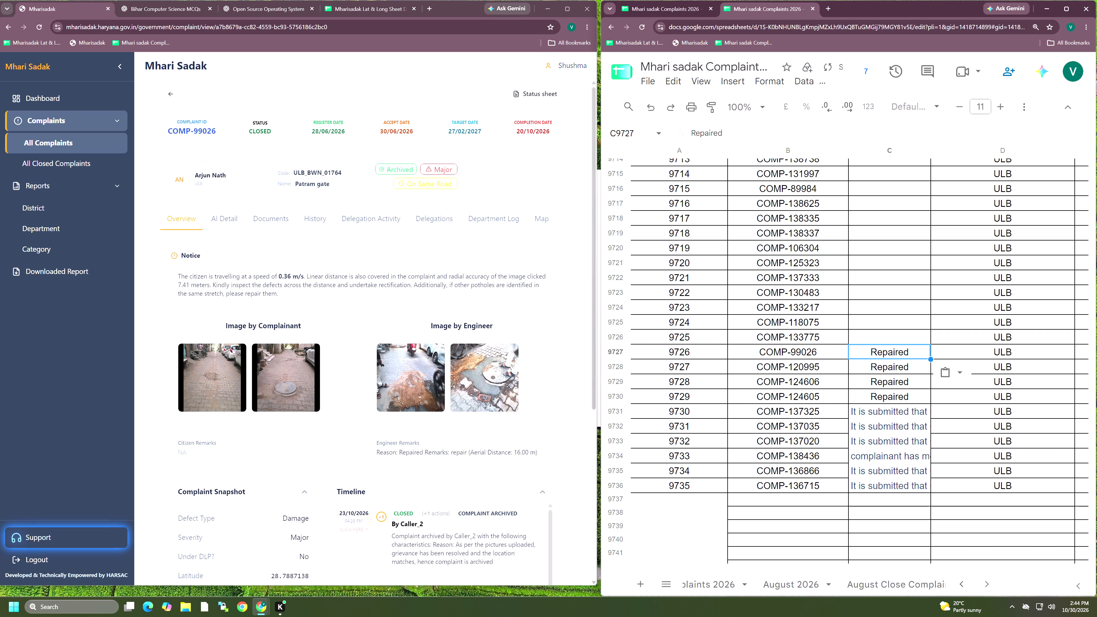
{"action": "left_click", "coordinate": [817, 339]}
{"action": "key", "text": "ctrl+c"}
{"action": "left_click", "coordinate": [172, 92]}
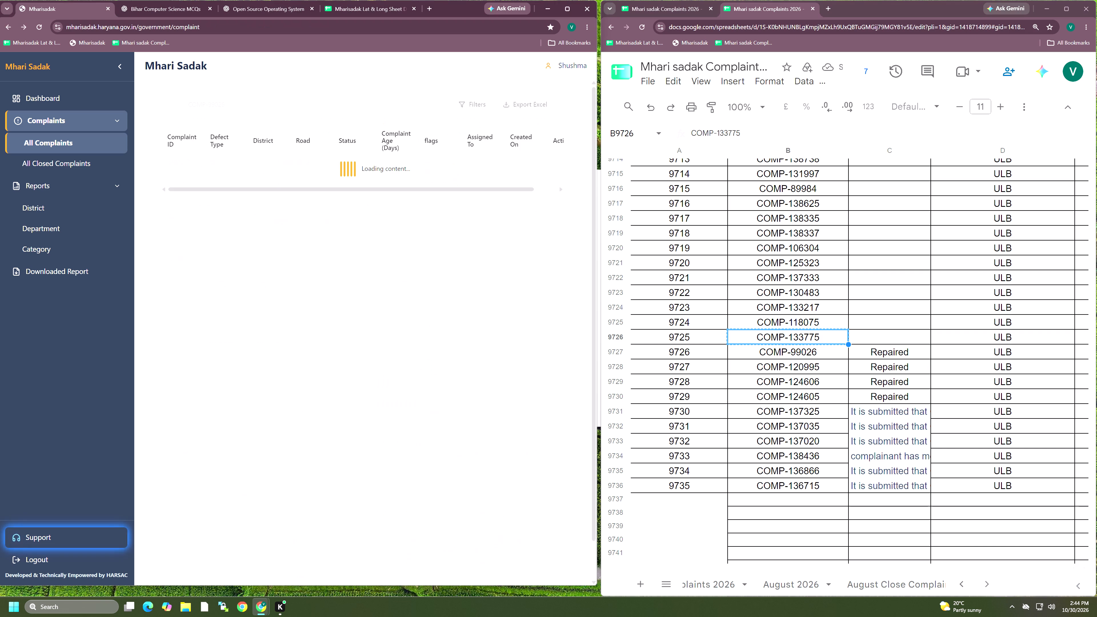
{"action": "left_click_drag", "start_coordinate": [228, 104], "coordinate": [157, 128]}
{"action": "key", "text": "ctrl+v"}
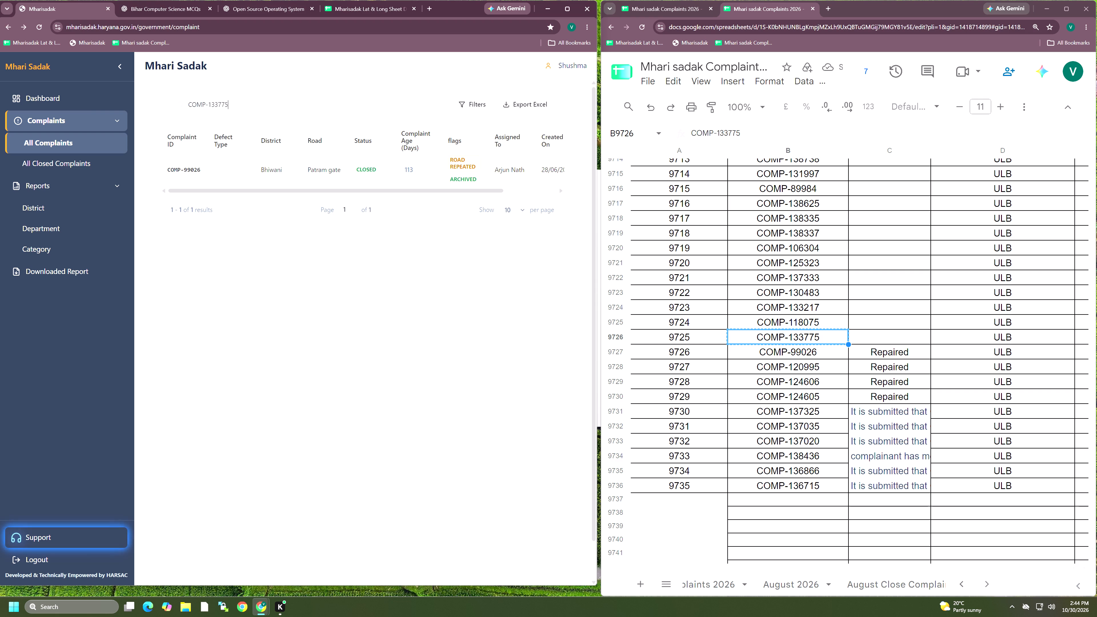
{"action": "left_click", "coordinate": [345, 172]}
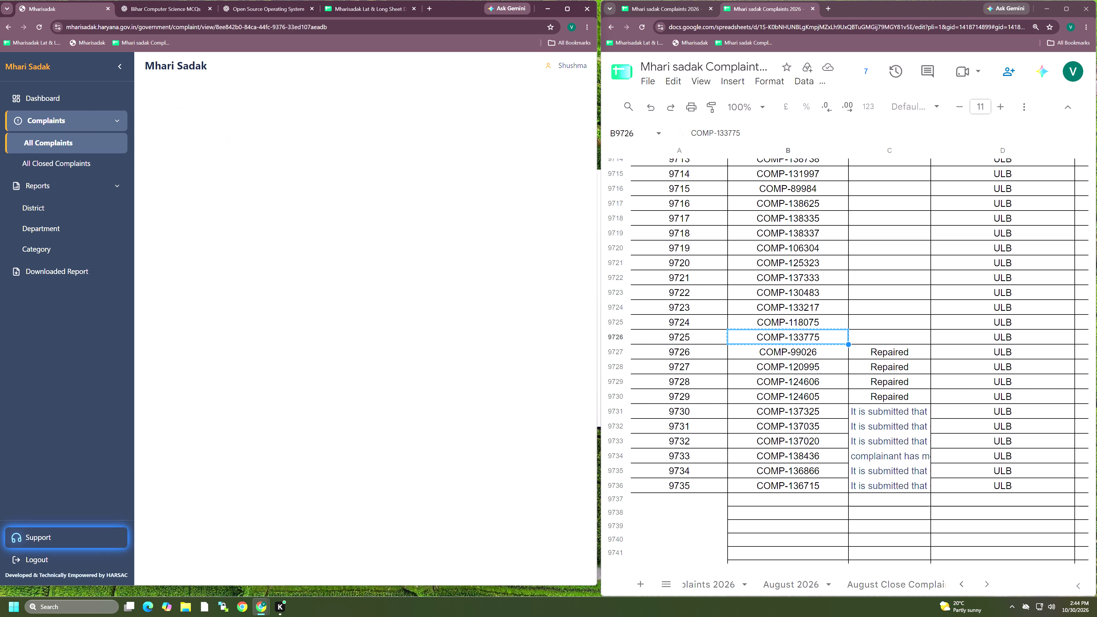
{"action": "left_click", "coordinate": [893, 351]}
{"action": "key", "text": "ctrl+c"}
{"action": "left_click", "coordinate": [870, 335]}
{"action": "key", "text": "ctrl+v"}
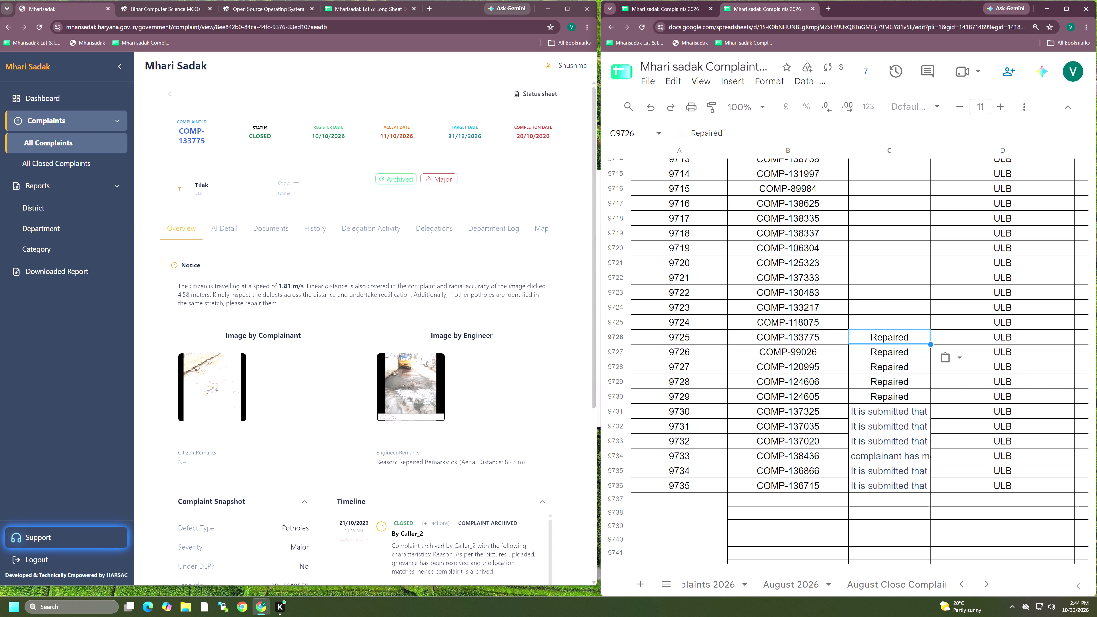
{"action": "left_click", "coordinate": [818, 324]}
{"action": "key", "text": "ctrl+c"}
{"action": "left_click", "coordinate": [170, 93]}
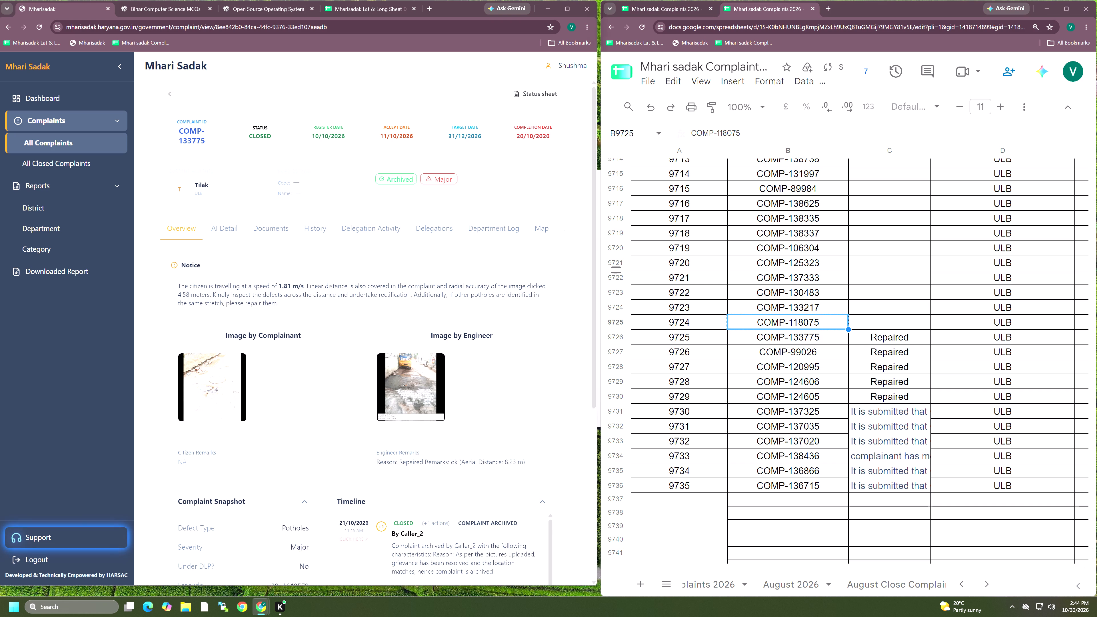
{"action": "left_click_drag", "start_coordinate": [233, 108], "coordinate": [165, 119]}
{"action": "key", "text": "ctrl+v"}
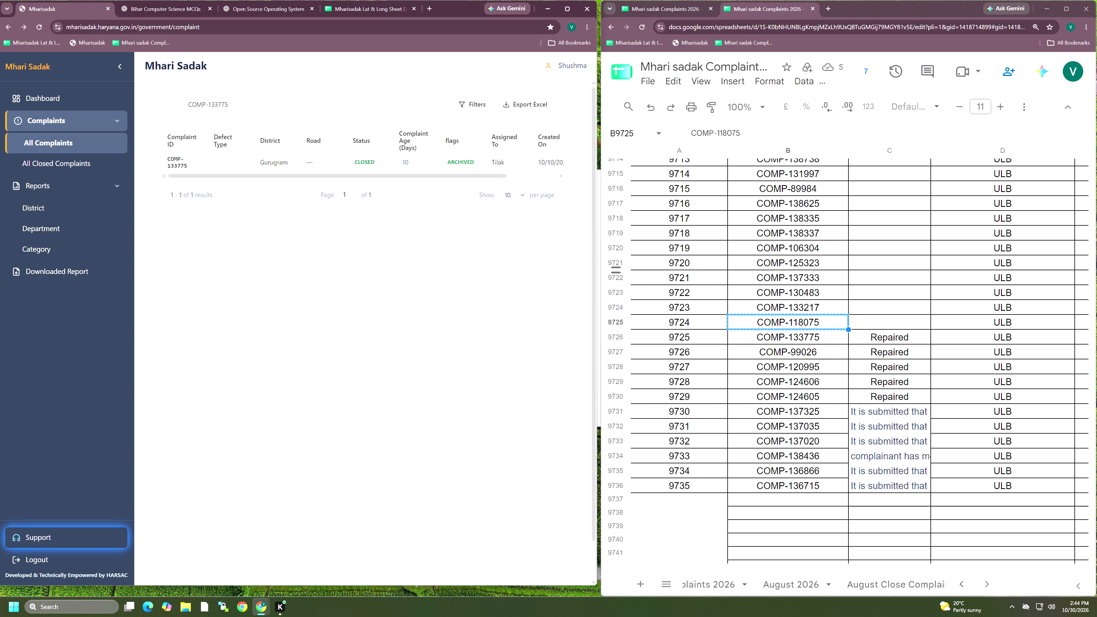
{"action": "left_click", "coordinate": [264, 167]}
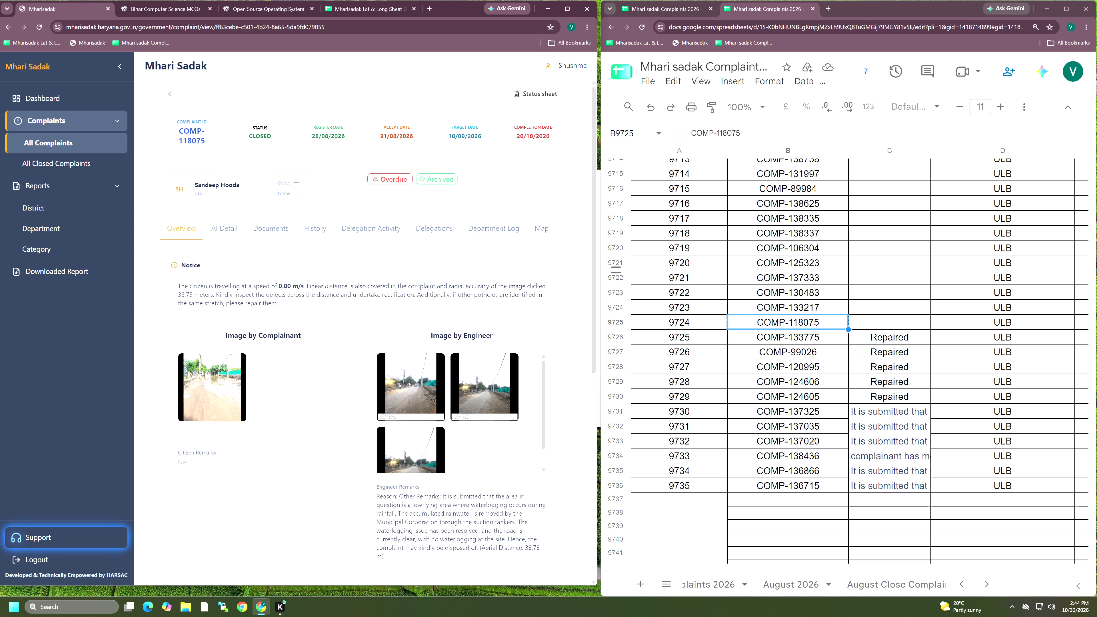
{"action": "left_click_drag", "start_coordinate": [377, 497], "coordinate": [421, 552]}
{"action": "left_click_drag", "start_coordinate": [421, 552], "coordinate": [423, 556]}
{"action": "key", "text": "ctrl+c"}
{"action": "left_click", "coordinate": [883, 322]}
{"action": "key", "text": "ctrl+v"}
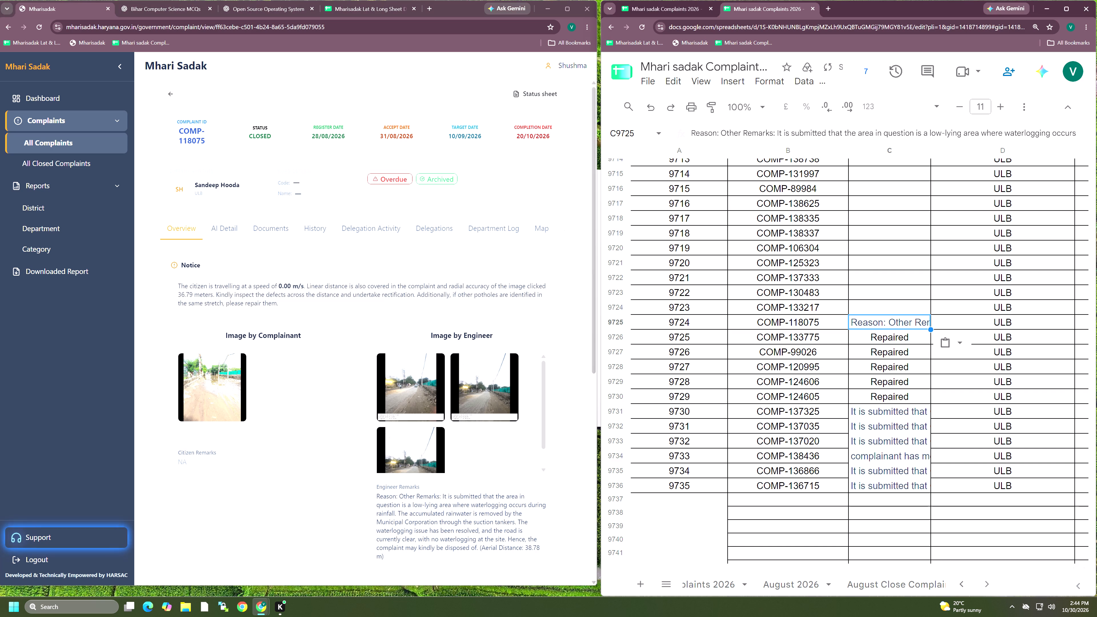
{"action": "left_click", "coordinate": [795, 310]}
{"action": "key", "text": "ctrl+c"}
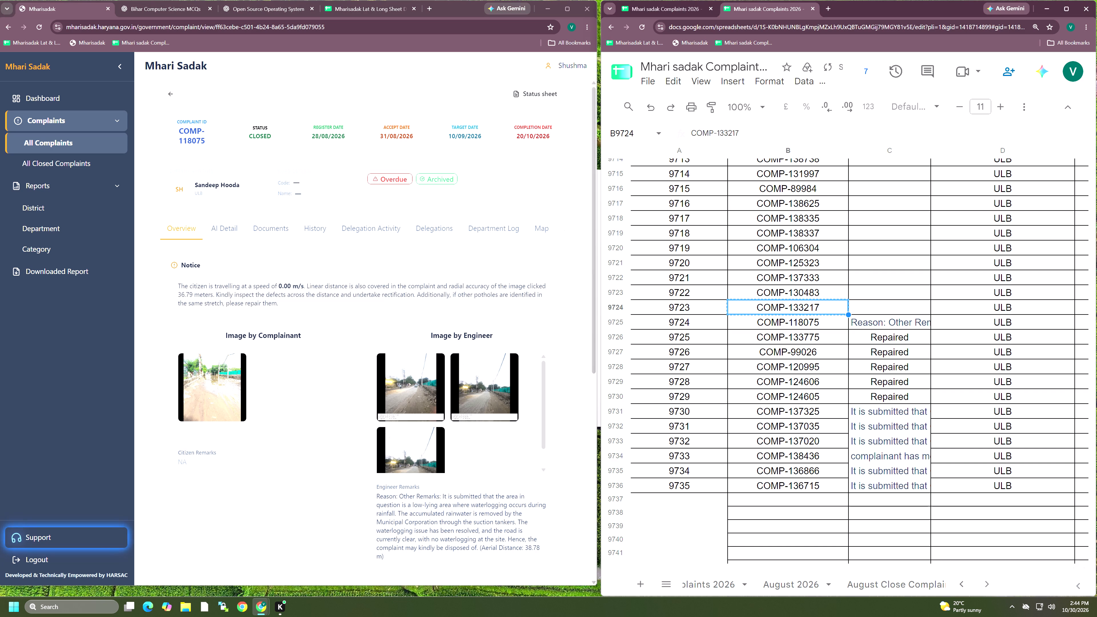
{"action": "left_click", "coordinate": [169, 92]}
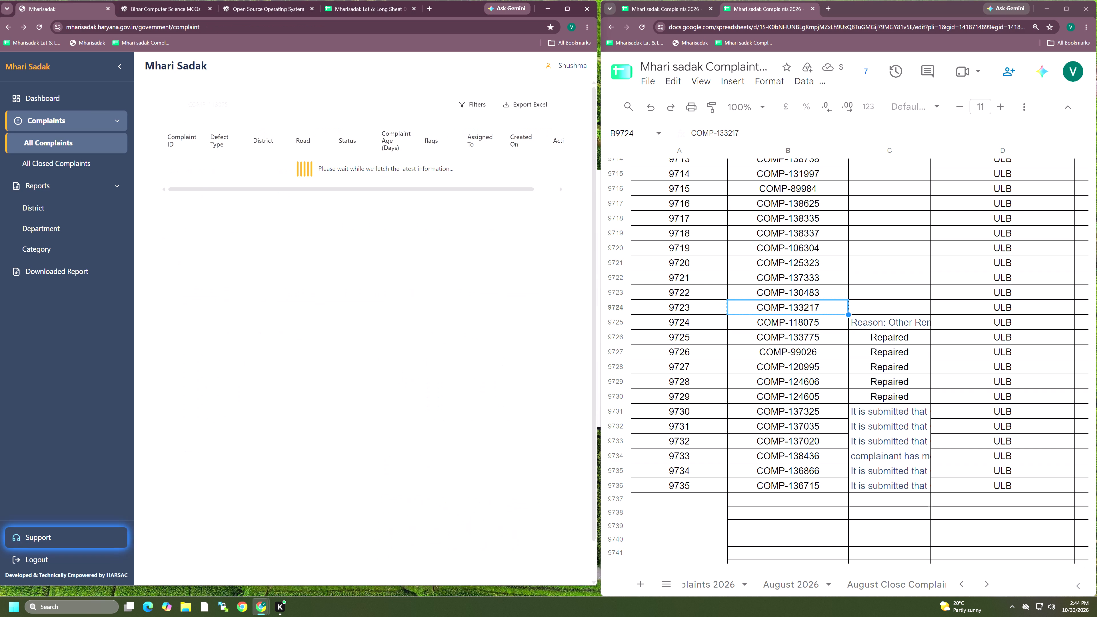
{"action": "left_click_drag", "start_coordinate": [231, 105], "coordinate": [155, 129]}
{"action": "key", "text": "ctrl+v"}
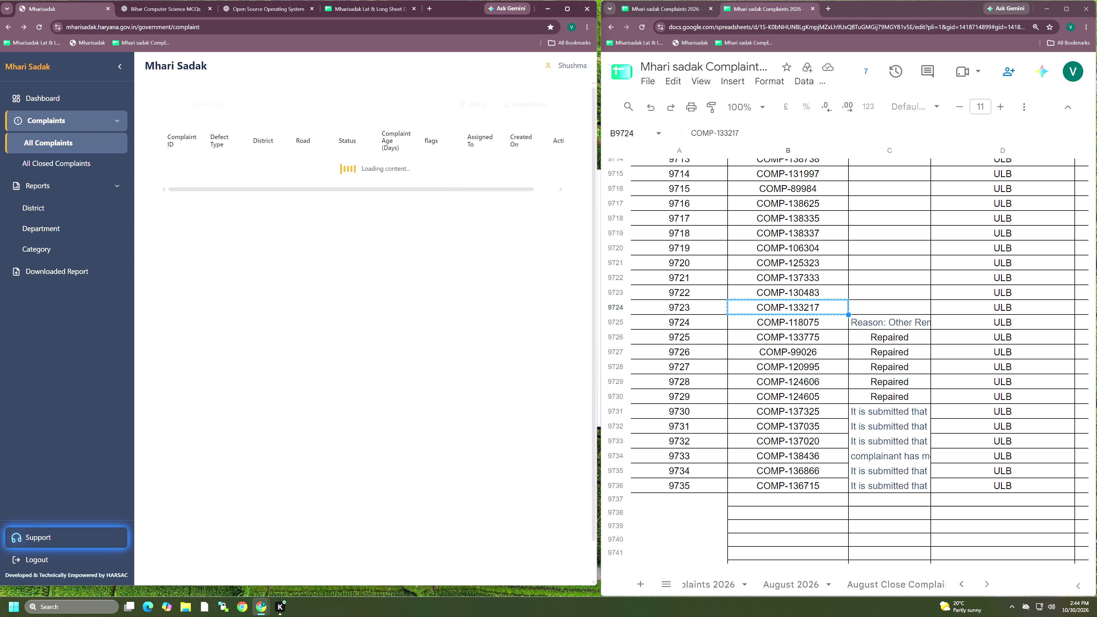
{"action": "left_click", "coordinate": [321, 172]}
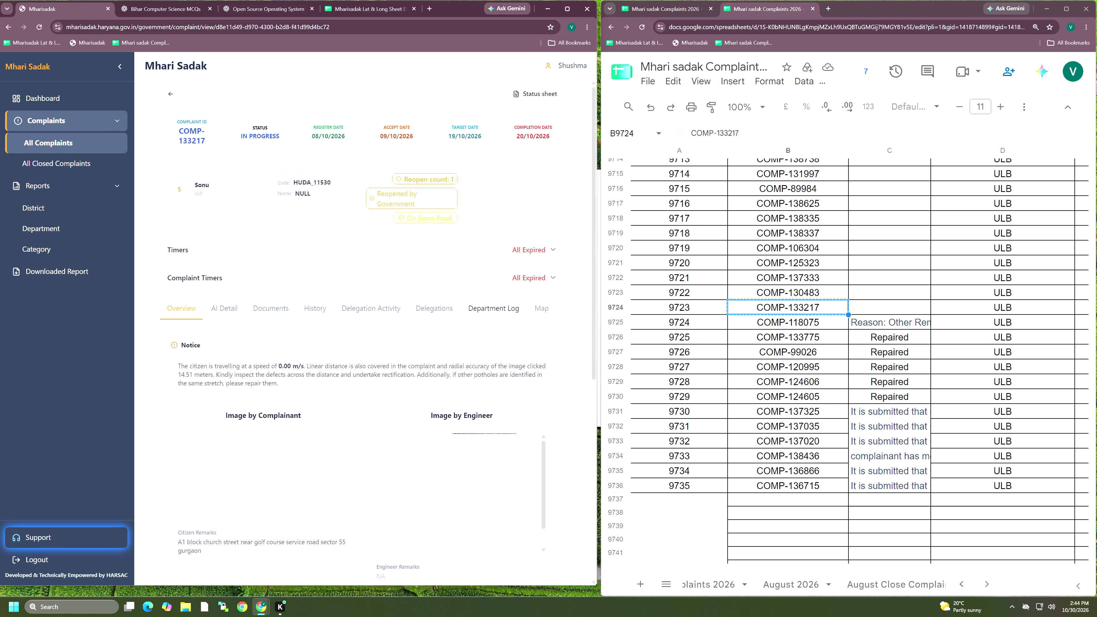
{"action": "scroll", "coordinate": [385, 423], "scroll_direction": "down", "scroll_amount": 2}
{"action": "scroll", "coordinate": [385, 423], "scroll_direction": "up", "scroll_amount": 3}
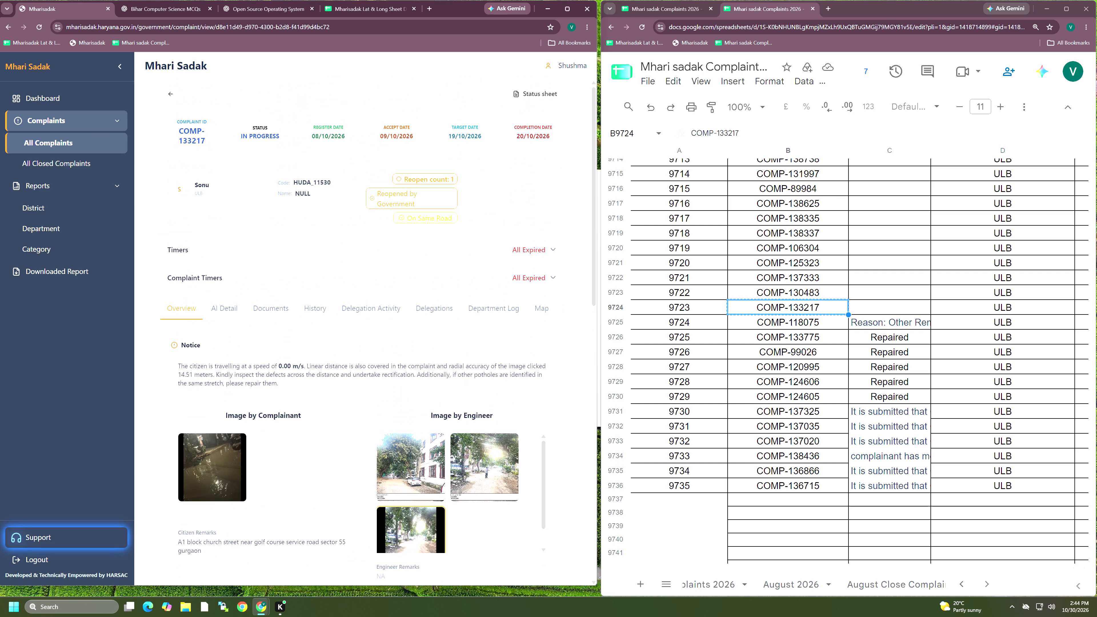
{"action": "left_click", "coordinate": [888, 336]}
{"action": "key", "text": "ctrl+c"}
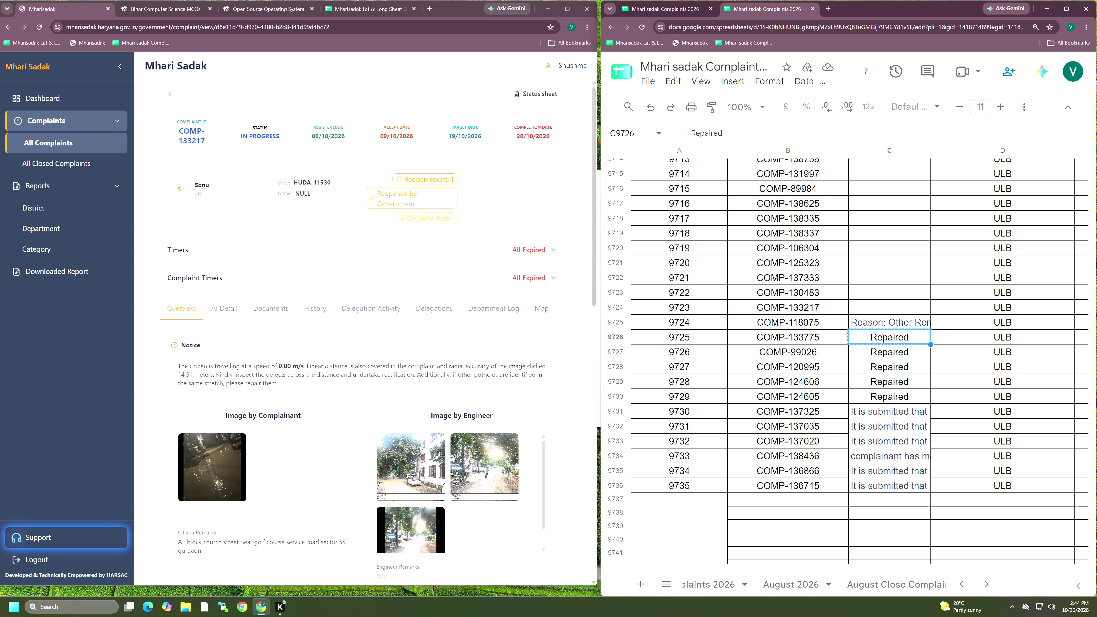
{"action": "left_click", "coordinate": [873, 305]}
{"action": "key", "text": "ctrl+v"}
{"action": "left_click", "coordinate": [811, 293]}
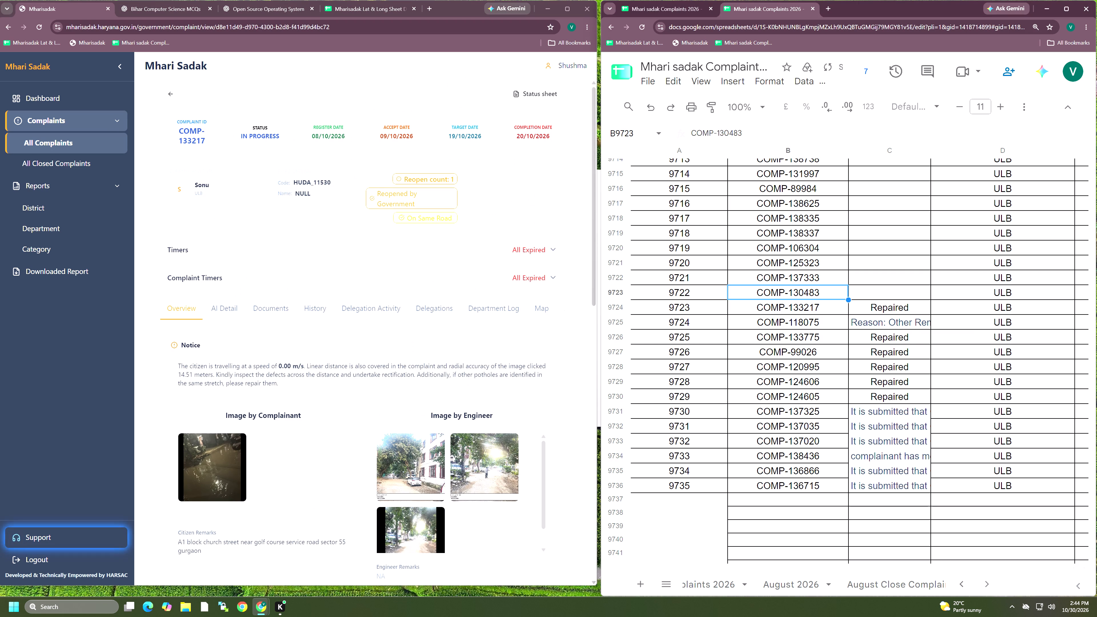
{"action": "key", "text": "ctrl+c"}
{"action": "left_click", "coordinate": [170, 93]}
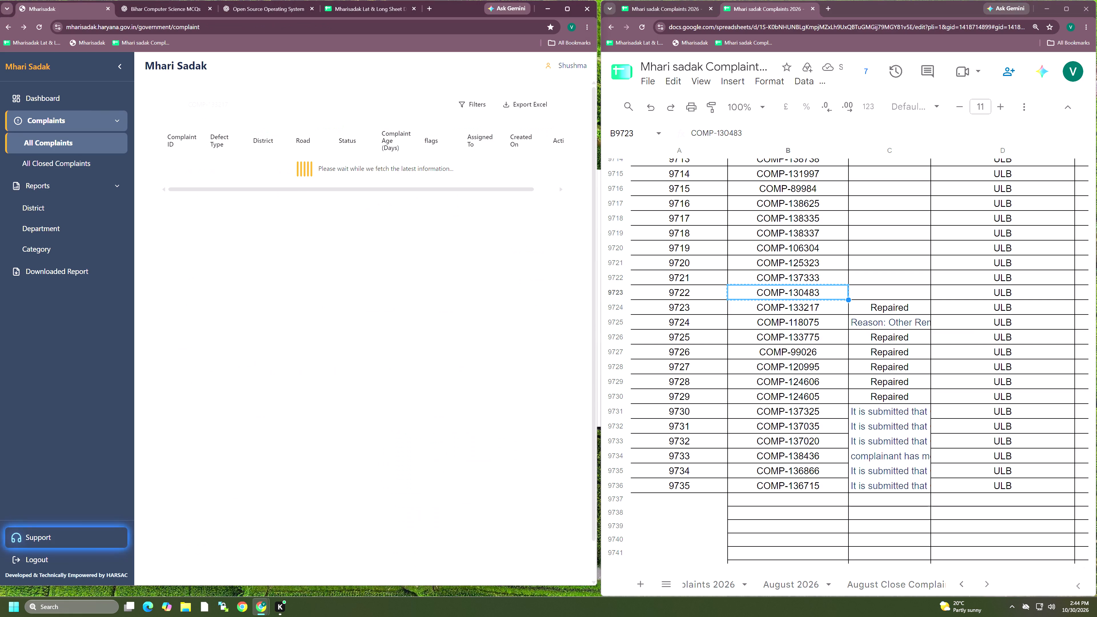
{"action": "left_click_drag", "start_coordinate": [235, 109], "coordinate": [162, 126]}
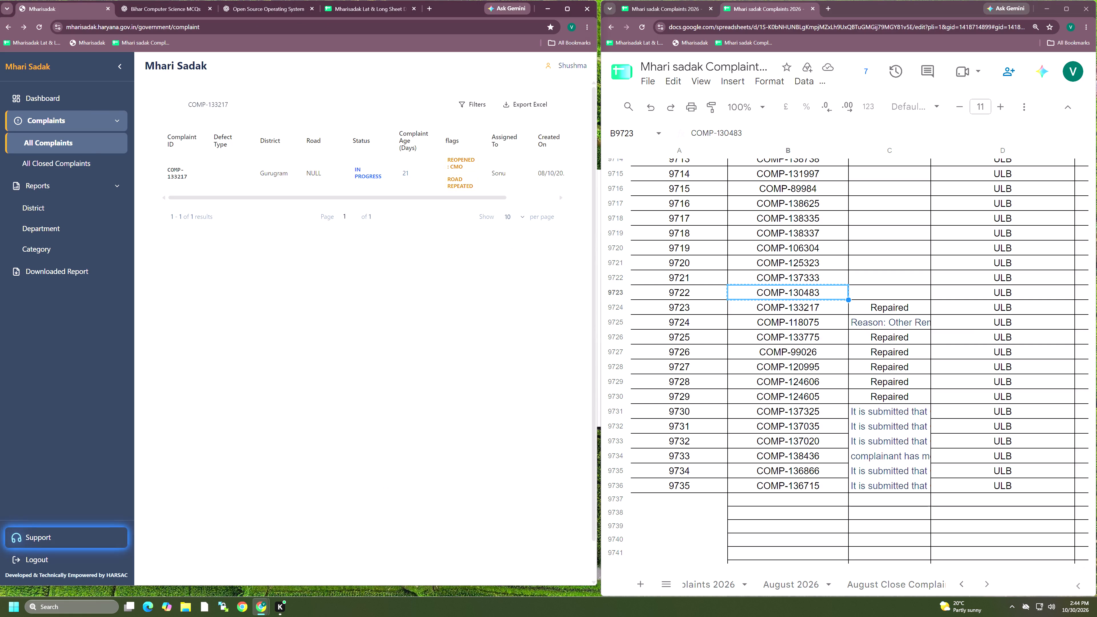
{"action": "key", "text": "ctrl+v"}
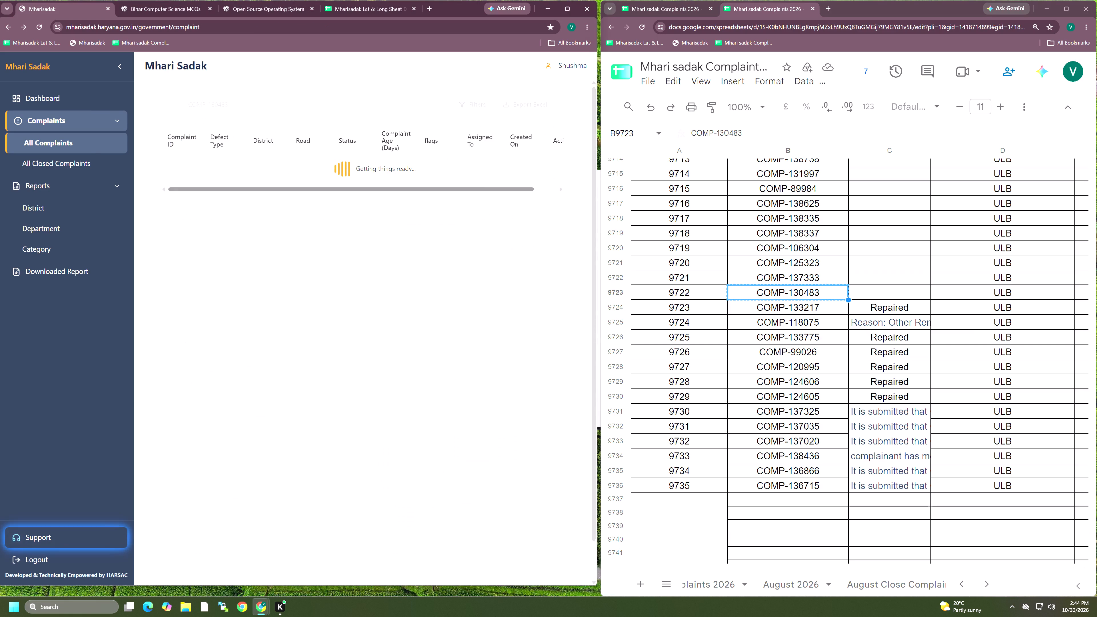
{"action": "left_click", "coordinate": [319, 176]}
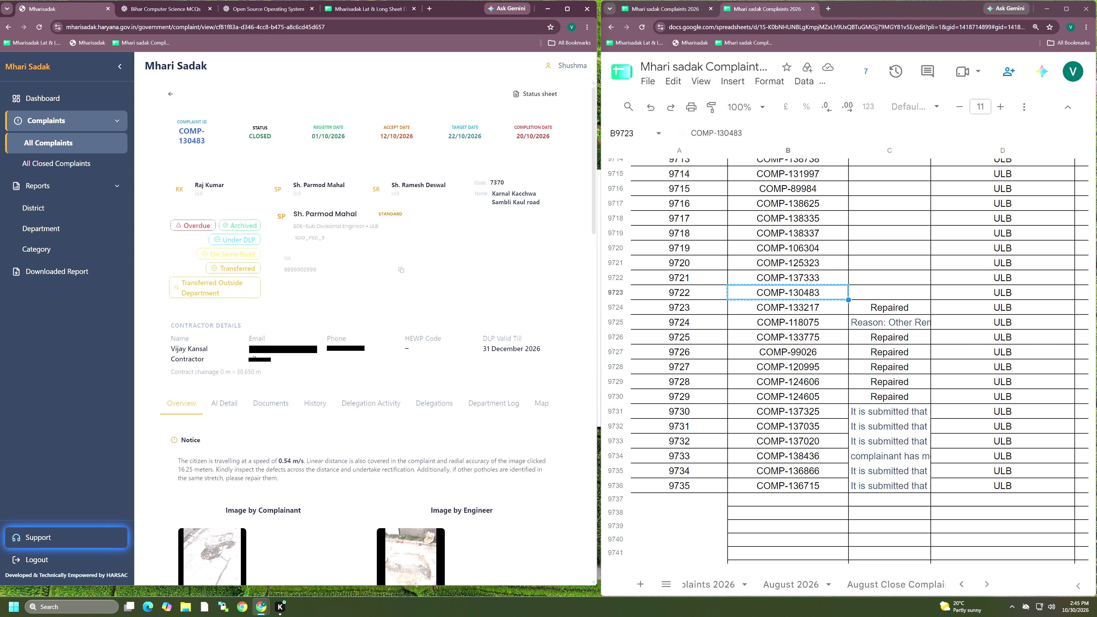
{"action": "scroll", "coordinate": [466, 442], "scroll_direction": "down", "scroll_amount": 5}
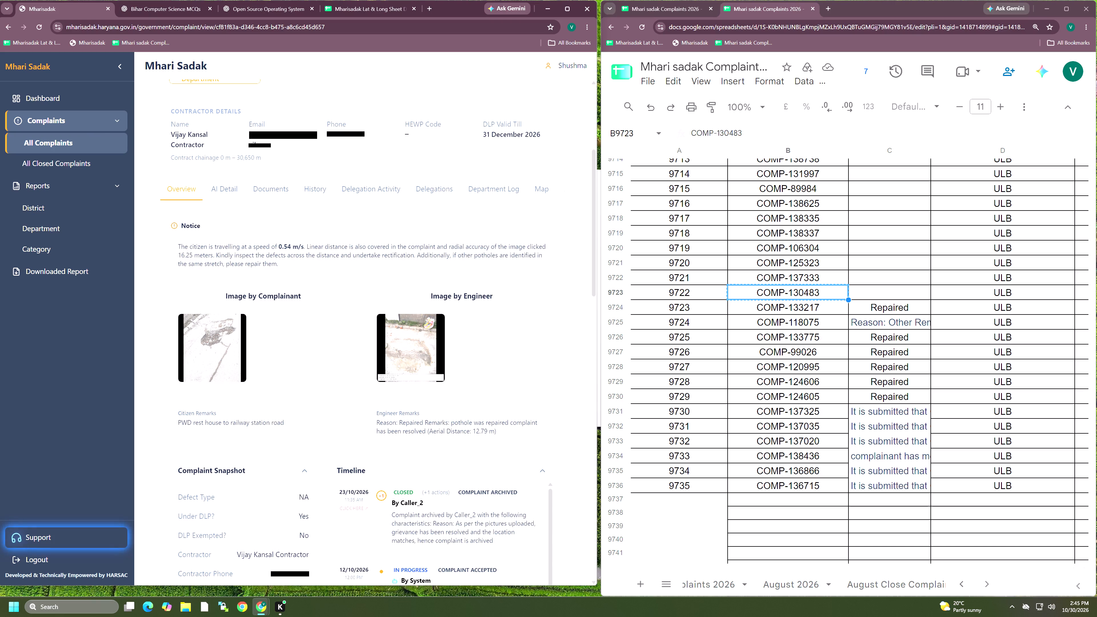
{"action": "scroll", "coordinate": [554, 434], "scroll_direction": "up", "scroll_amount": 3}
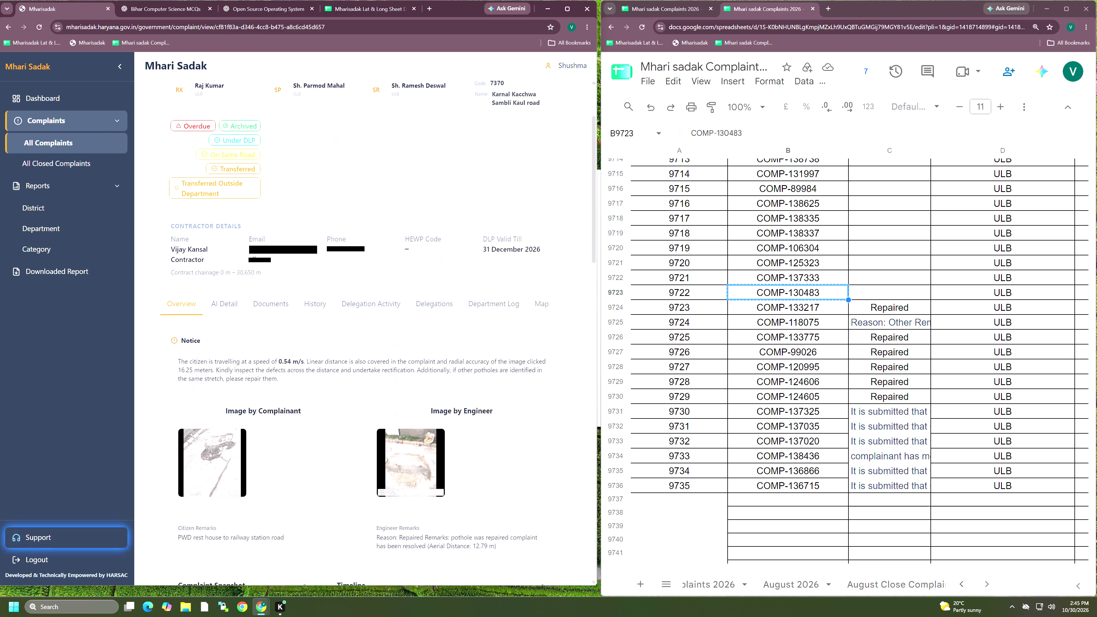
{"action": "left_click", "coordinate": [894, 309]}
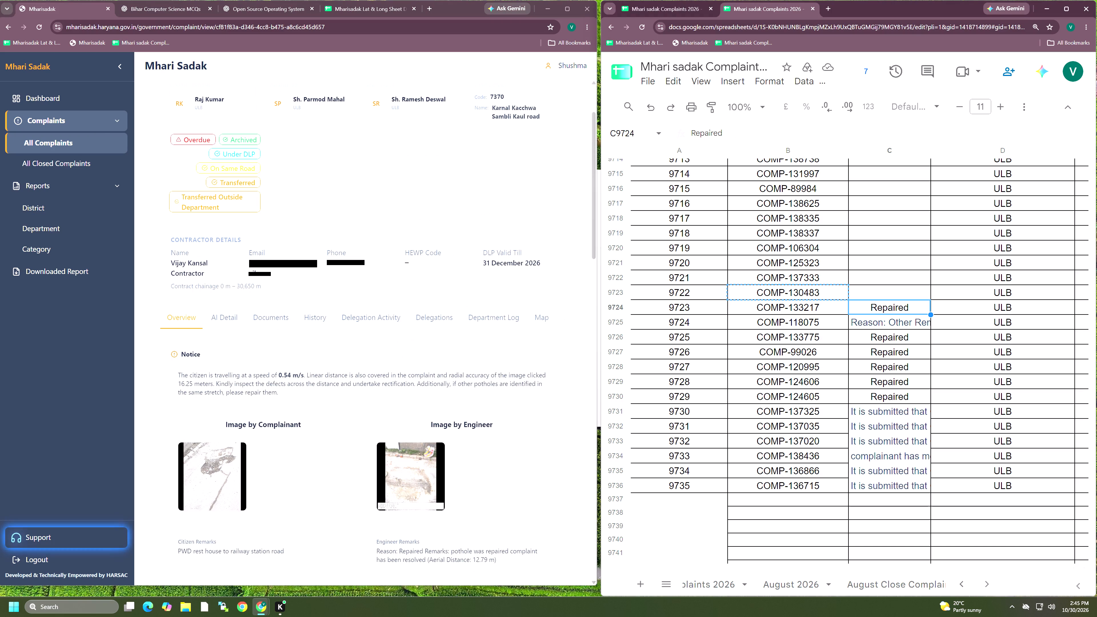
{"action": "key", "text": "ctrl+c"}
{"action": "left_click", "coordinate": [882, 288]}
{"action": "key", "text": "ctrl+v"}
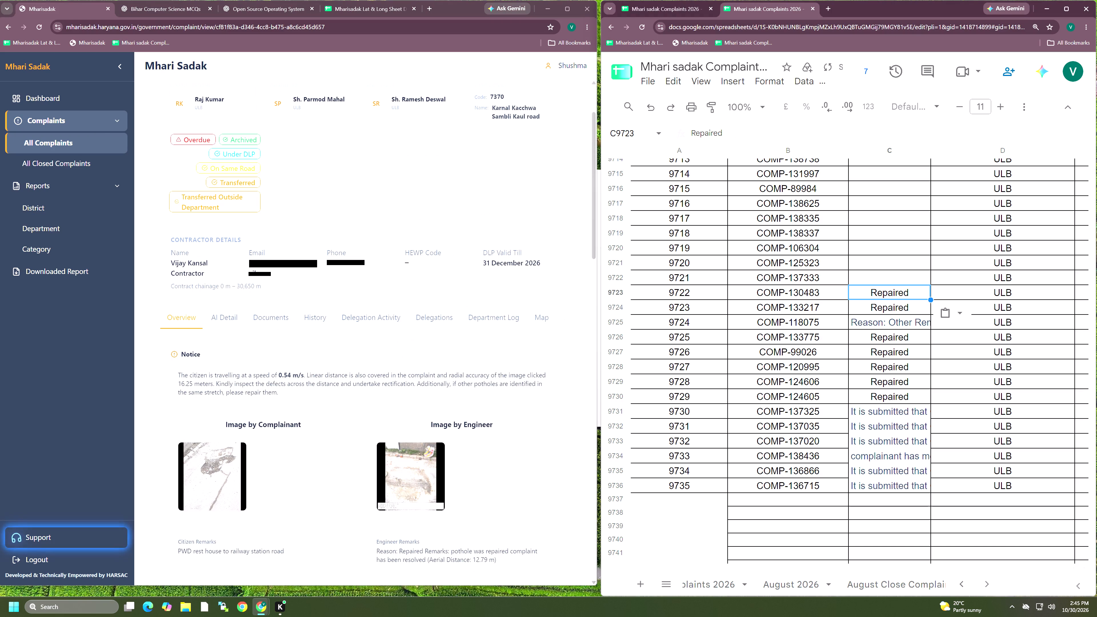
{"action": "left_click", "coordinate": [813, 276]}
{"action": "key", "text": "ctrl+c"}
{"action": "scroll", "coordinate": [239, 188], "scroll_direction": "up", "scroll_amount": 2}
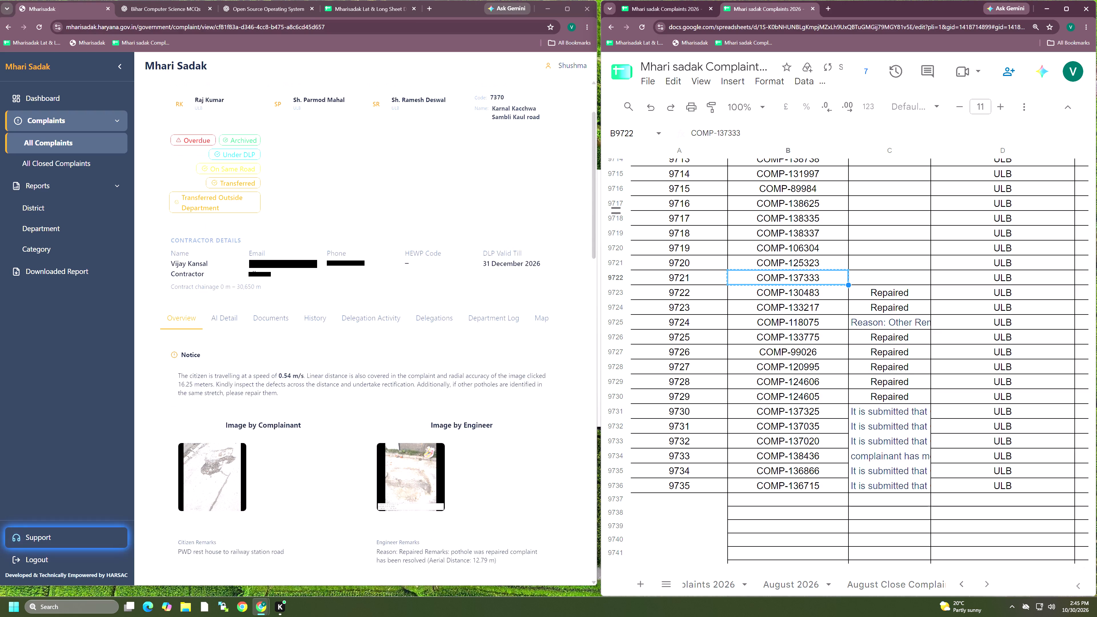
{"action": "scroll", "coordinate": [239, 188], "scroll_direction": "up", "scroll_amount": 2}
{"action": "left_click", "coordinate": [171, 97]}
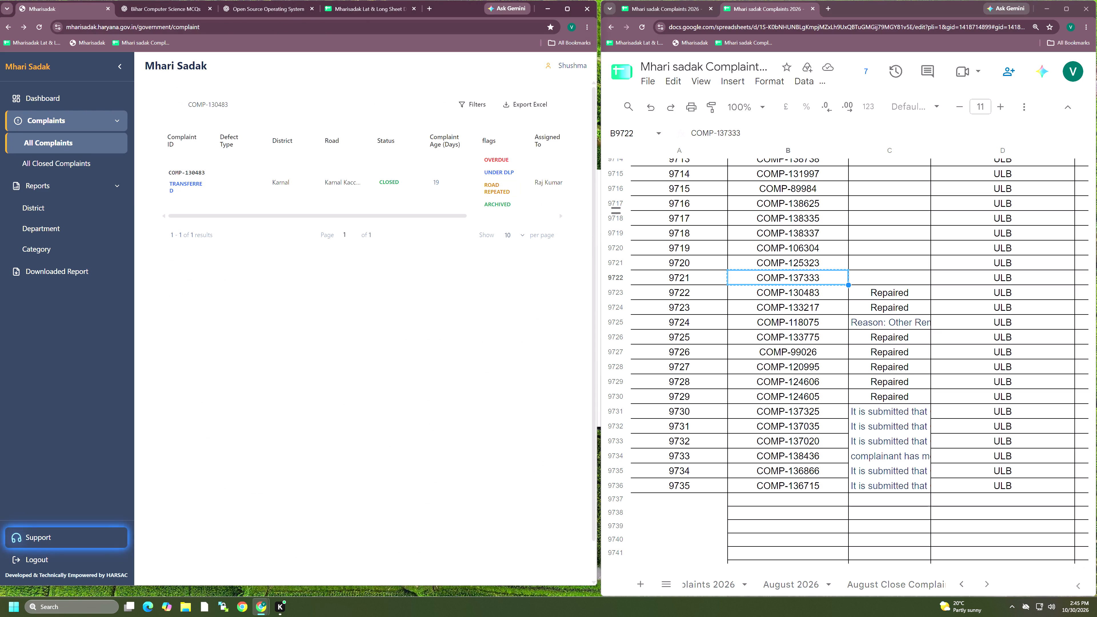
{"action": "left_click_drag", "start_coordinate": [231, 105], "coordinate": [134, 118]}
{"action": "key", "text": "ctrl+v"}
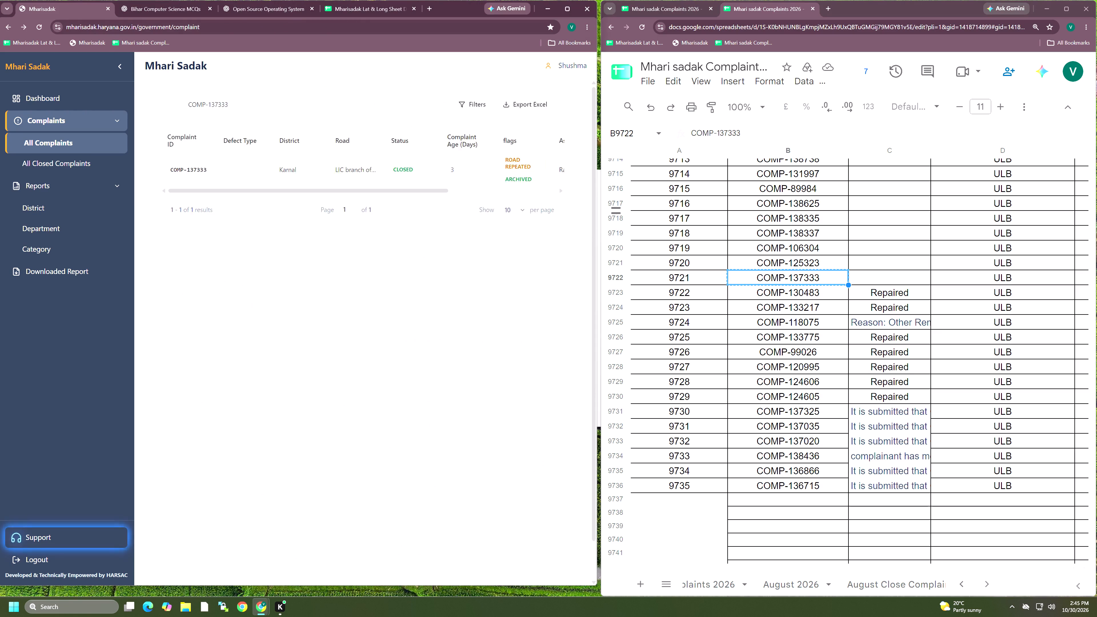
{"action": "left_click", "coordinate": [262, 162]}
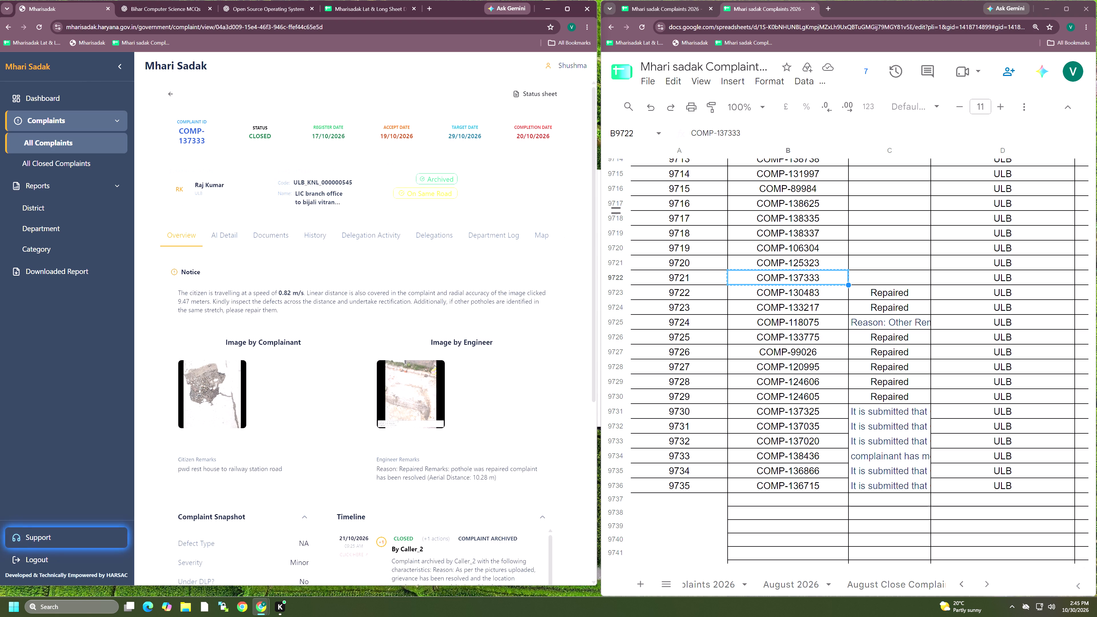
{"action": "left_click", "coordinate": [884, 291]}
{"action": "key", "text": "ctrl+c"}
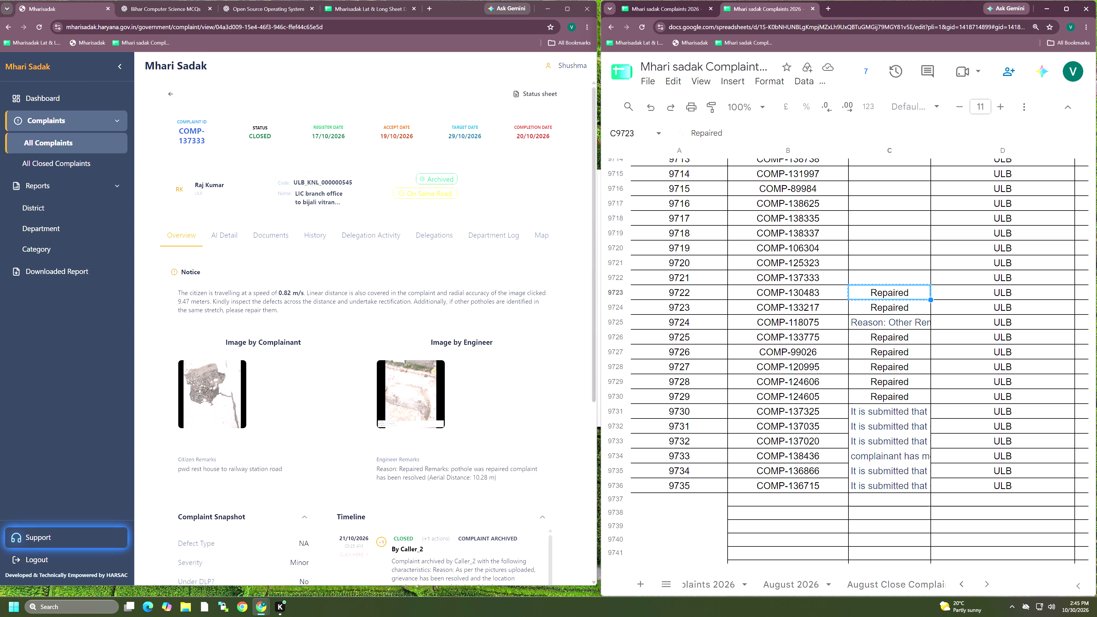
{"action": "left_click", "coordinate": [885, 285]}
{"action": "key", "text": "ctrl+v"}
{"action": "left_click", "coordinate": [881, 278]}
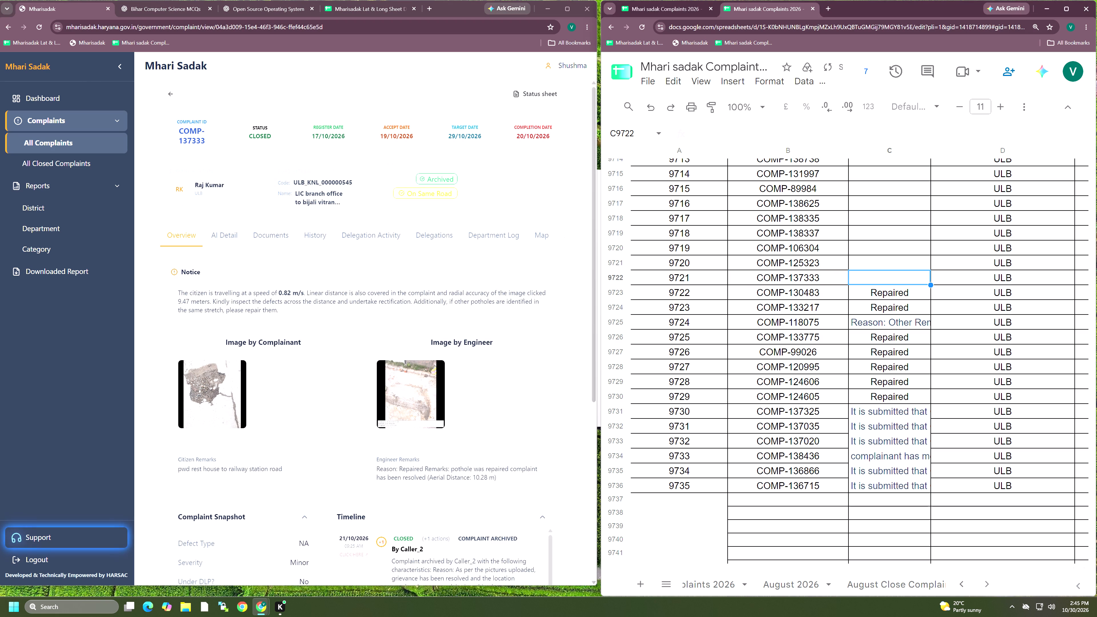
{"action": "key", "text": "ctrl+v"}
{"action": "left_click", "coordinate": [812, 258]}
{"action": "key", "text": "ctrl+c"}
{"action": "left_click", "coordinate": [169, 89]}
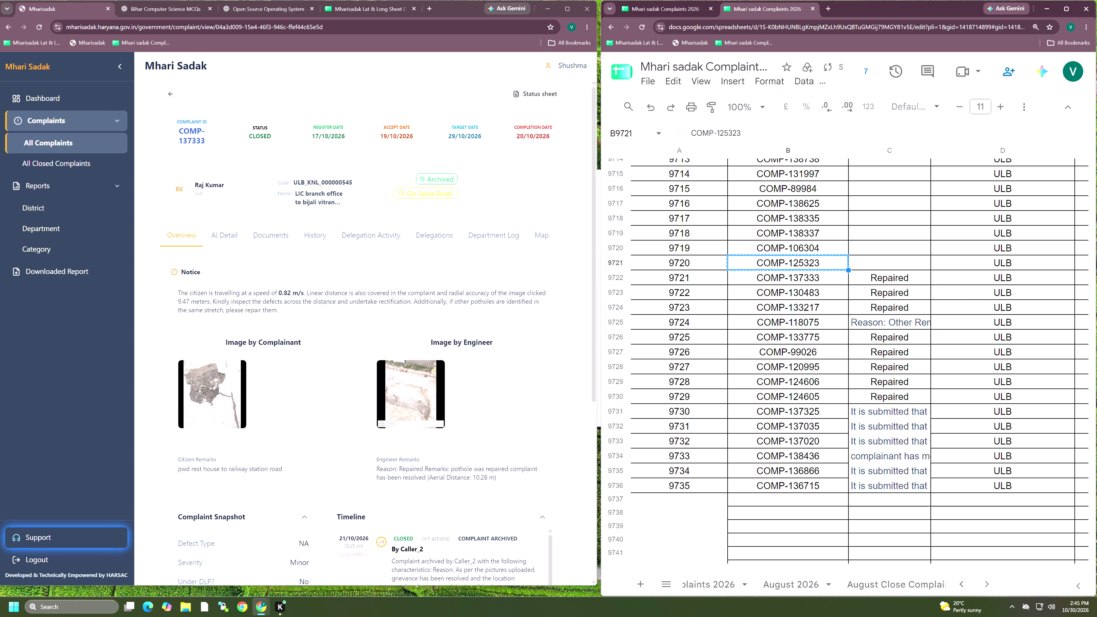
{"action": "left_click_drag", "start_coordinate": [234, 107], "coordinate": [158, 125]}
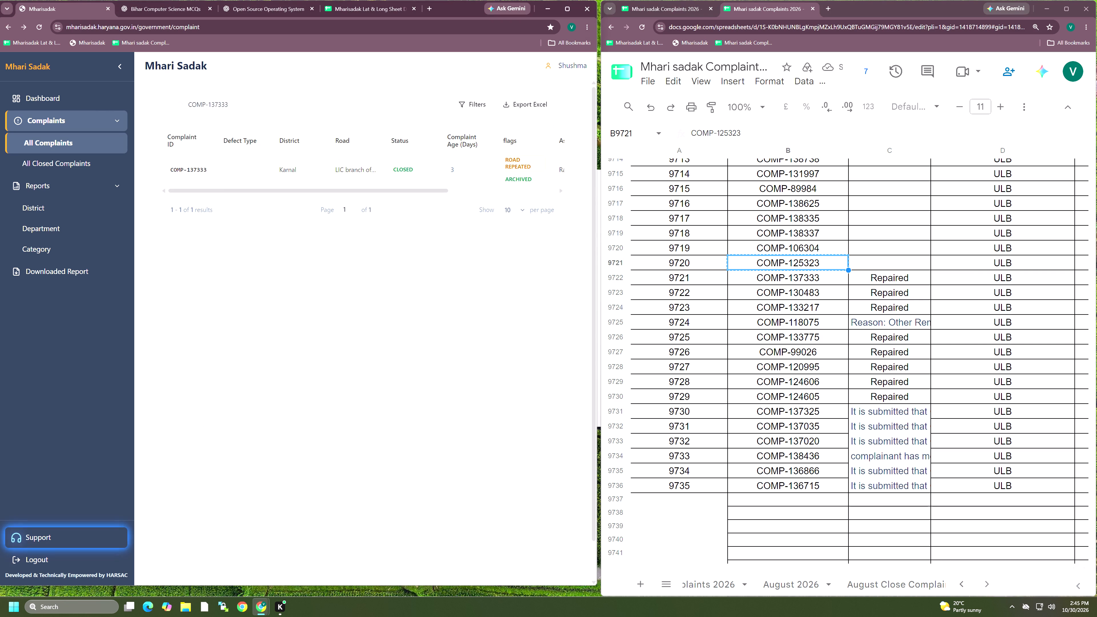
{"action": "key", "text": "ctrl+v"}
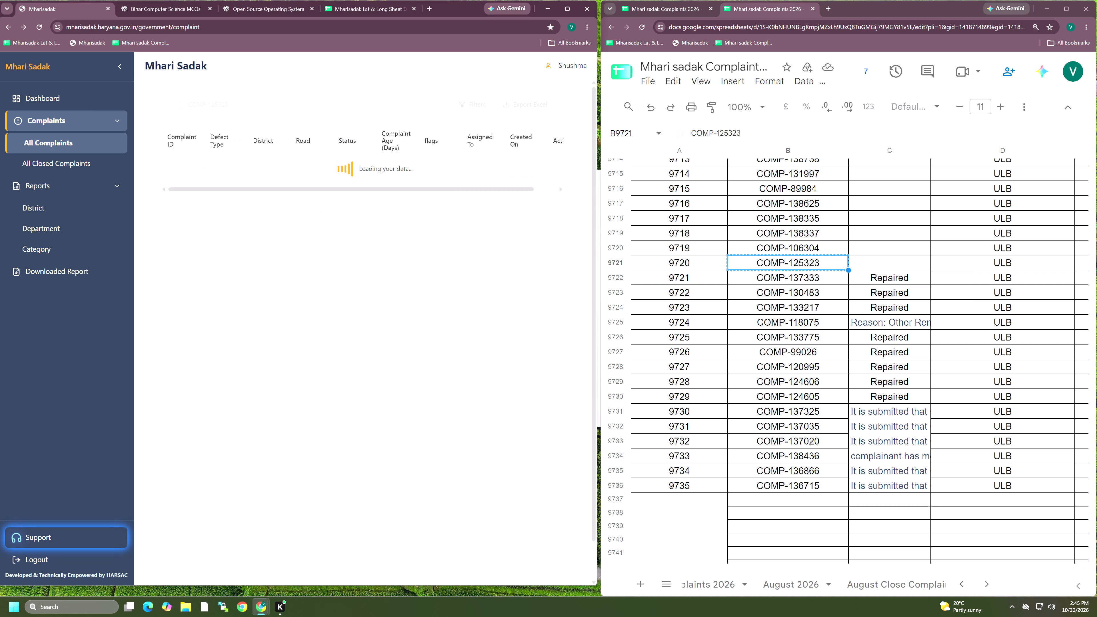
{"action": "left_click", "coordinate": [314, 171]}
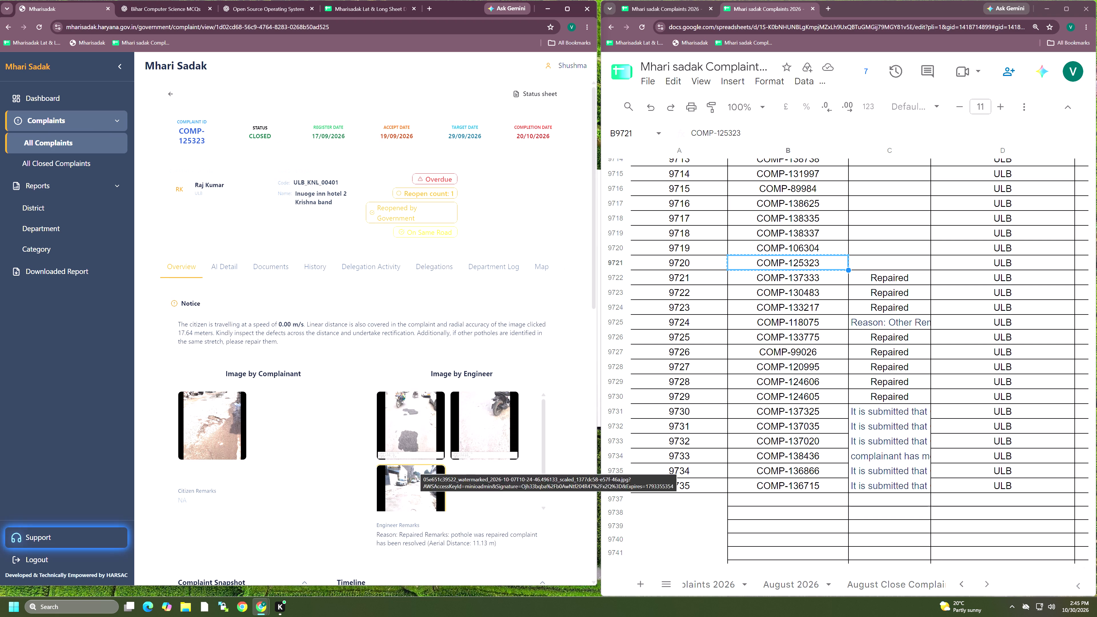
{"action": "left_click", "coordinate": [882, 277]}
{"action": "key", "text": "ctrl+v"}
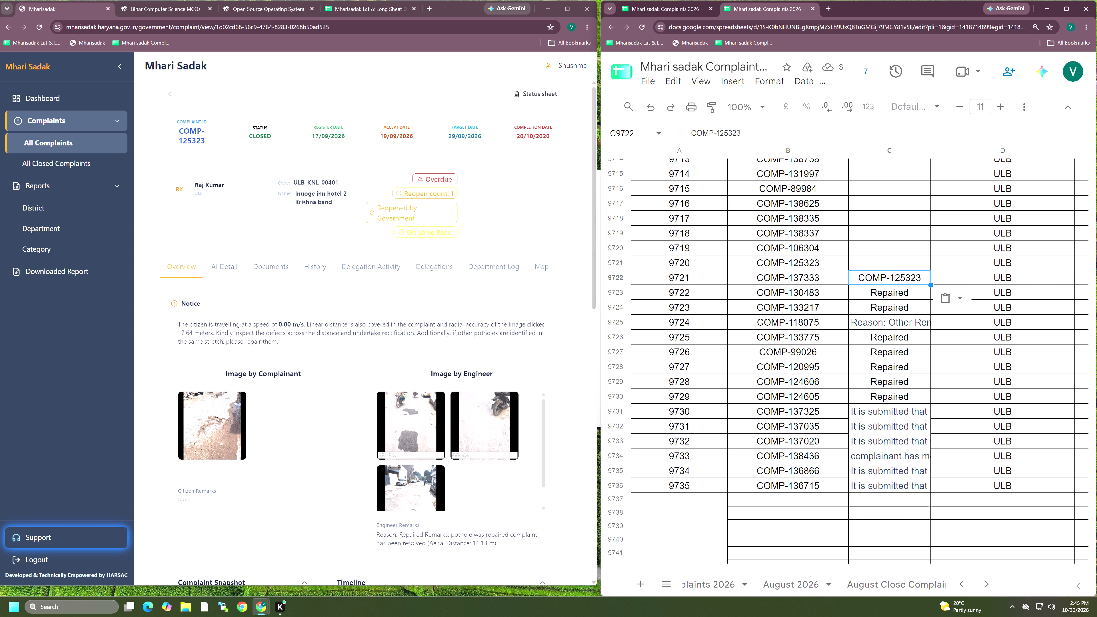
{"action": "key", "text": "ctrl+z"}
Copy "Repaired" from C9722 into the Repaired/ Not cell of COMP-125323, C9721.
{"action": "left_click", "coordinate": [883, 281]}
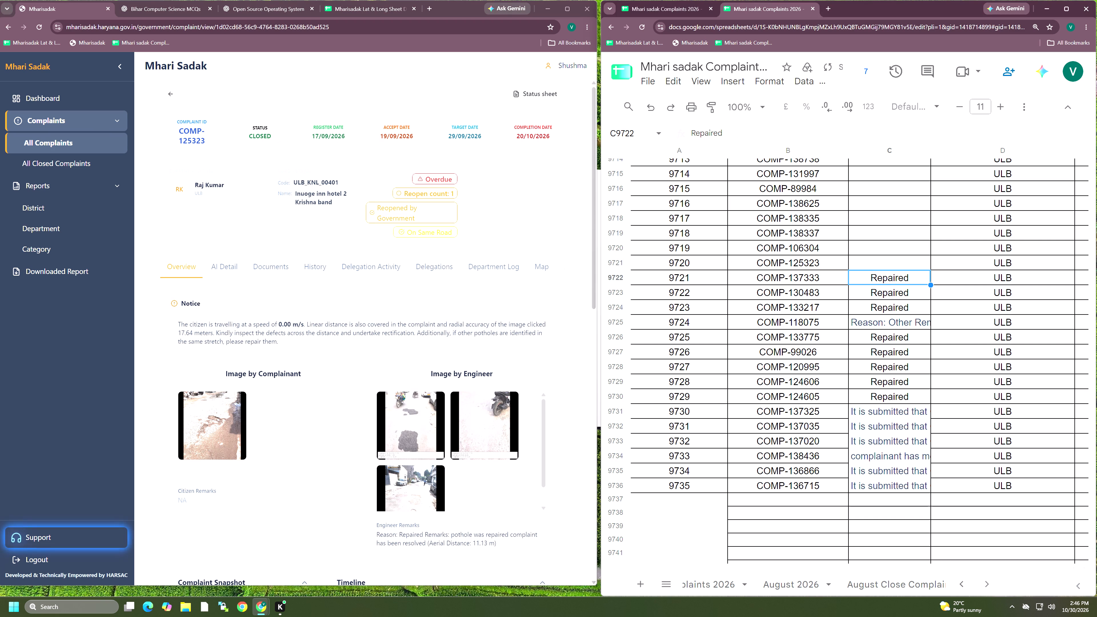
{"action": "key", "text": "ctrl+c"}
{"action": "left_click", "coordinate": [877, 264]}
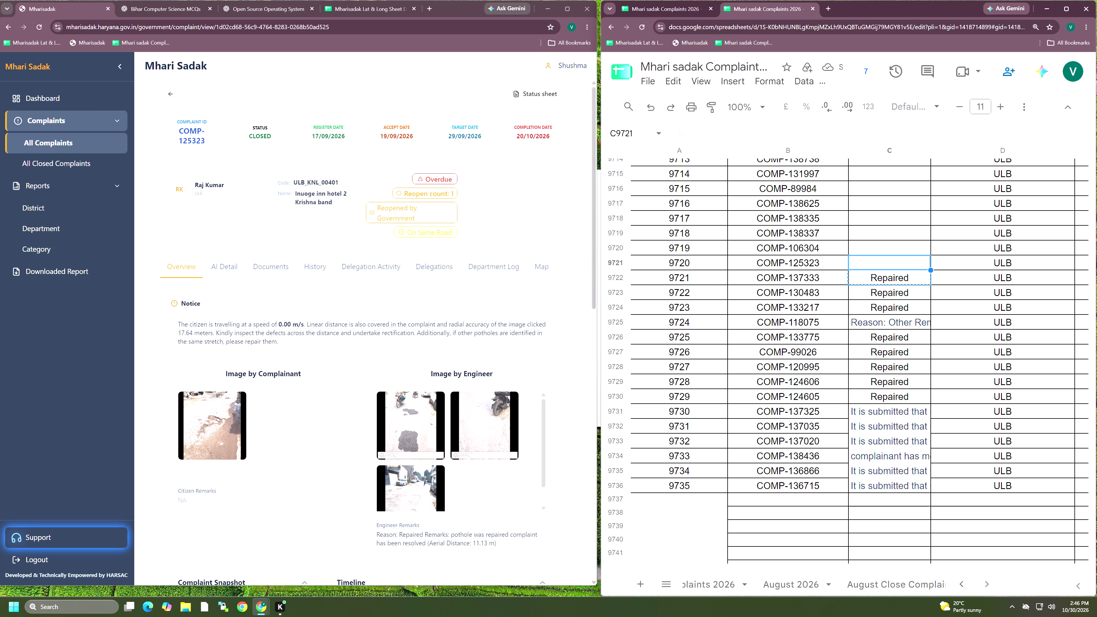
{"action": "key", "text": "ctrl+v"}
{"action": "left_click", "coordinate": [803, 248]}
{"action": "key", "text": "ctrl+c"}
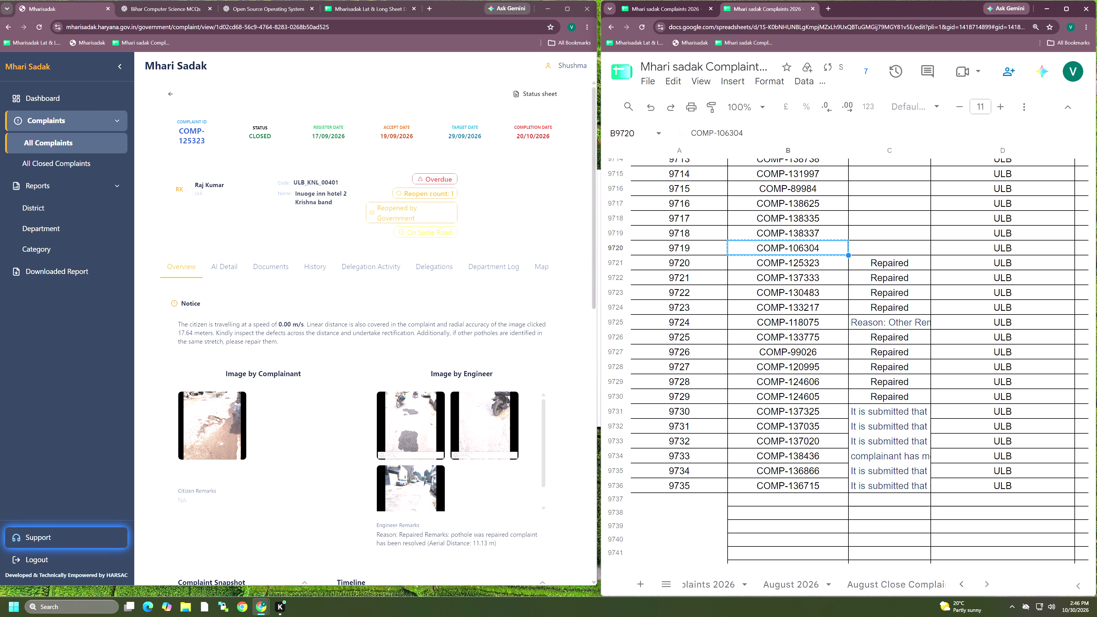
{"action": "left_click", "coordinate": [168, 90]}
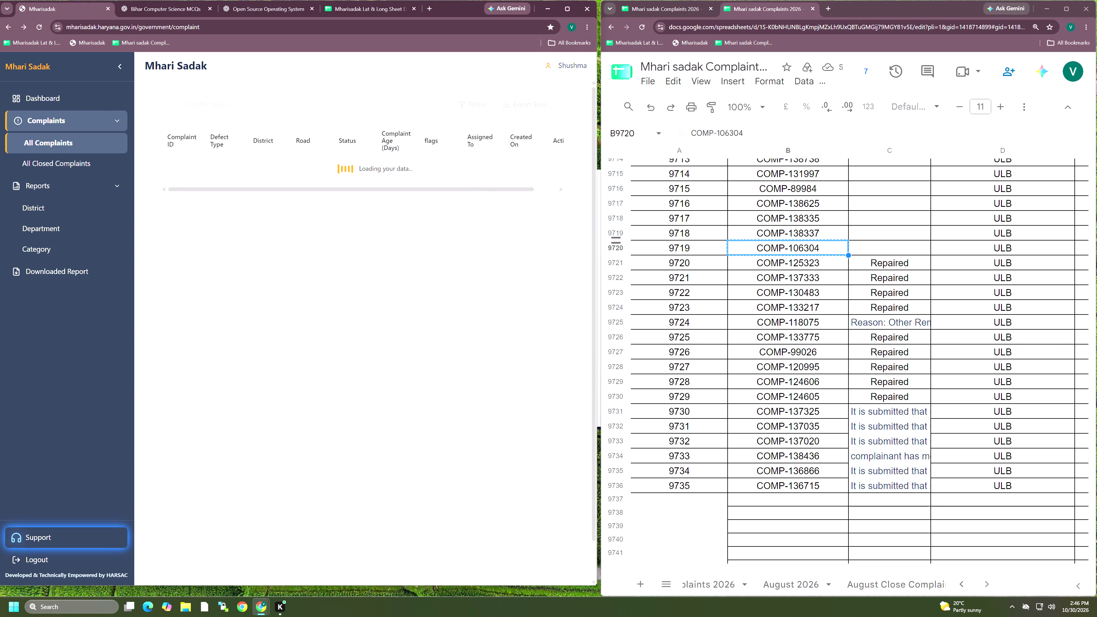
{"action": "left_click_drag", "start_coordinate": [232, 104], "coordinate": [158, 114]}
{"action": "key", "text": "ctrl+v"}
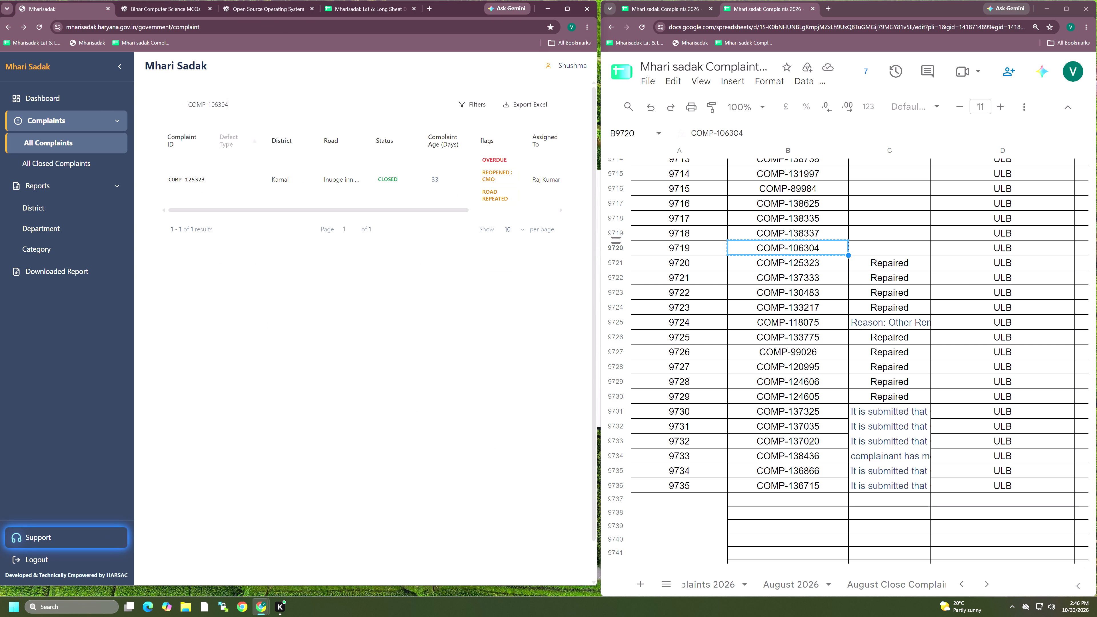
{"action": "scroll", "coordinate": [848, 352], "scroll_direction": "up", "scroll_amount": 2}
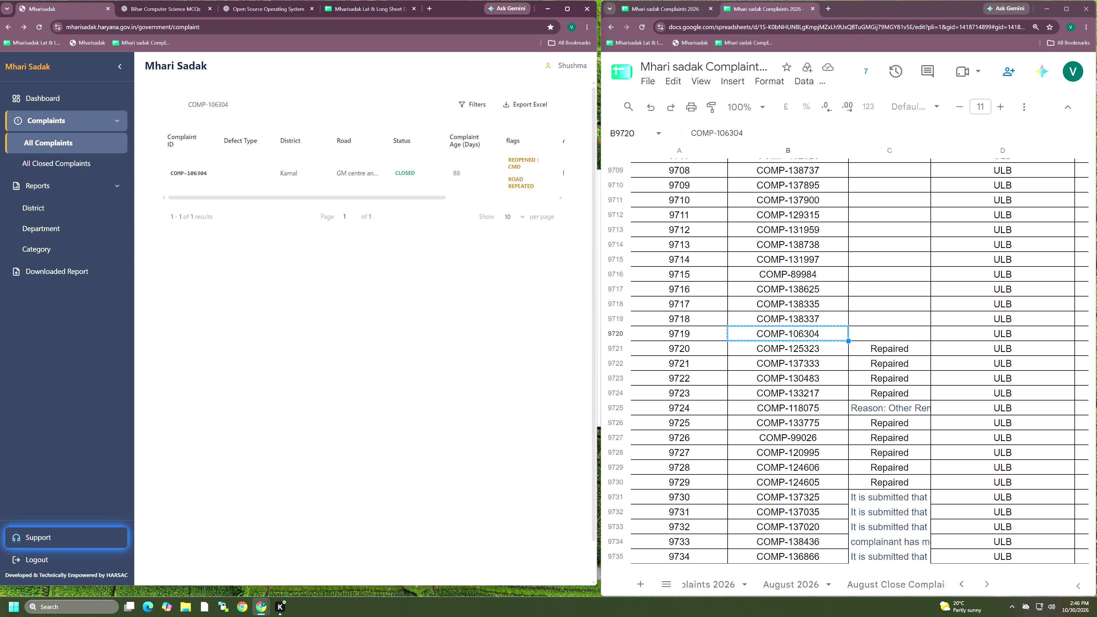
{"action": "left_click", "coordinate": [288, 169]}
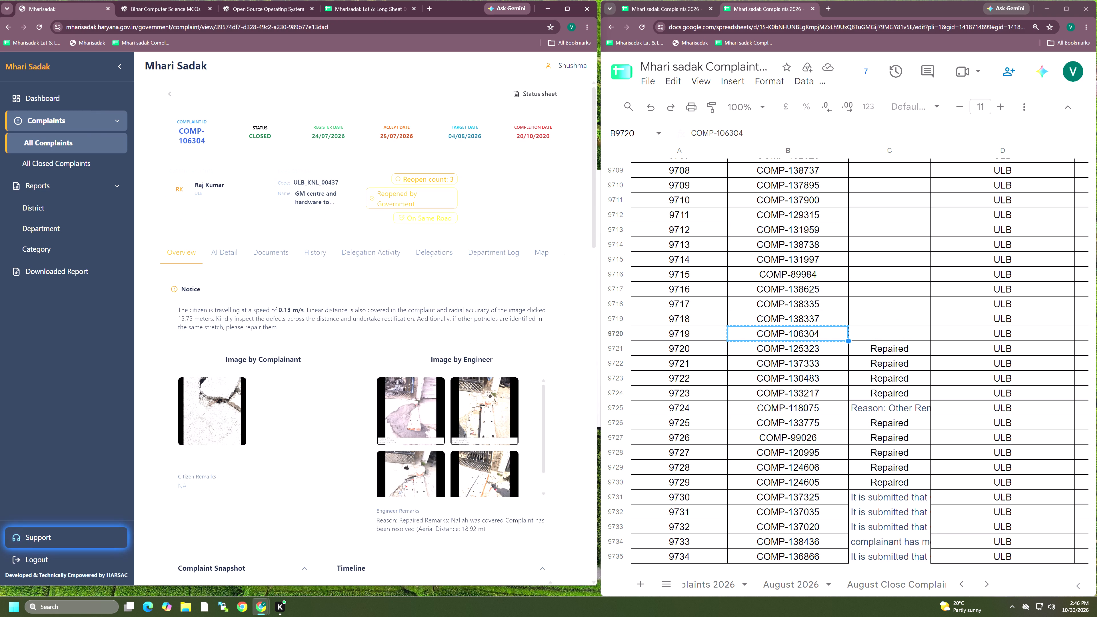
{"action": "left_click", "coordinate": [415, 424]}
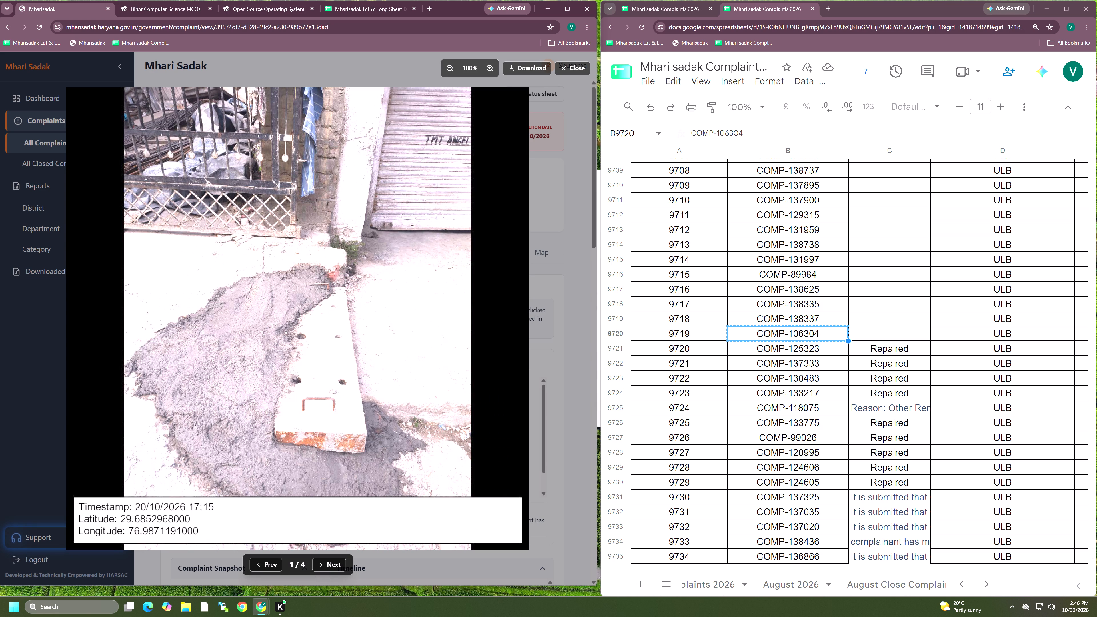
{"action": "left_click", "coordinate": [553, 249]}
{"action": "left_click", "coordinate": [225, 400]}
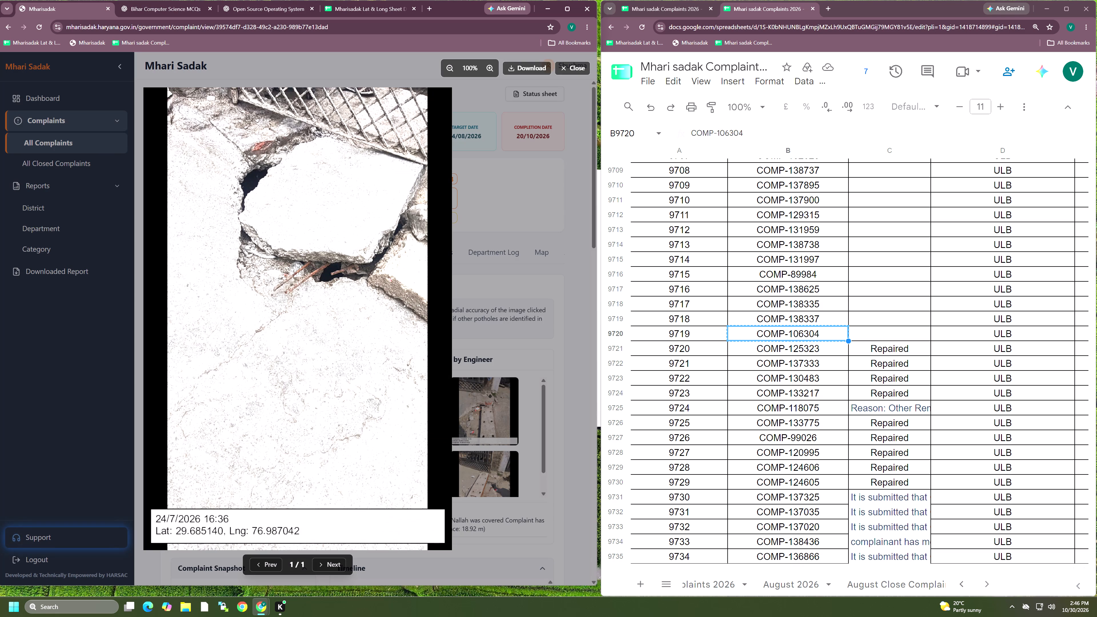
{"action": "left_click", "coordinate": [519, 231]}
{"action": "left_click", "coordinate": [408, 420]}
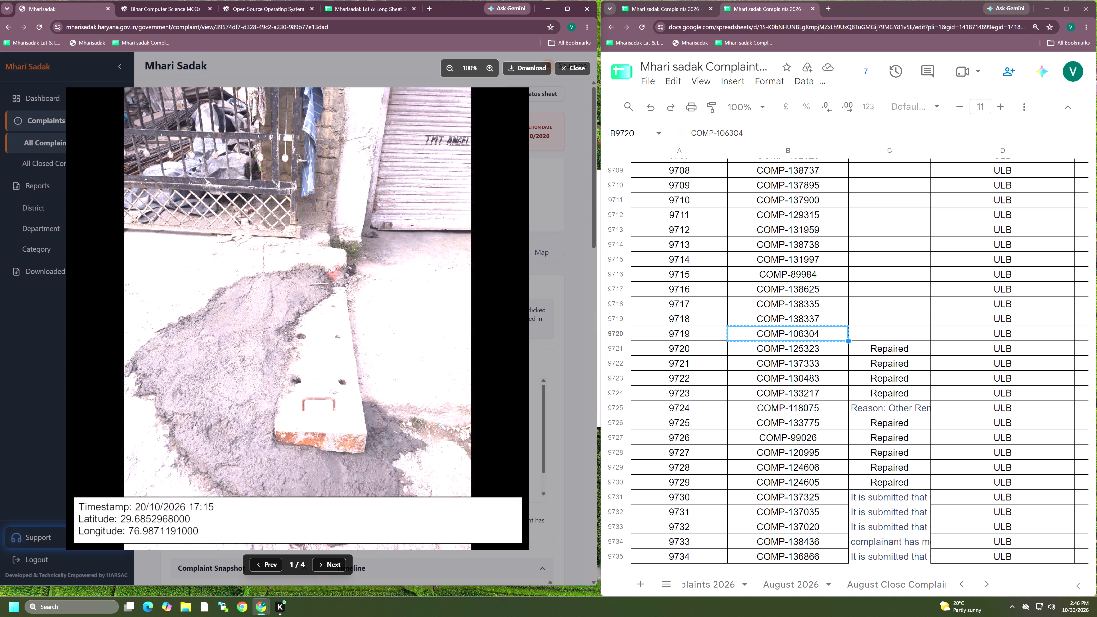
{"action": "left_click", "coordinate": [562, 338]}
{"action": "left_click", "coordinate": [491, 411]}
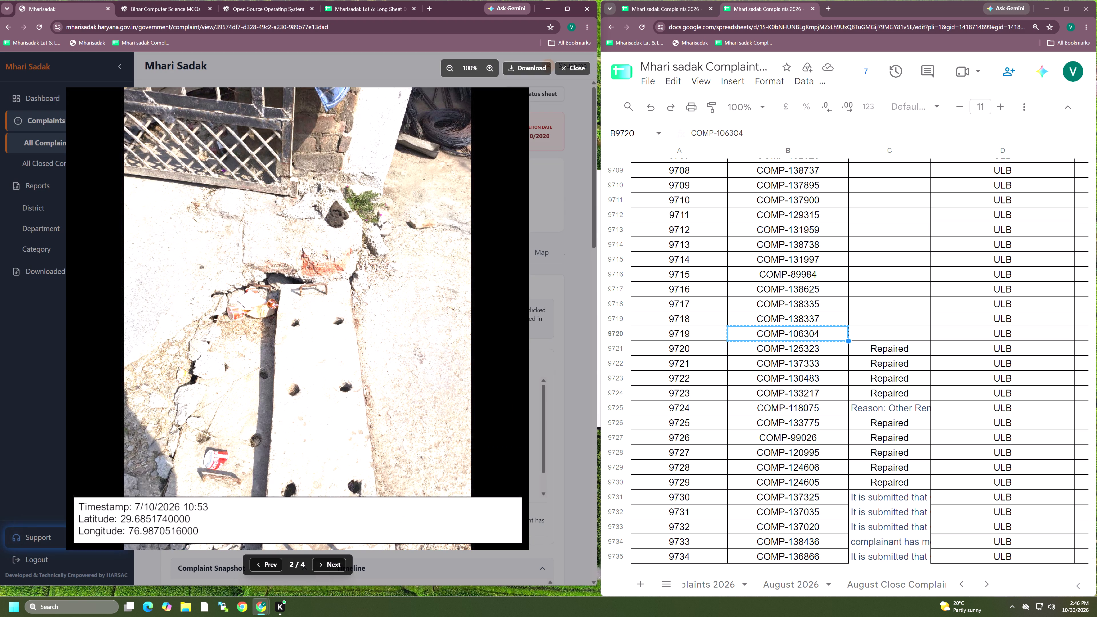
{"action": "left_click", "coordinate": [564, 328]}
{"action": "left_click", "coordinate": [415, 473]}
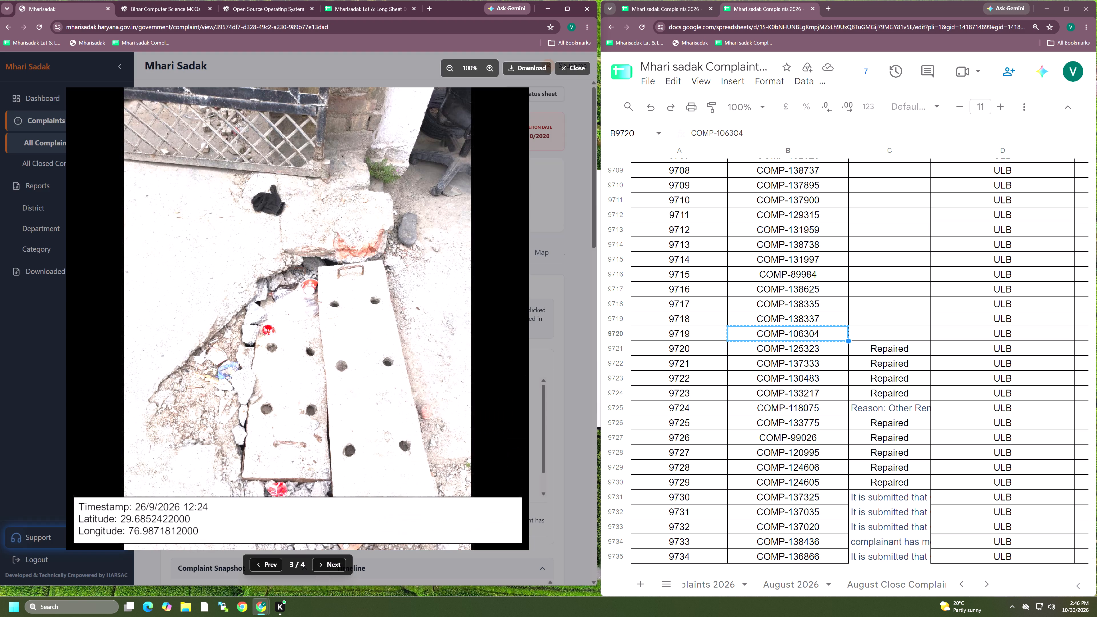
{"action": "left_click", "coordinate": [568, 343]}
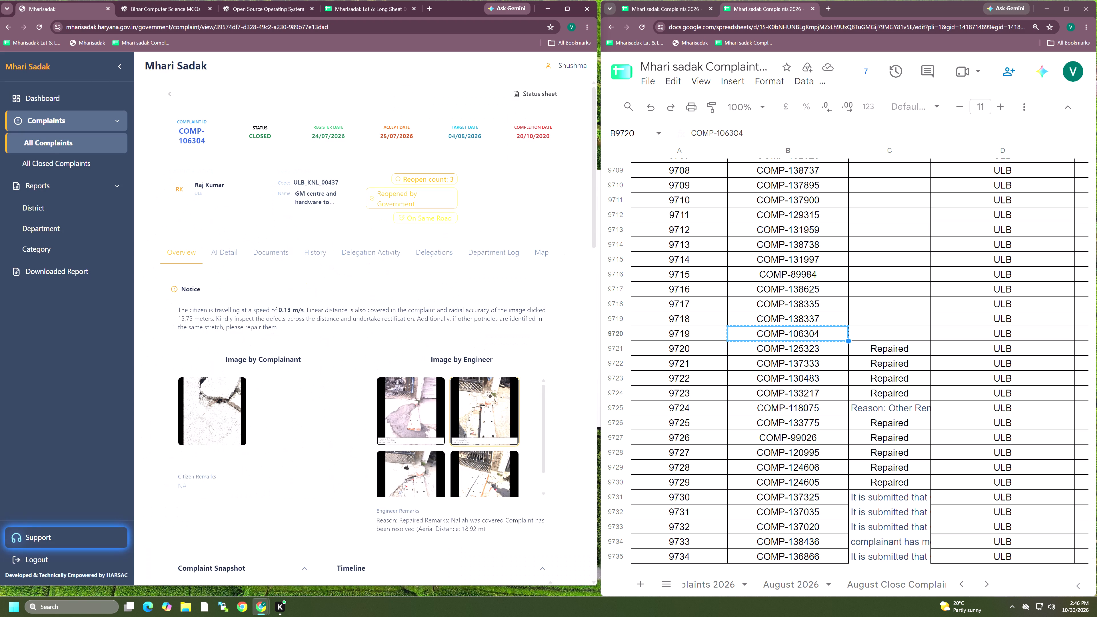
{"action": "left_click", "coordinate": [488, 406]}
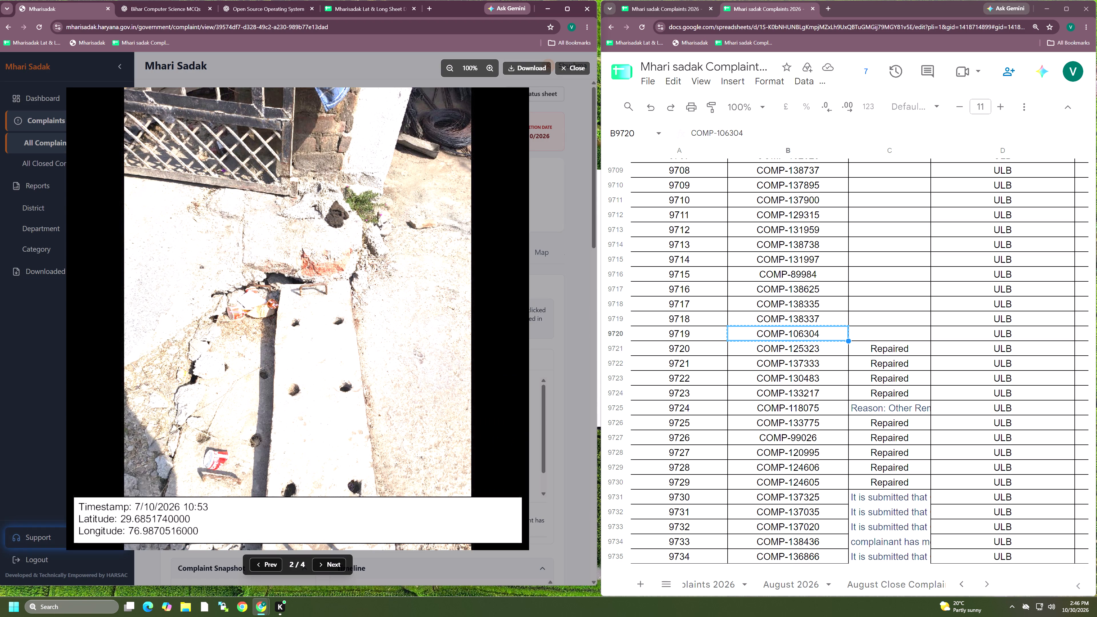
{"action": "left_click", "coordinate": [556, 363]}
{"action": "left_click", "coordinate": [469, 469]}
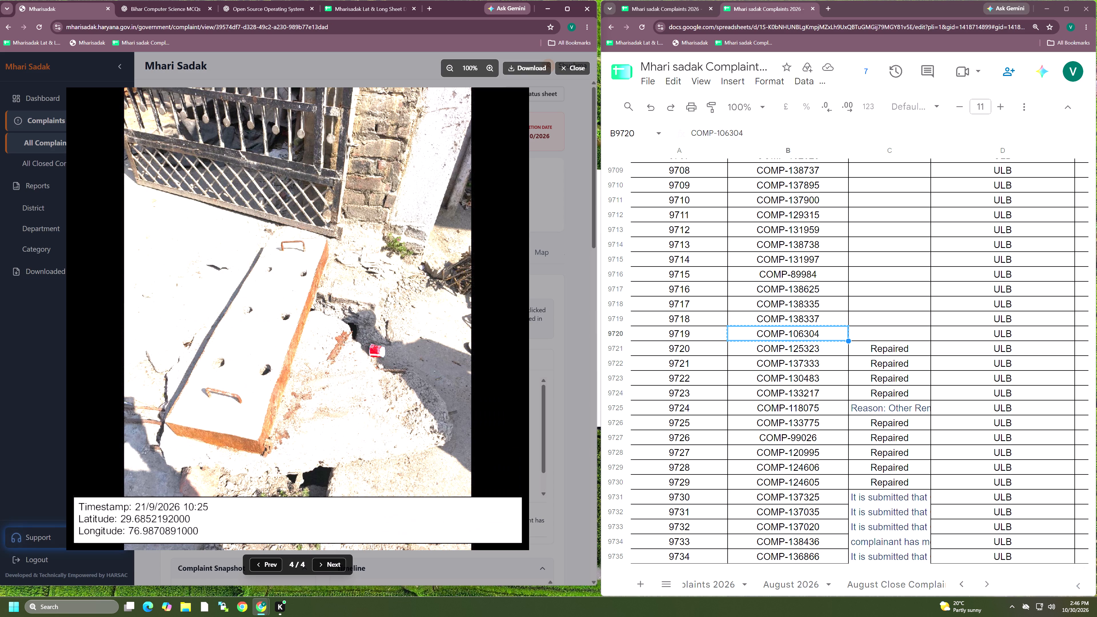
{"action": "left_click", "coordinate": [561, 325]}
Copy "Repaired" from C9721 into the Repaired/ Not cell of COMP-106304, C9720.
{"action": "left_click", "coordinate": [885, 352]}
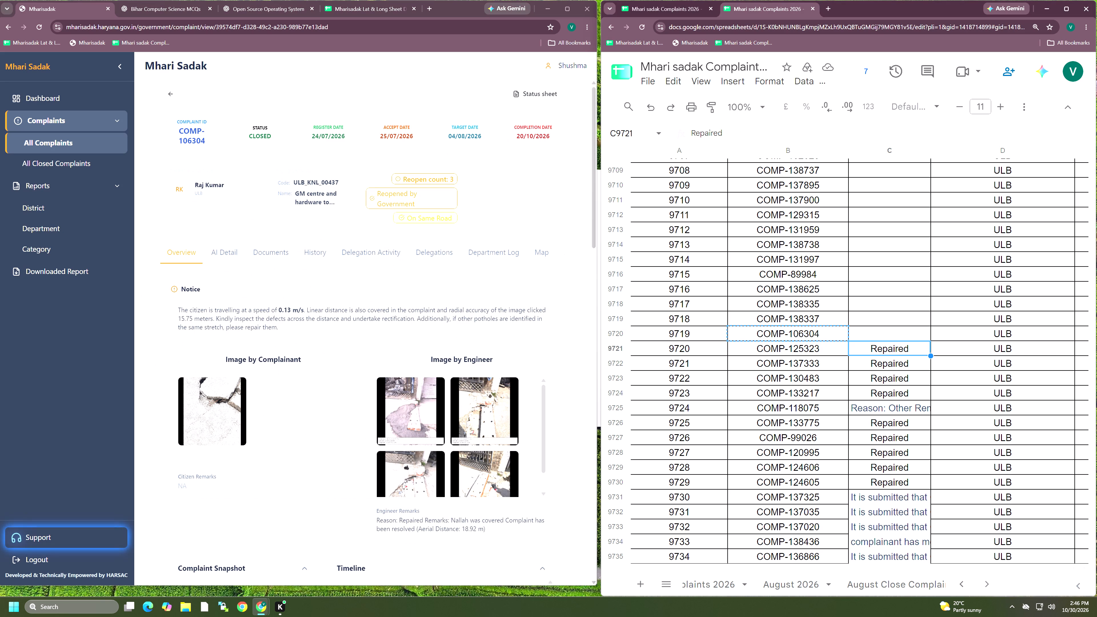
{"action": "key", "text": "ctrl+c"}
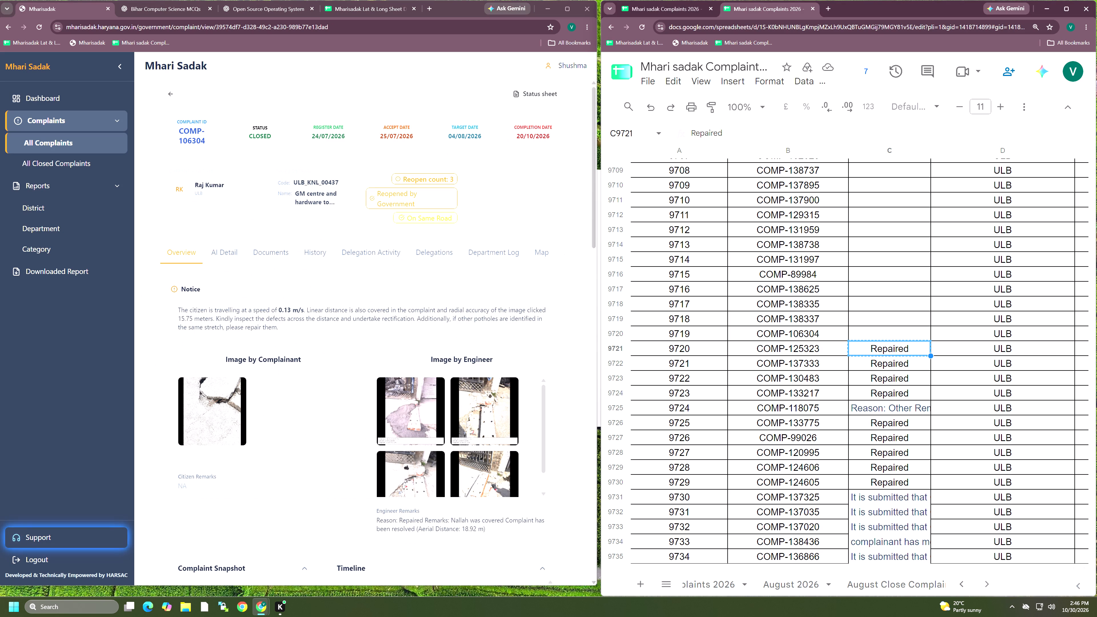
{"action": "left_click", "coordinate": [873, 334]}
{"action": "key", "text": "ctrl+v"}
{"action": "left_click", "coordinate": [808, 318]}
{"action": "key", "text": "ctrl+c"}
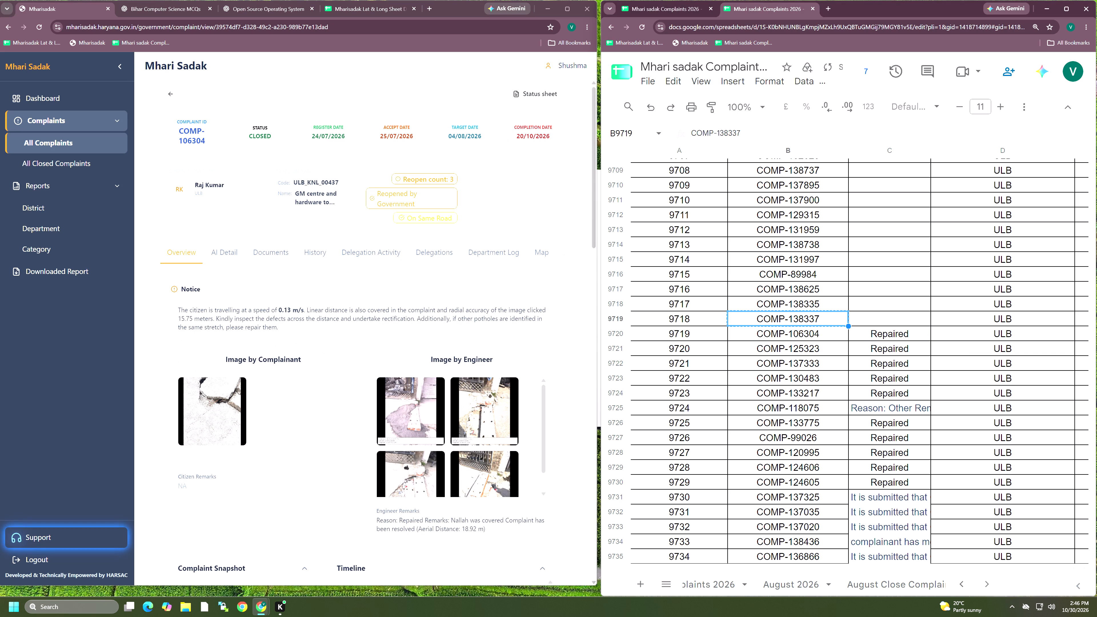
{"action": "left_click", "coordinate": [169, 93]}
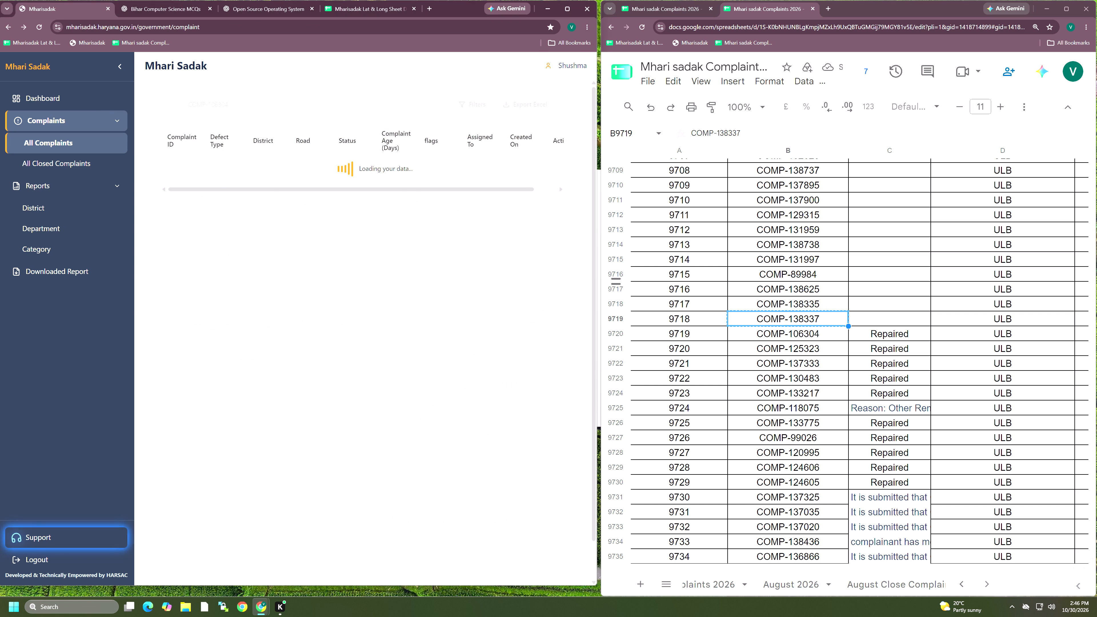
{"action": "left_click_drag", "start_coordinate": [232, 105], "coordinate": [170, 121]}
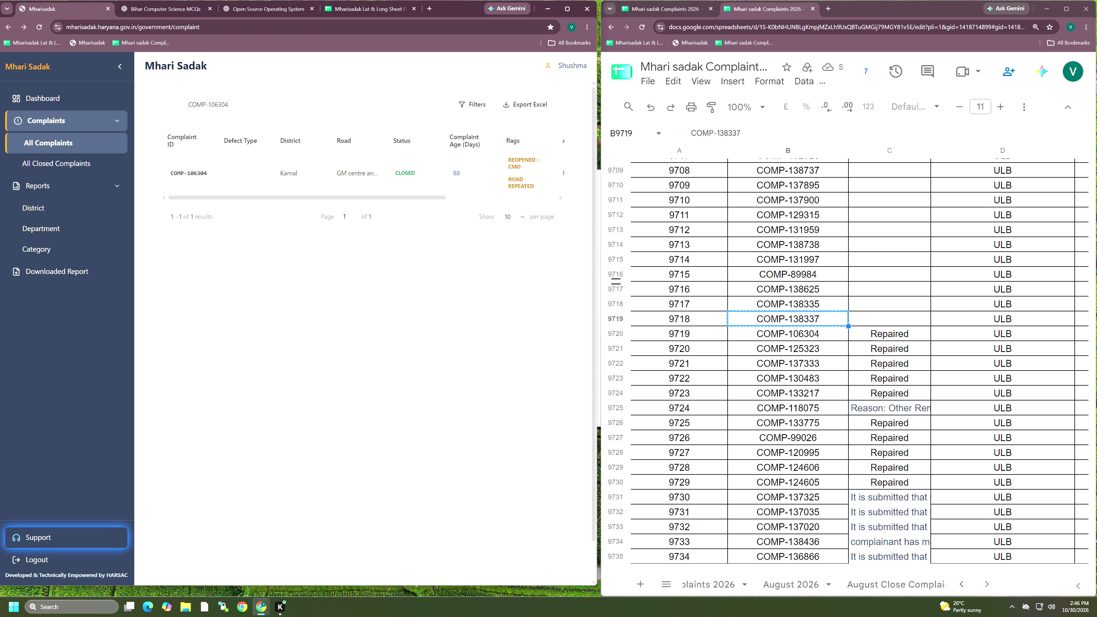
{"action": "key", "text": "ctrl+v"}
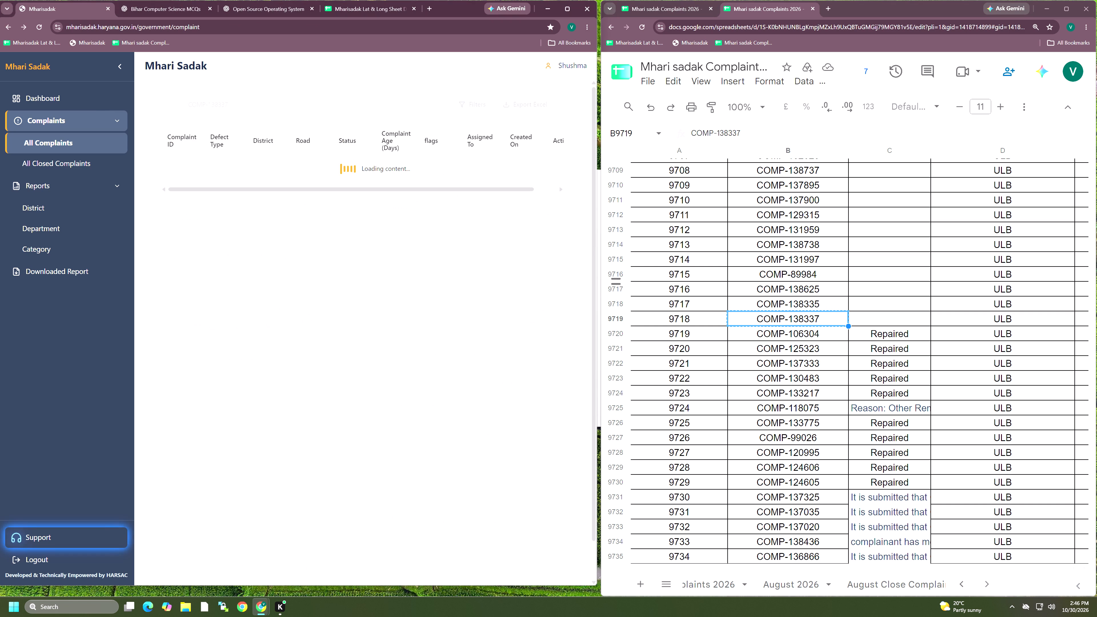
{"action": "left_click", "coordinate": [287, 178]}
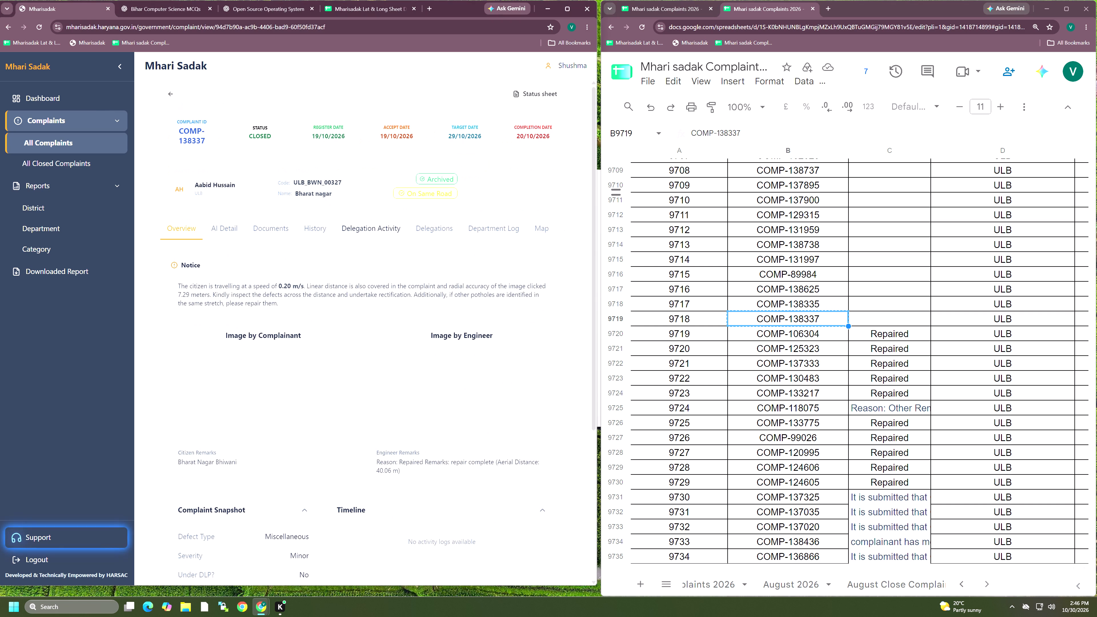
{"action": "left_click", "coordinate": [420, 387]}
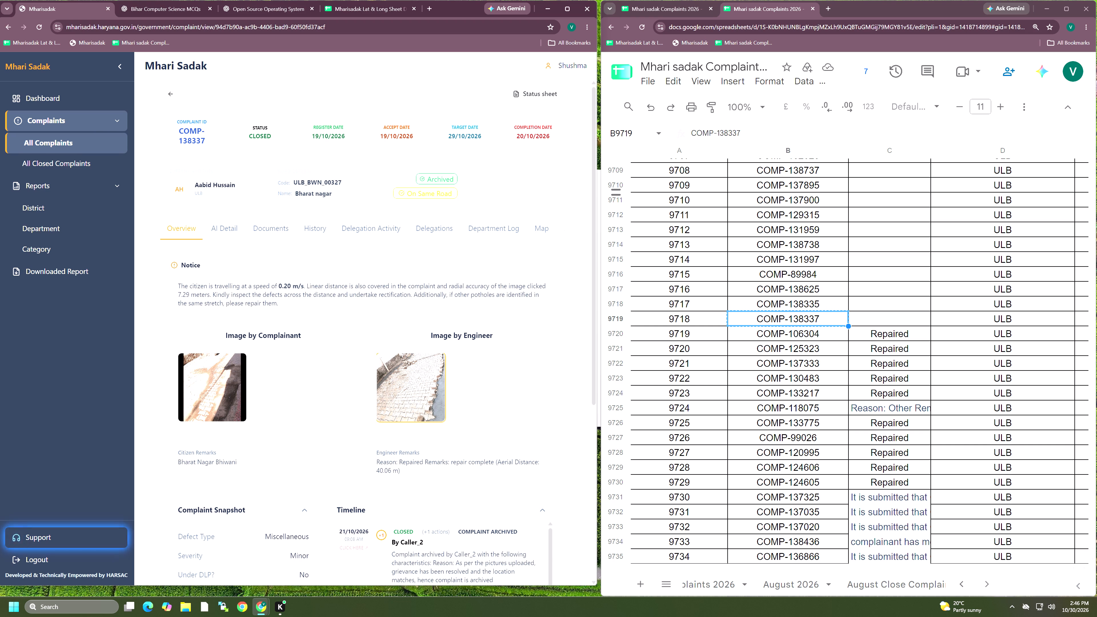
{"action": "left_click", "coordinate": [571, 63]}
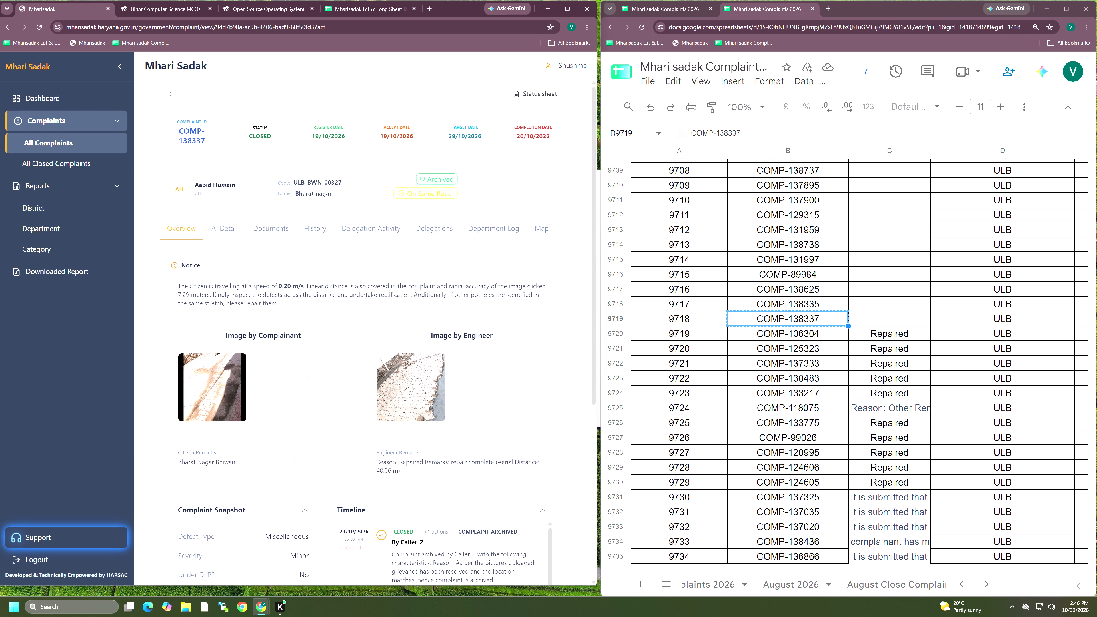
{"action": "left_click", "coordinate": [889, 334]}
{"action": "key", "text": "ctrl+c"}
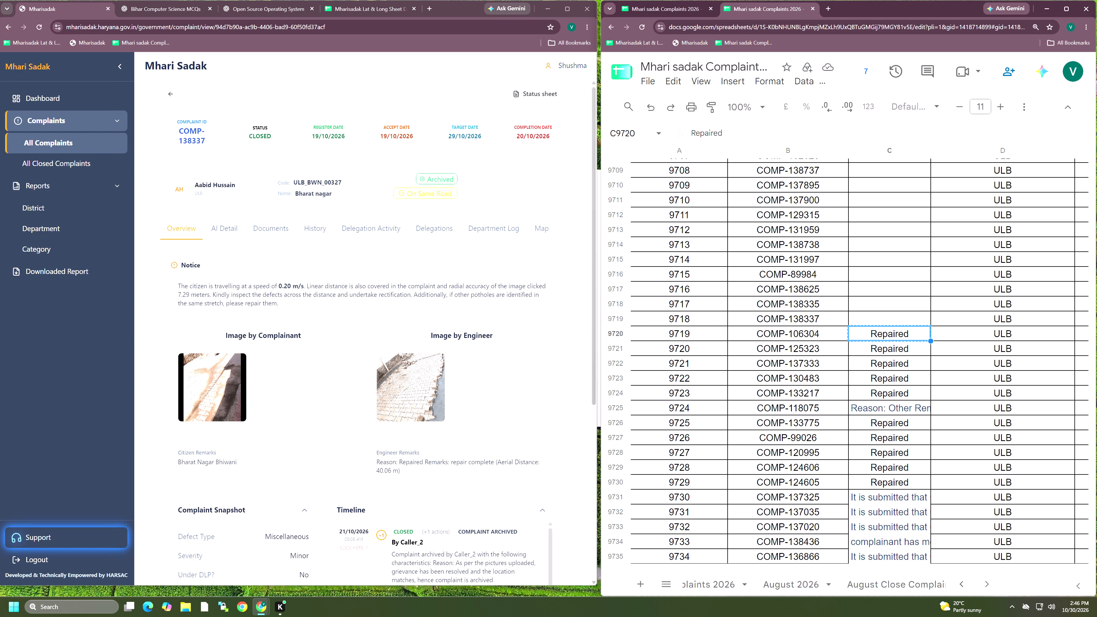
{"action": "left_click", "coordinate": [882, 319]}
{"action": "key", "text": "ctrl+v"}
{"action": "left_click", "coordinate": [819, 305]}
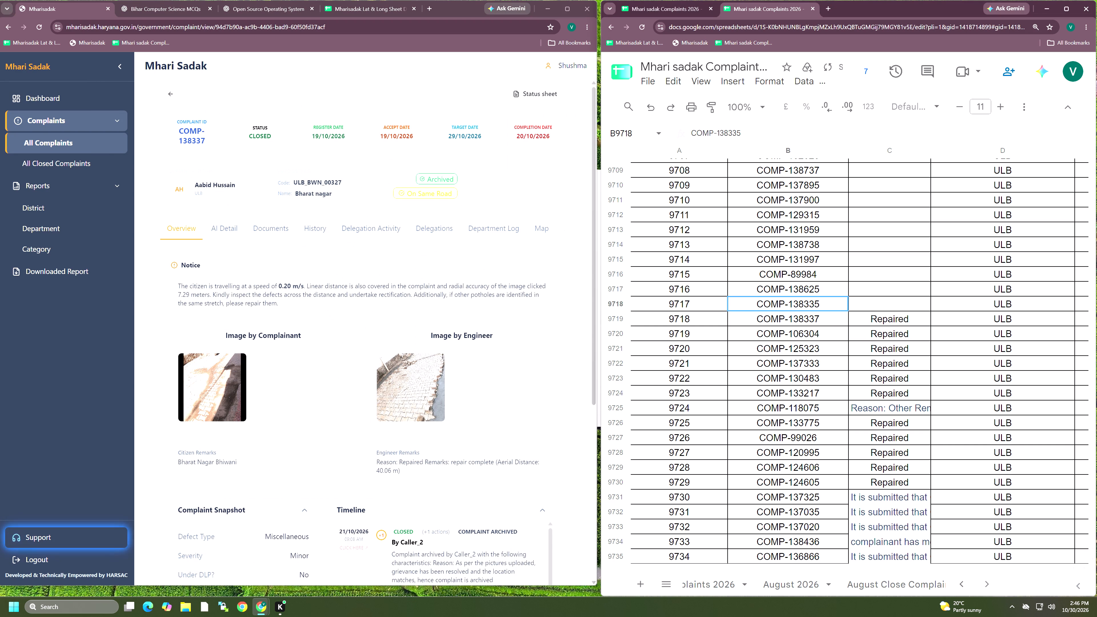
{"action": "key", "text": "ctrl+c"}
{"action": "left_click", "coordinate": [171, 93]}
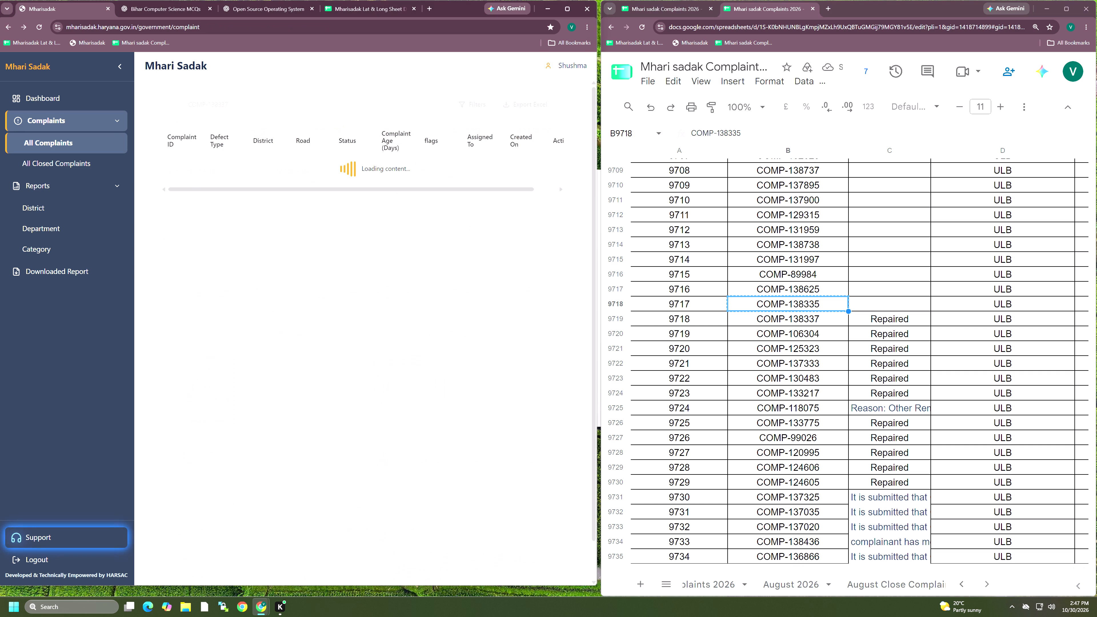
{"action": "left_click_drag", "start_coordinate": [235, 104], "coordinate": [161, 121]}
{"action": "key", "text": "ctrl+v"}
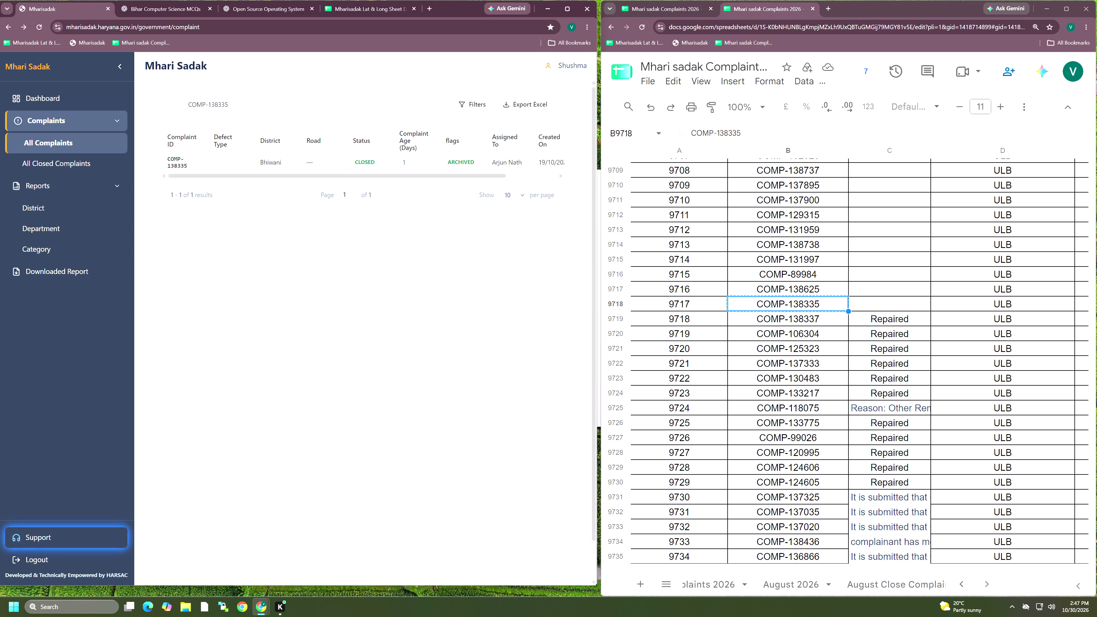
{"action": "left_click", "coordinate": [336, 164]}
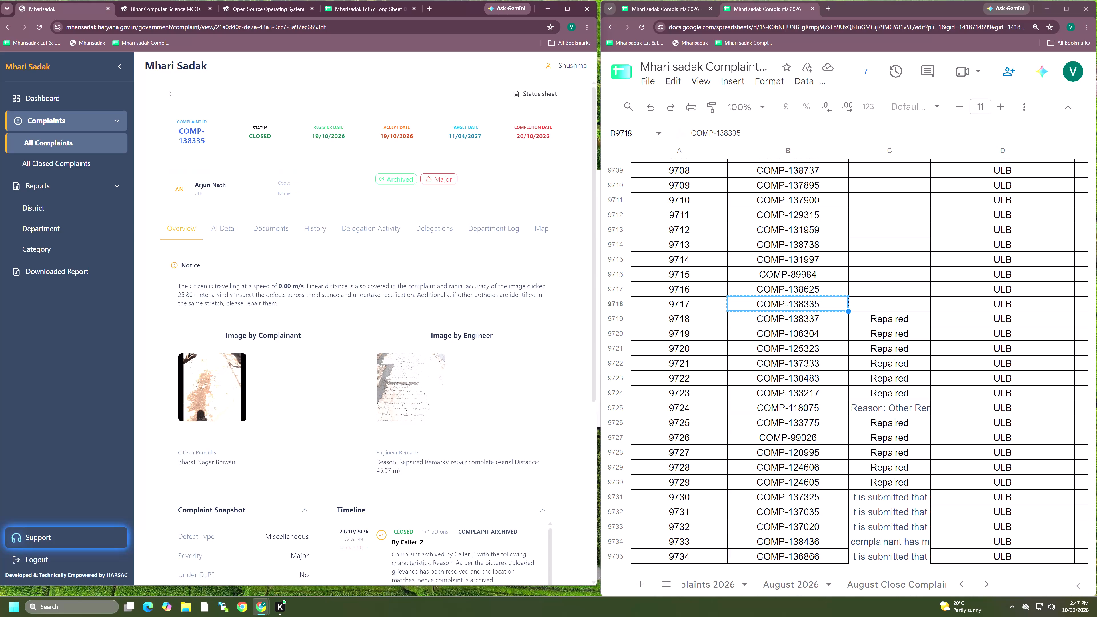
{"action": "left_click", "coordinate": [887, 319]}
{"action": "key", "text": "ctrl+c"}
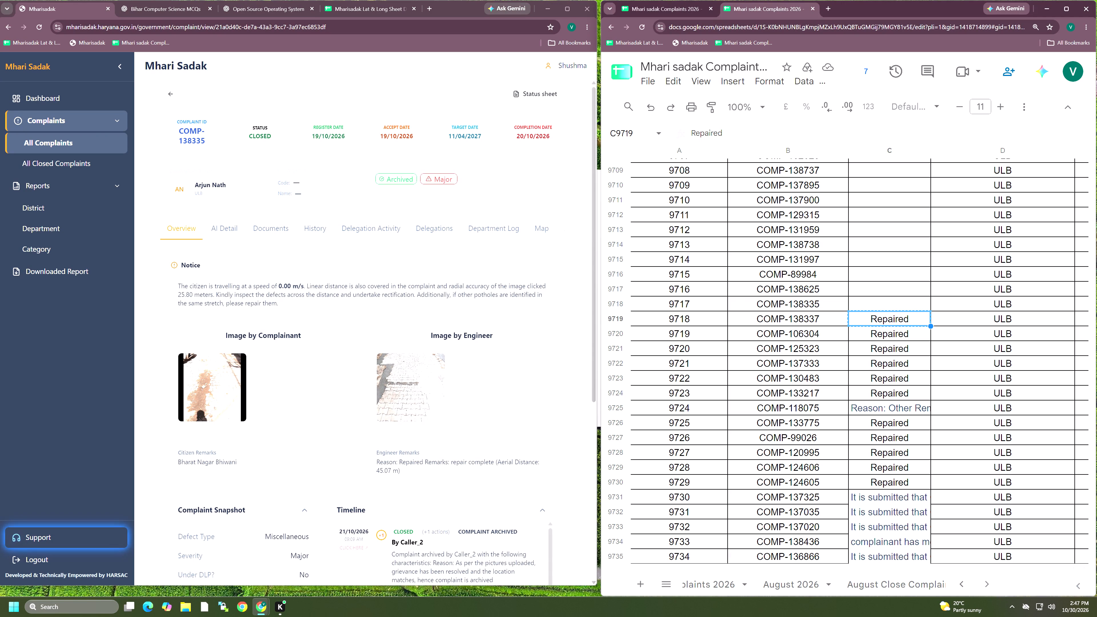
{"action": "left_click", "coordinate": [879, 305]}
{"action": "key", "text": "ctrl+v"}
{"action": "left_click", "coordinate": [804, 288]}
{"action": "key", "text": "ctrl+c"}
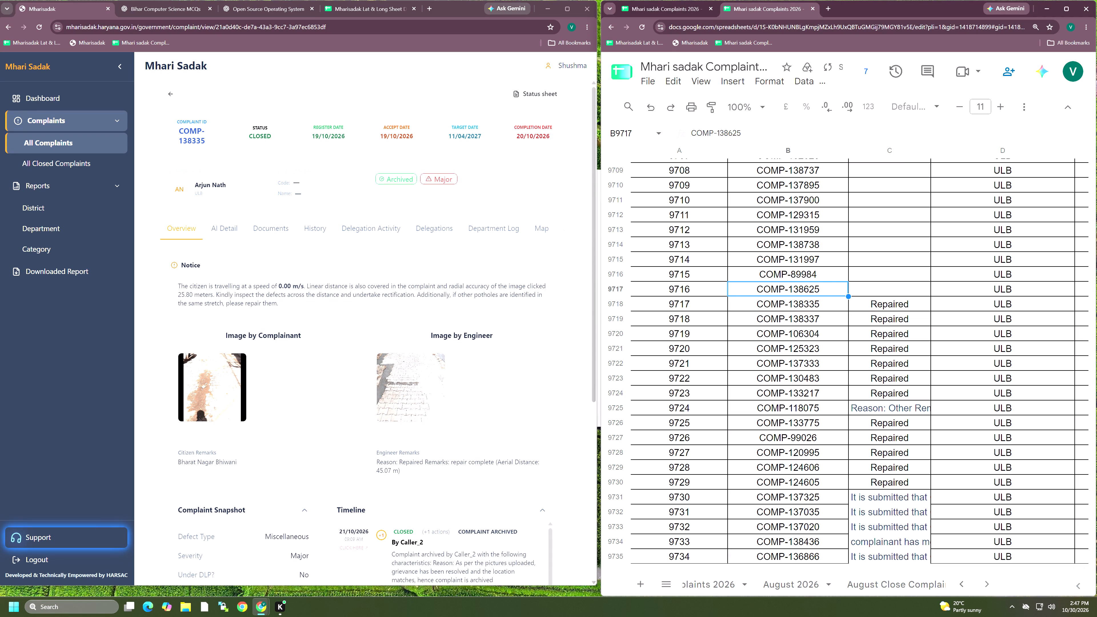
{"action": "left_click", "coordinate": [171, 94]}
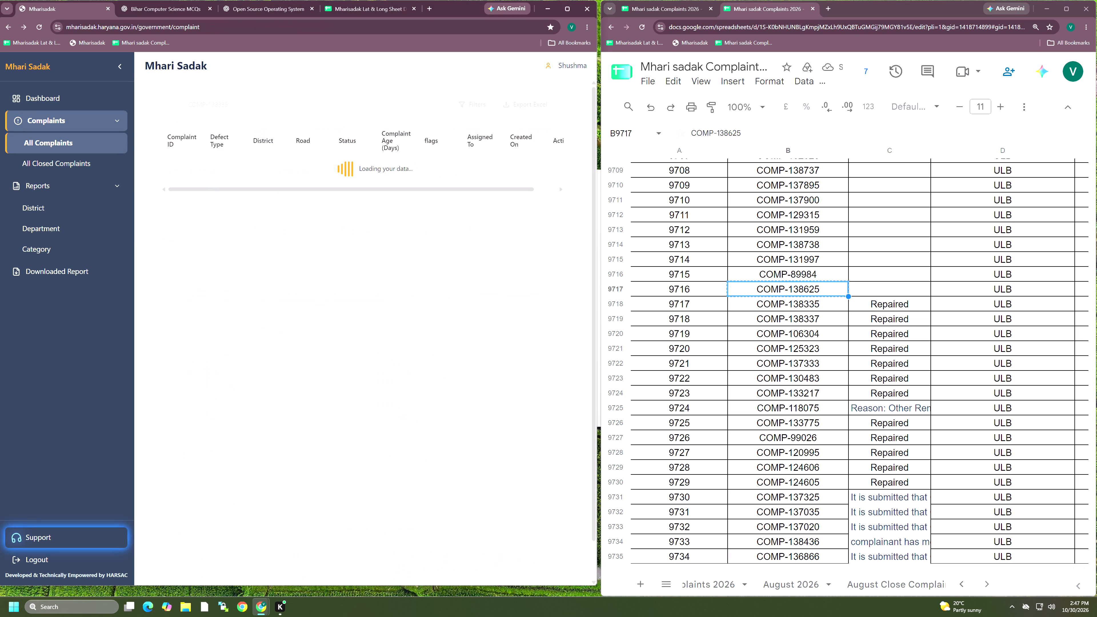
{"action": "left_click_drag", "start_coordinate": [233, 103], "coordinate": [184, 107]}
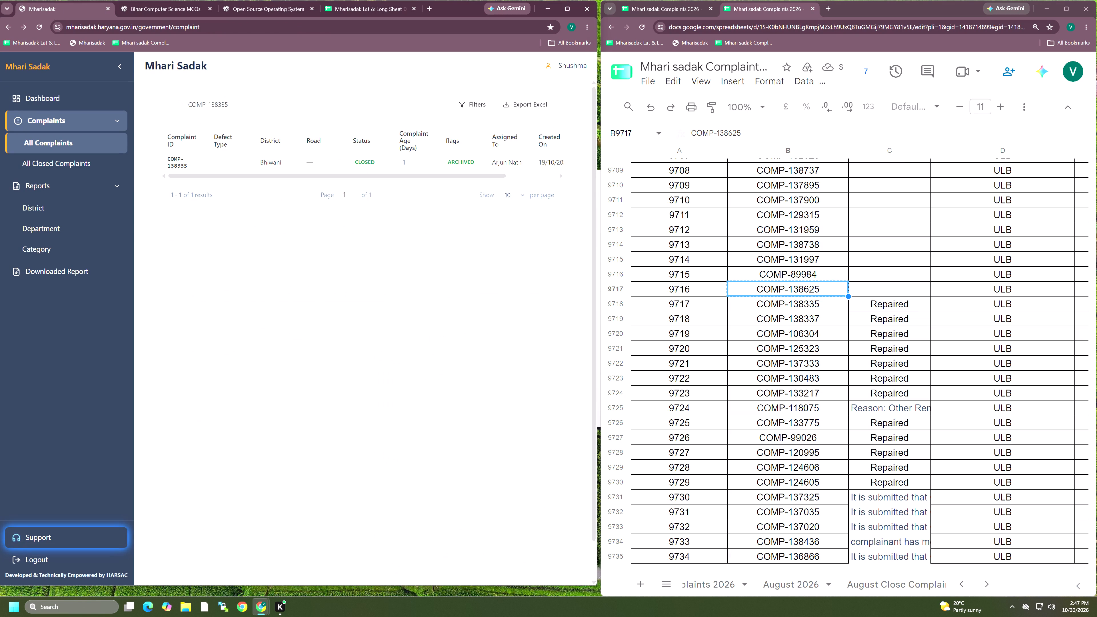
{"action": "left_click_drag", "start_coordinate": [184, 107], "coordinate": [159, 114]}
{"action": "key", "text": "ctrl+v"}
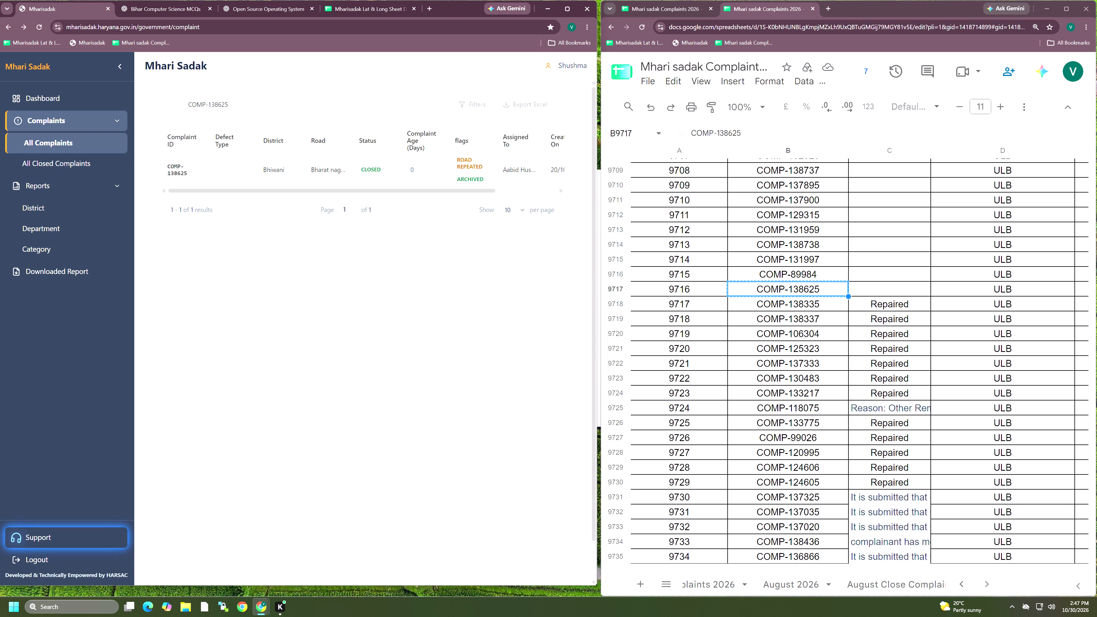
{"action": "left_click", "coordinate": [310, 168]}
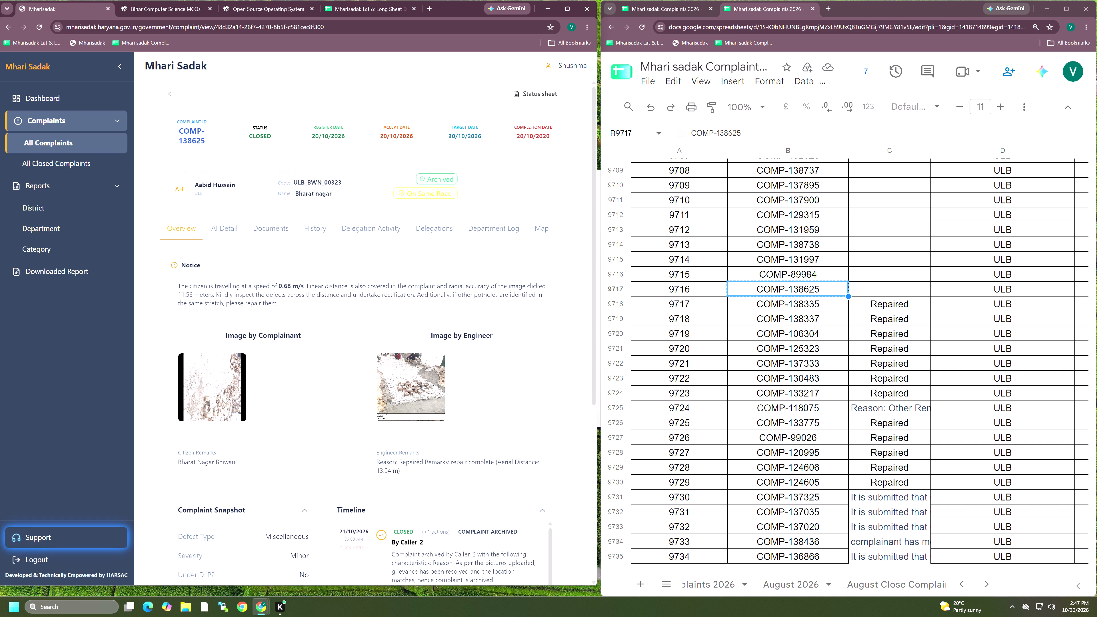
{"action": "left_click", "coordinate": [893, 305]}
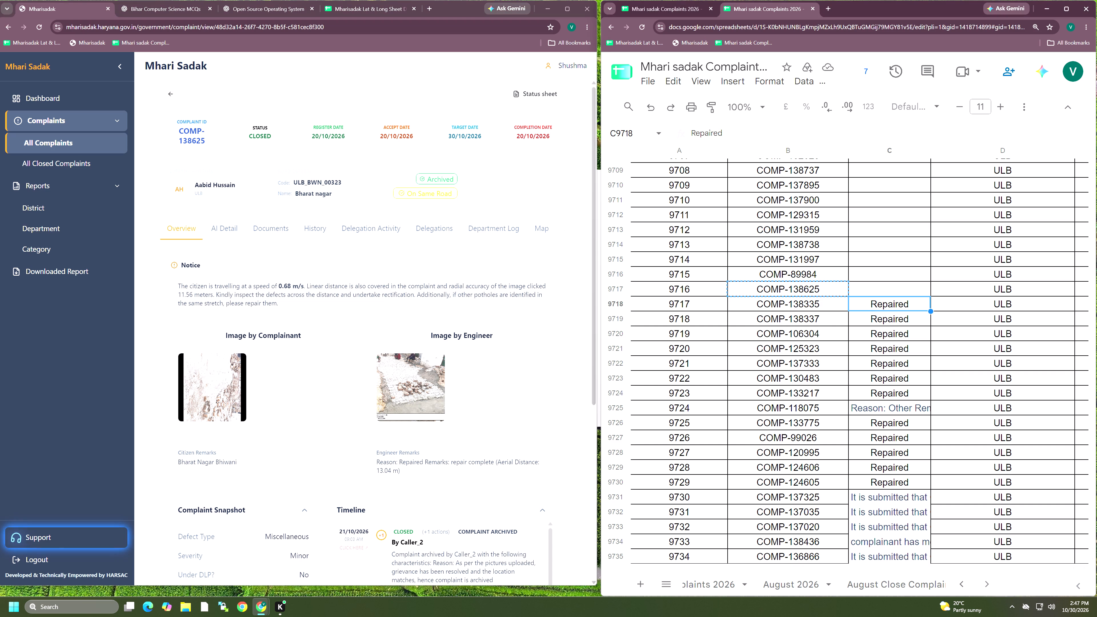
{"action": "key", "text": "ctrl+c"}
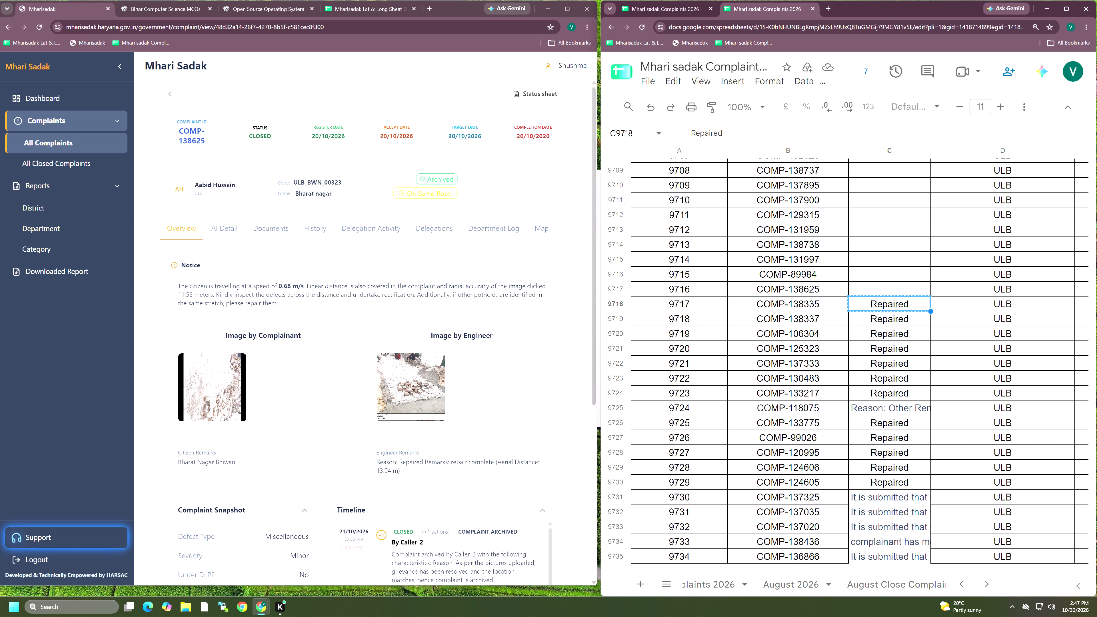
{"action": "left_click", "coordinate": [860, 290]}
{"action": "key", "text": "ctrl+v"}
{"action": "left_click", "coordinate": [806, 275]}
{"action": "key", "text": "ctrl+c"}
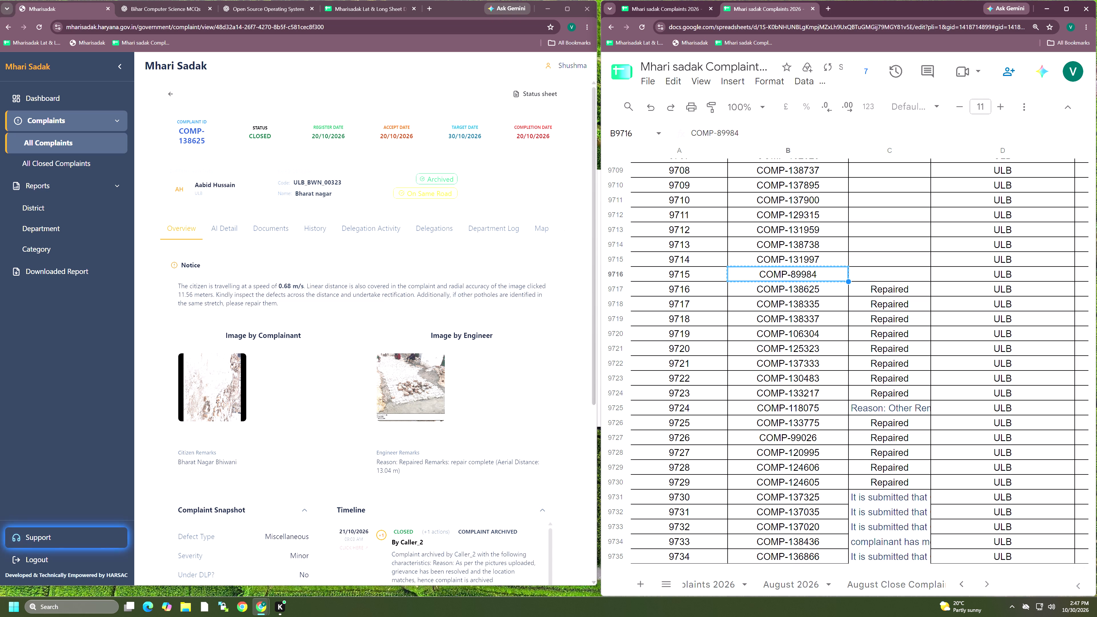
{"action": "left_click", "coordinate": [170, 92]}
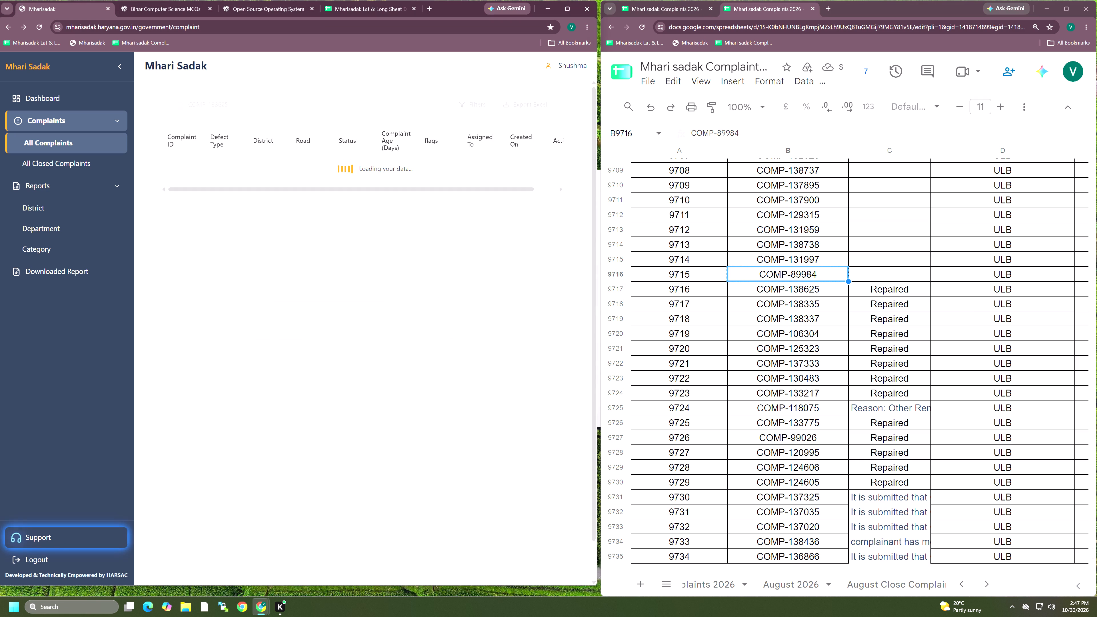
{"action": "scroll", "coordinate": [234, 104], "scroll_direction": "up", "scroll_amount": 1}
{"action": "left_click_drag", "start_coordinate": [235, 104], "coordinate": [162, 125]}
{"action": "key", "text": "ctrl+v"}
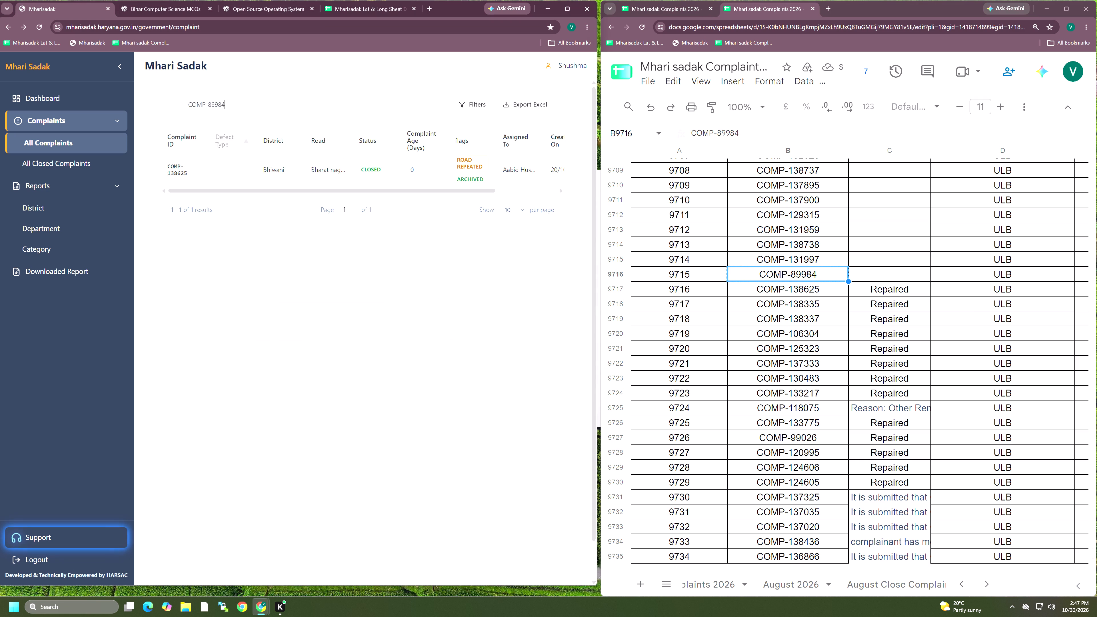
{"action": "scroll", "coordinate": [875, 316], "scroll_direction": "up", "scroll_amount": 4}
{"action": "scroll", "coordinate": [874, 315], "scroll_direction": "down", "scroll_amount": 2}
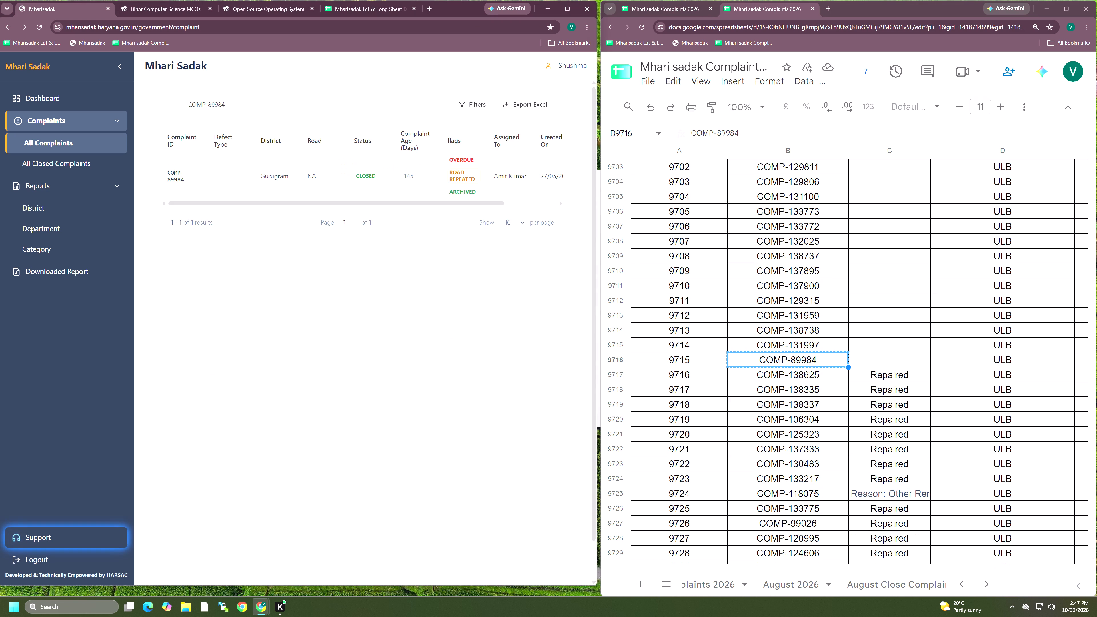
{"action": "left_click", "coordinate": [323, 173]}
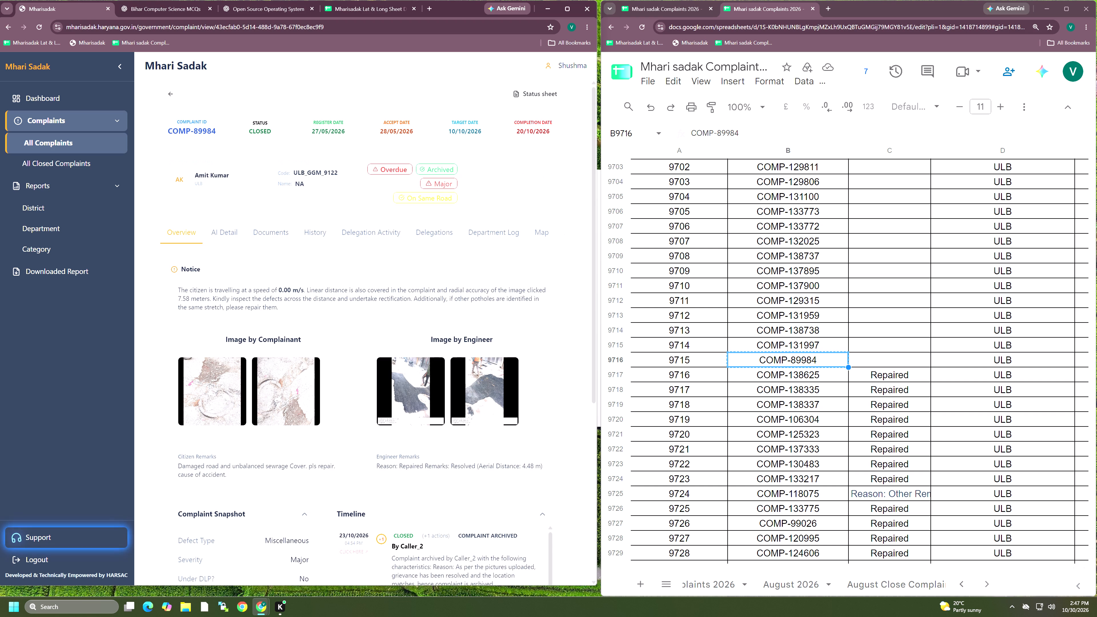
{"action": "left_click", "coordinate": [889, 375]}
{"action": "key", "text": "ctrl+c"}
{"action": "left_click", "coordinate": [876, 360]}
{"action": "key", "text": "ctrl+v"}
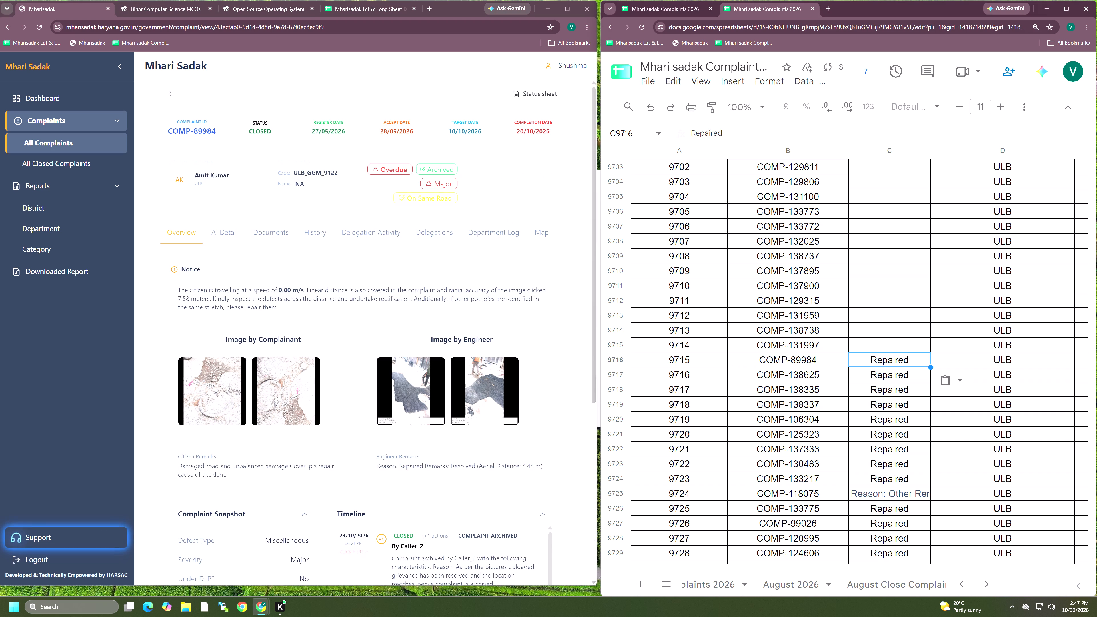
{"action": "left_click", "coordinate": [810, 347]}
{"action": "key", "text": "ctrl+c"}
{"action": "left_click", "coordinate": [170, 88]}
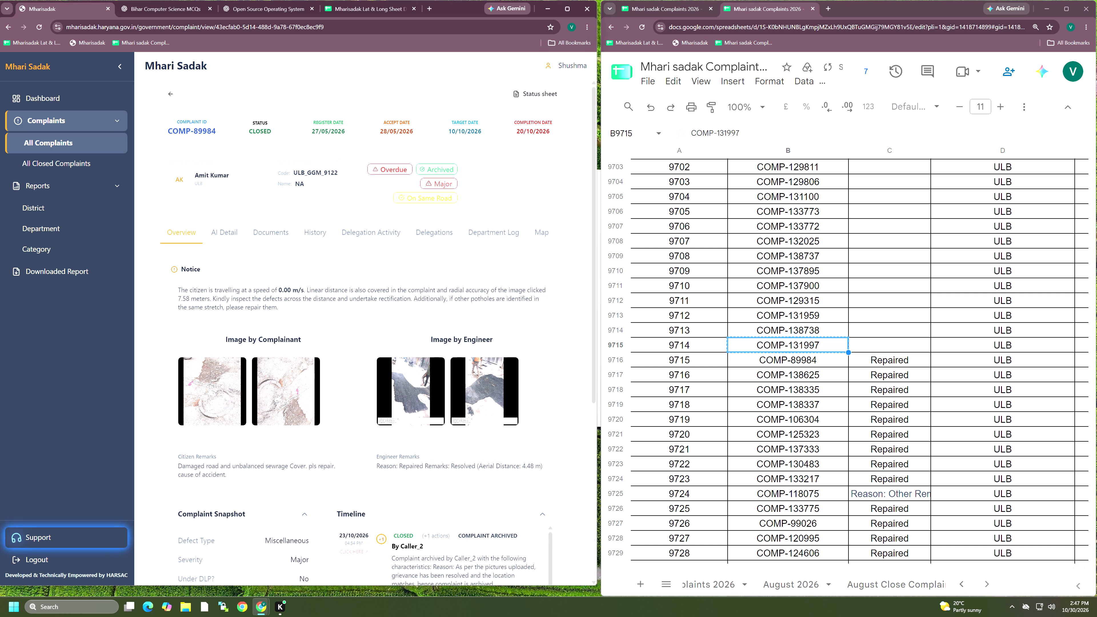
{"action": "left_click_drag", "start_coordinate": [222, 100], "coordinate": [226, 102]}
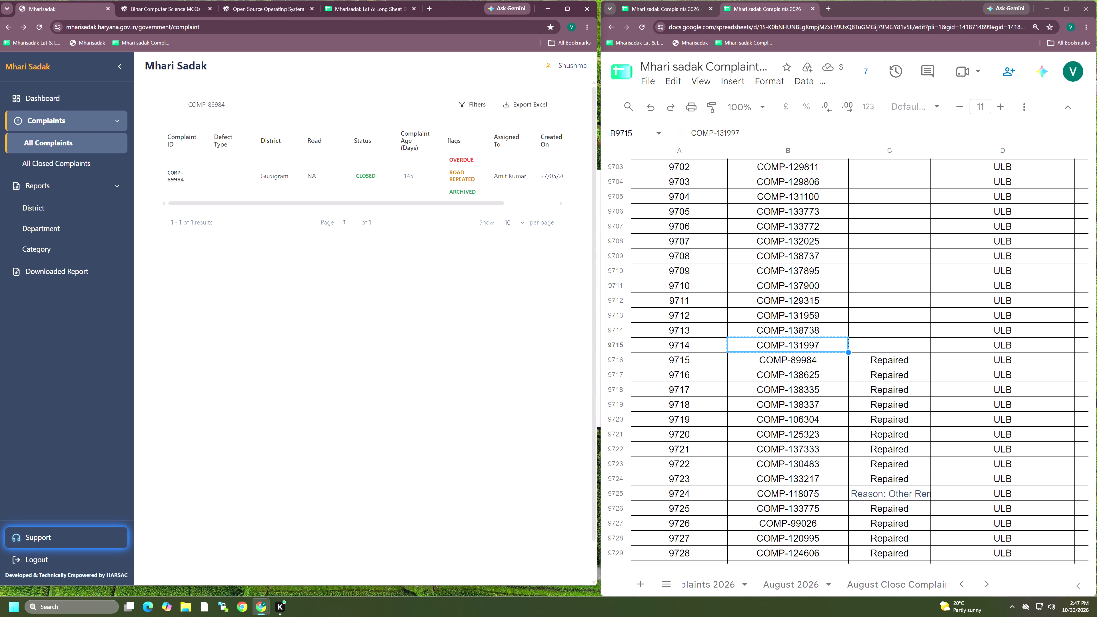
{"action": "double_click", "coordinate": [228, 106]}
{"action": "left_click_drag", "start_coordinate": [228, 106], "coordinate": [142, 136]}
{"action": "key", "text": "ctrl+v"}
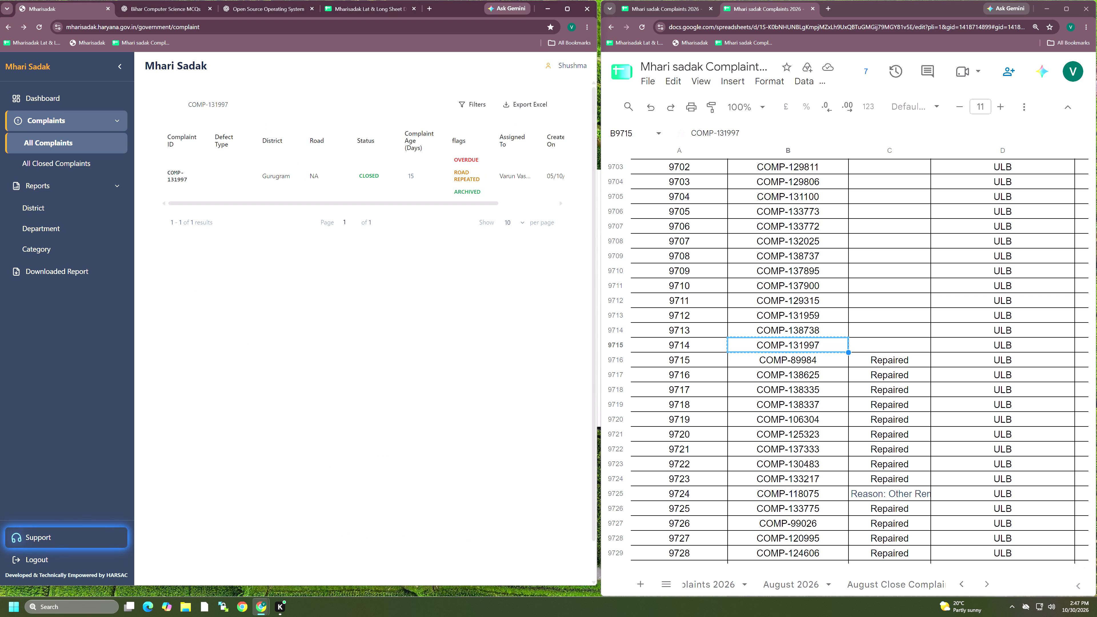
{"action": "left_click", "coordinate": [251, 183]}
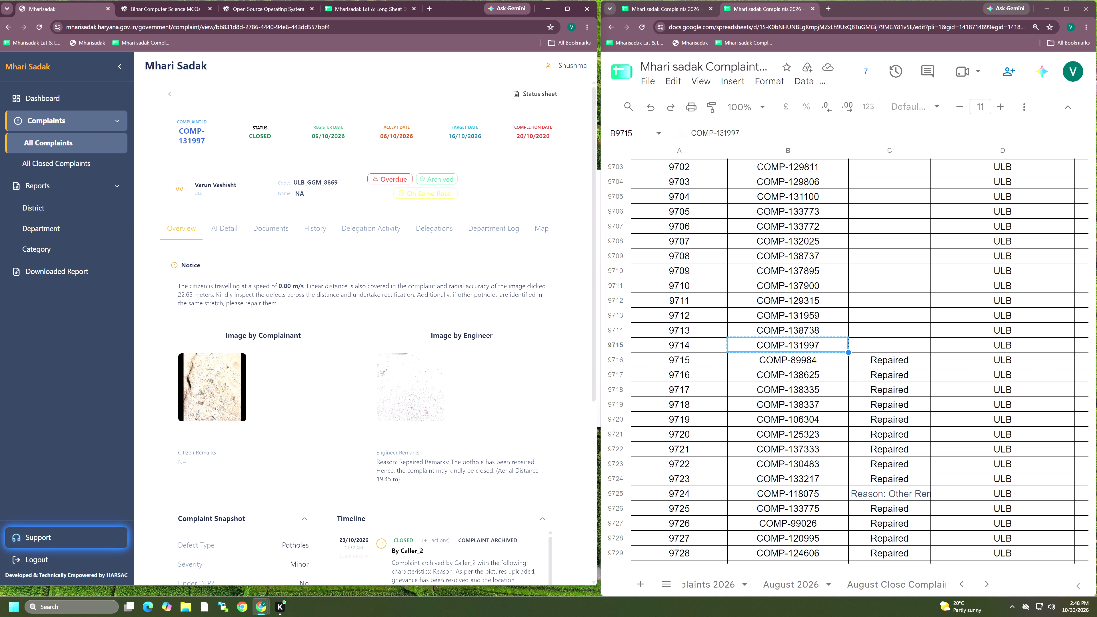
{"action": "left_click", "coordinate": [911, 360]}
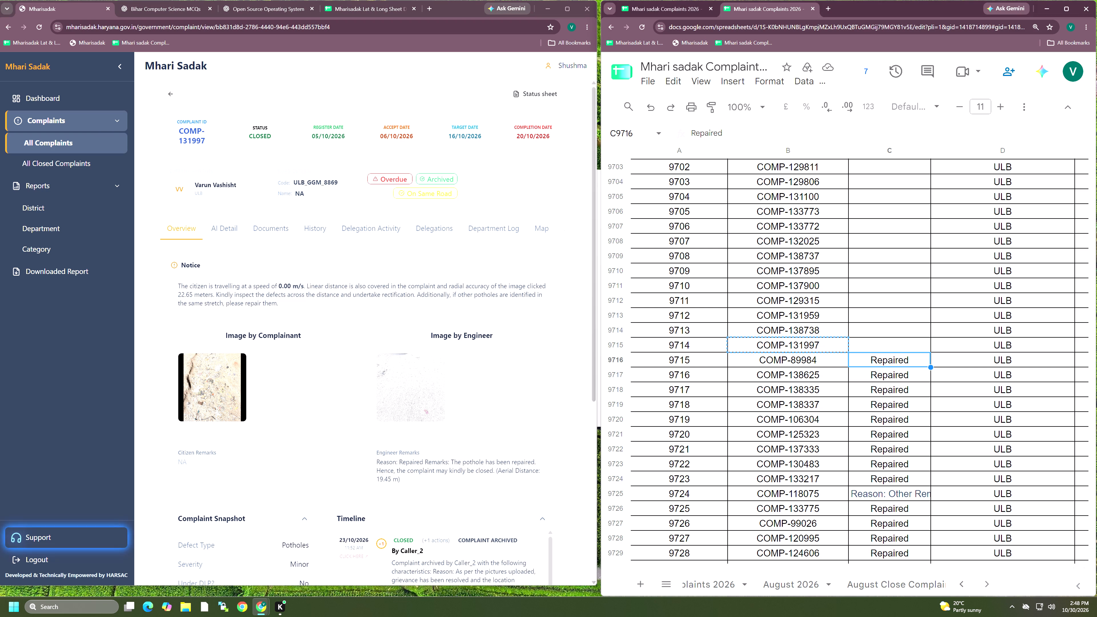
{"action": "key", "text": "ctrl+c"}
{"action": "left_click", "coordinate": [887, 348]}
{"action": "key", "text": "ctrl+v"}
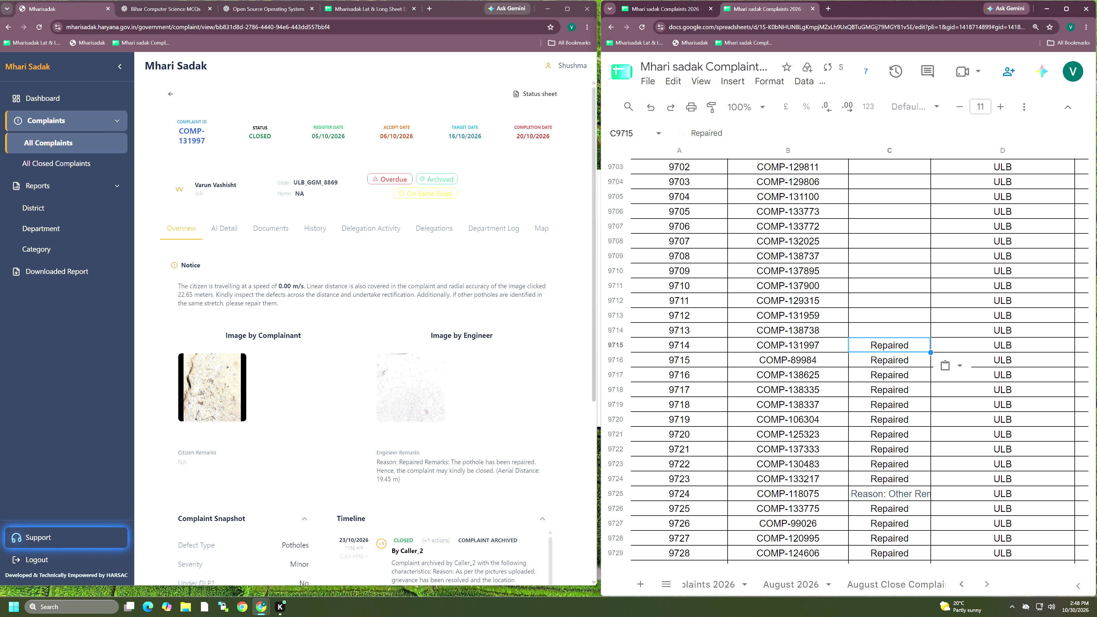
{"action": "left_click", "coordinate": [804, 330]}
{"action": "key", "text": "ctrl+c"}
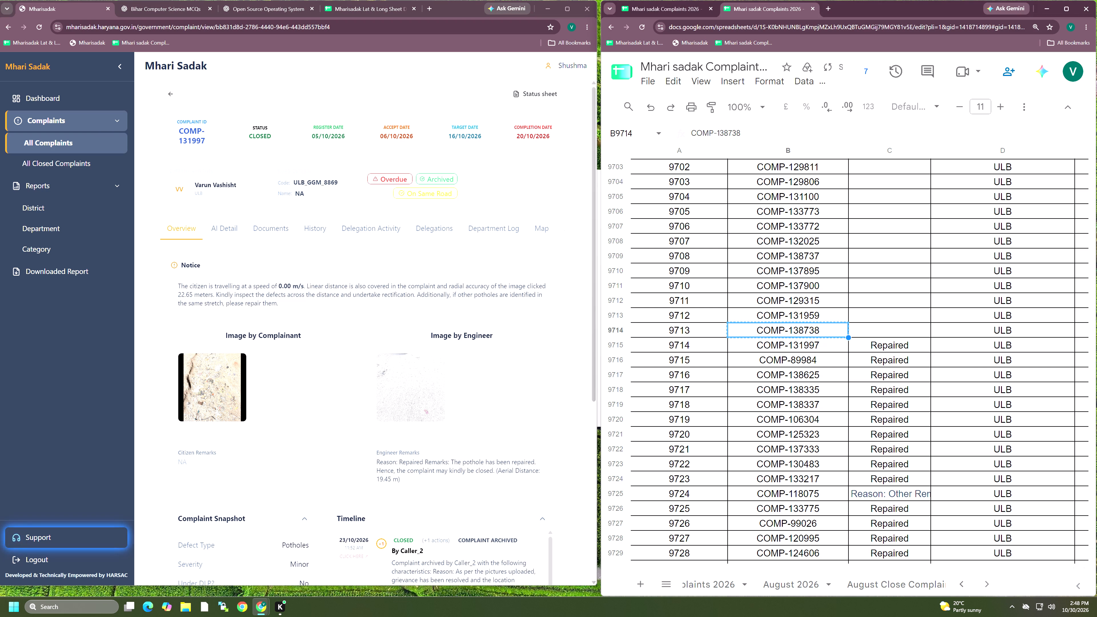
{"action": "left_click", "coordinate": [175, 90]}
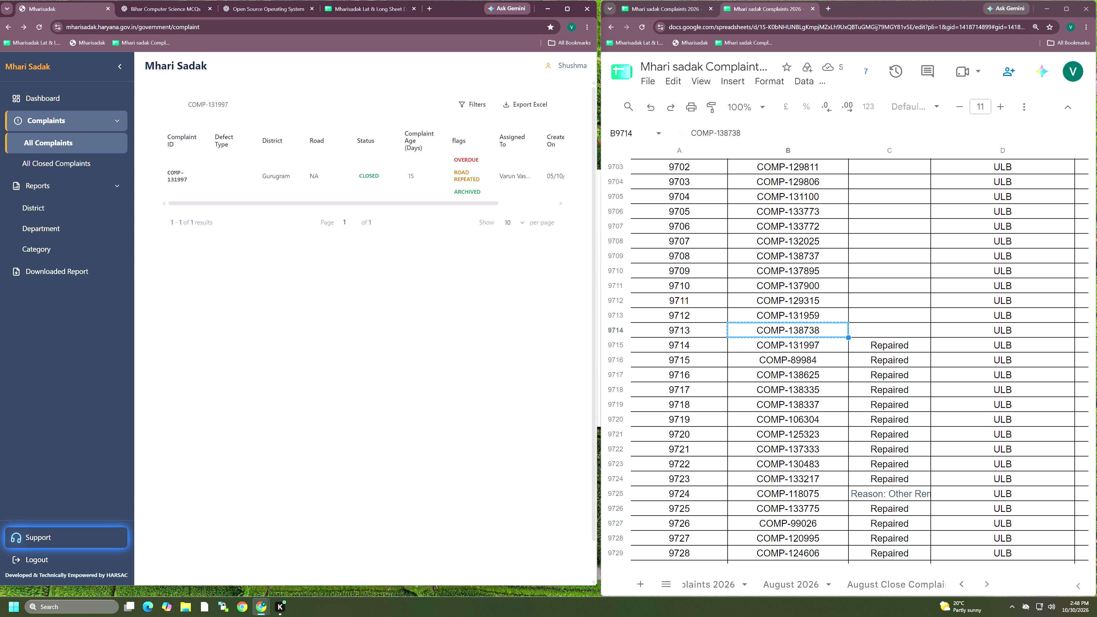
{"action": "left_click_drag", "start_coordinate": [231, 103], "coordinate": [216, 108]}
{"action": "left_click_drag", "start_coordinate": [216, 108], "coordinate": [175, 125]}
{"action": "key", "text": "ctrl+v"}
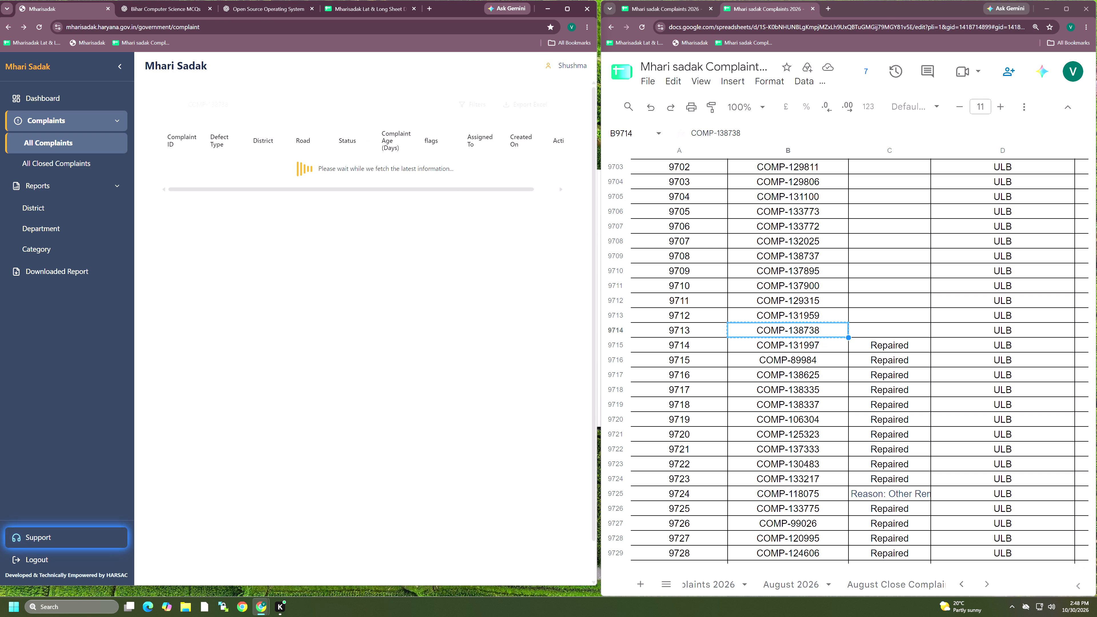
{"action": "left_click", "coordinate": [293, 166]}
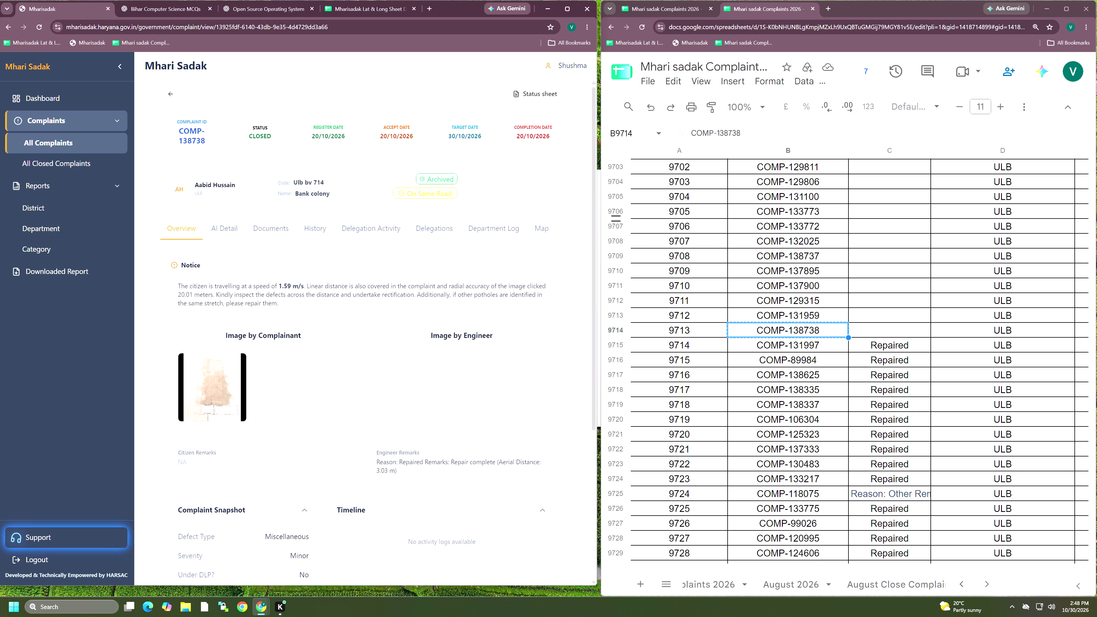
{"action": "left_click", "coordinate": [896, 348]}
{"action": "key", "text": "ctrl+c"}
{"action": "left_click", "coordinate": [879, 329]}
{"action": "key", "text": "ctrl+v"}
{"action": "left_click", "coordinate": [809, 316]}
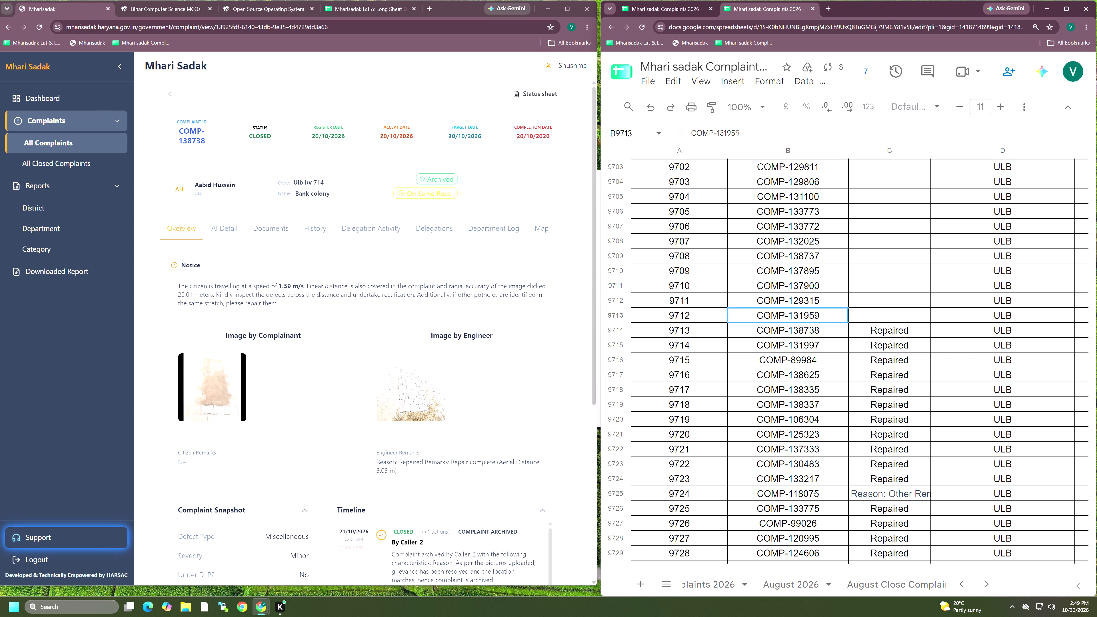
{"action": "key", "text": "ctrl+c"}
{"action": "left_click", "coordinate": [178, 91]}
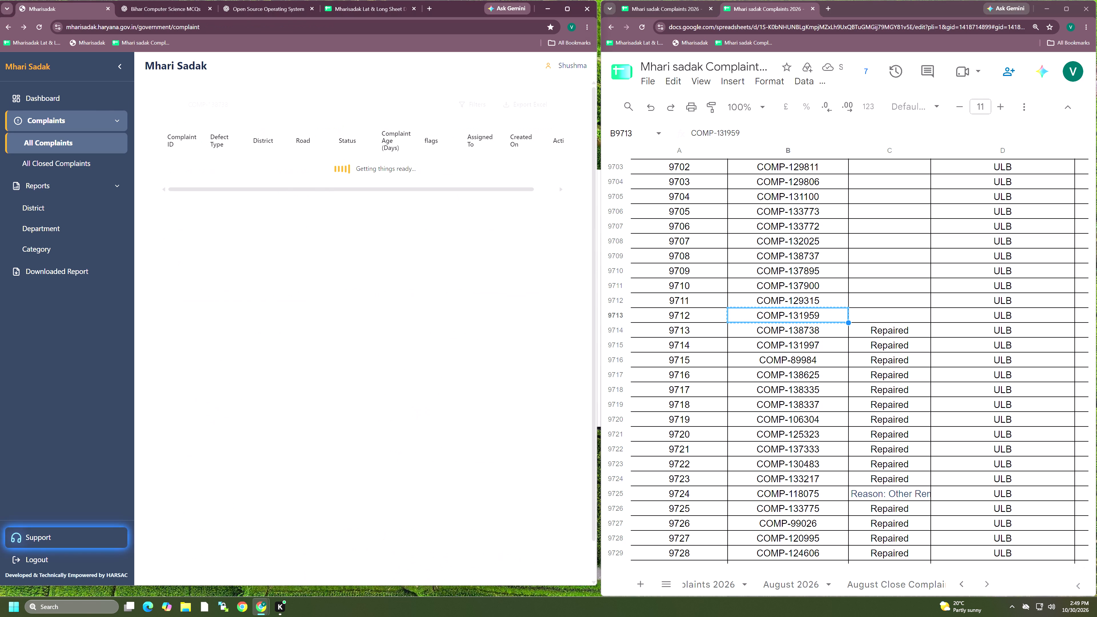
{"action": "left_click_drag", "start_coordinate": [233, 103], "coordinate": [171, 124]}
{"action": "key", "text": "ctrl+v"}
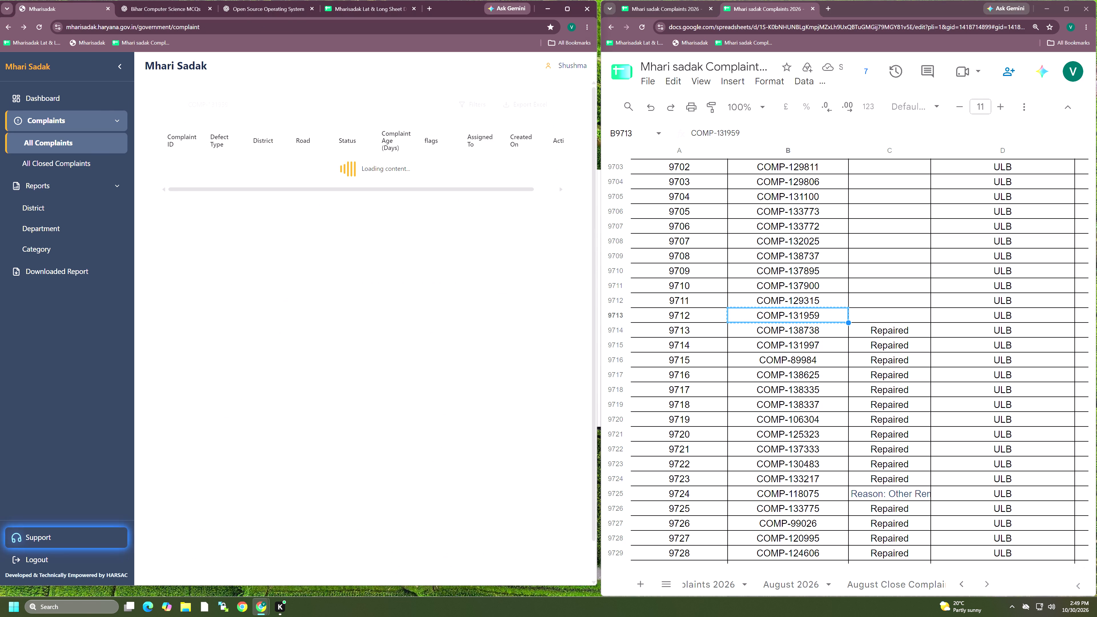
{"action": "left_click", "coordinate": [327, 178]}
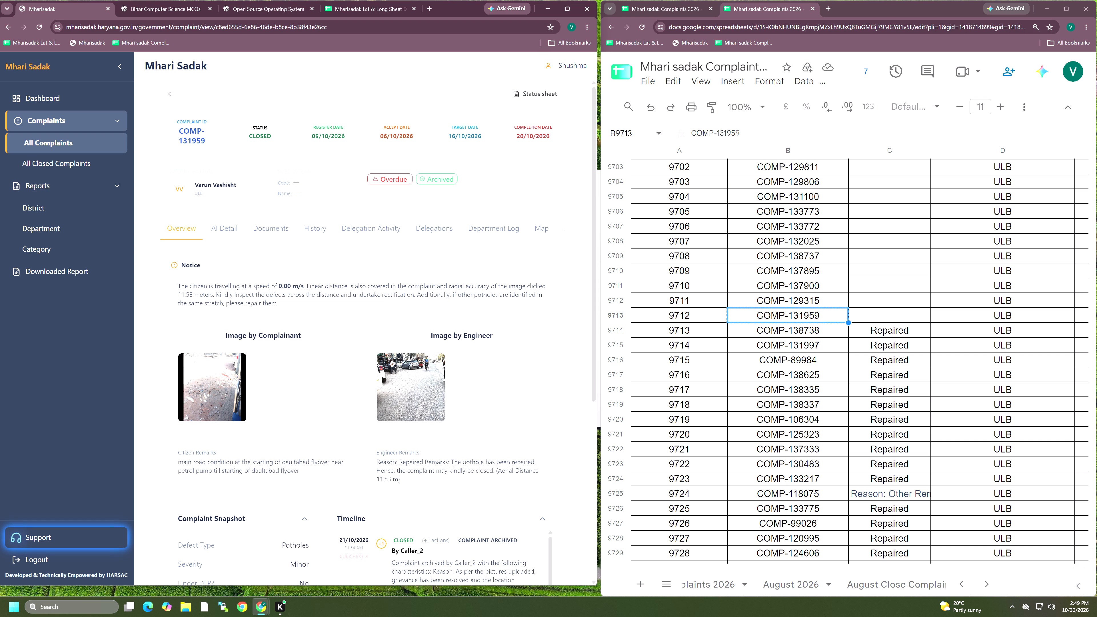
{"action": "left_click", "coordinate": [882, 327]}
{"action": "key", "text": "ctrl+c"}
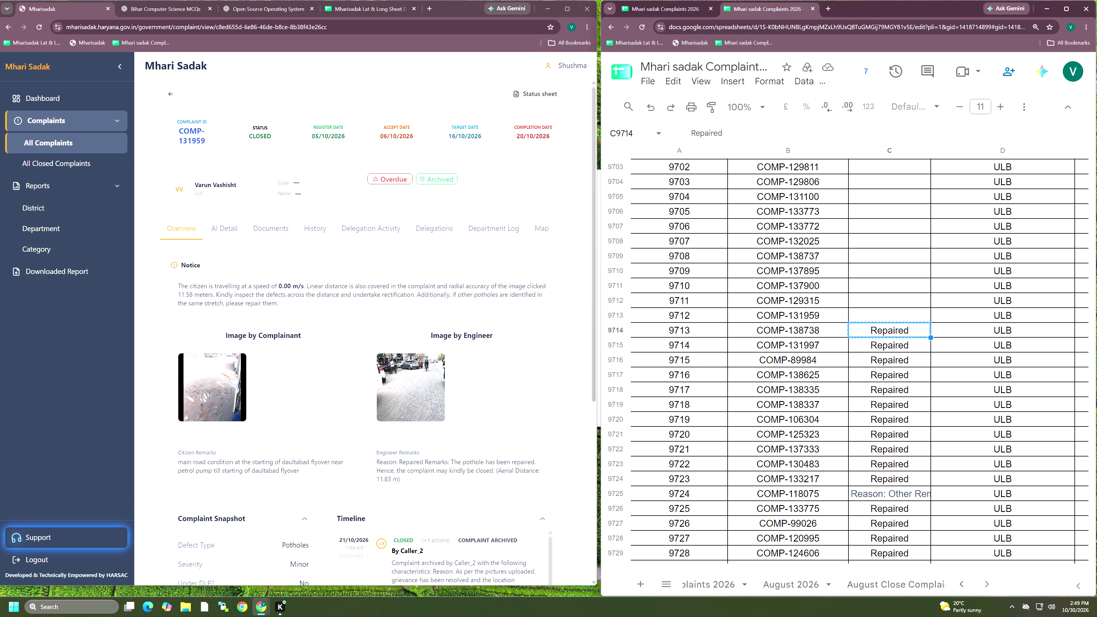
{"action": "left_click", "coordinate": [885, 318]}
{"action": "key", "text": "ctrl+v"}
{"action": "left_click", "coordinate": [823, 301]}
{"action": "key", "text": "ctrl+c"}
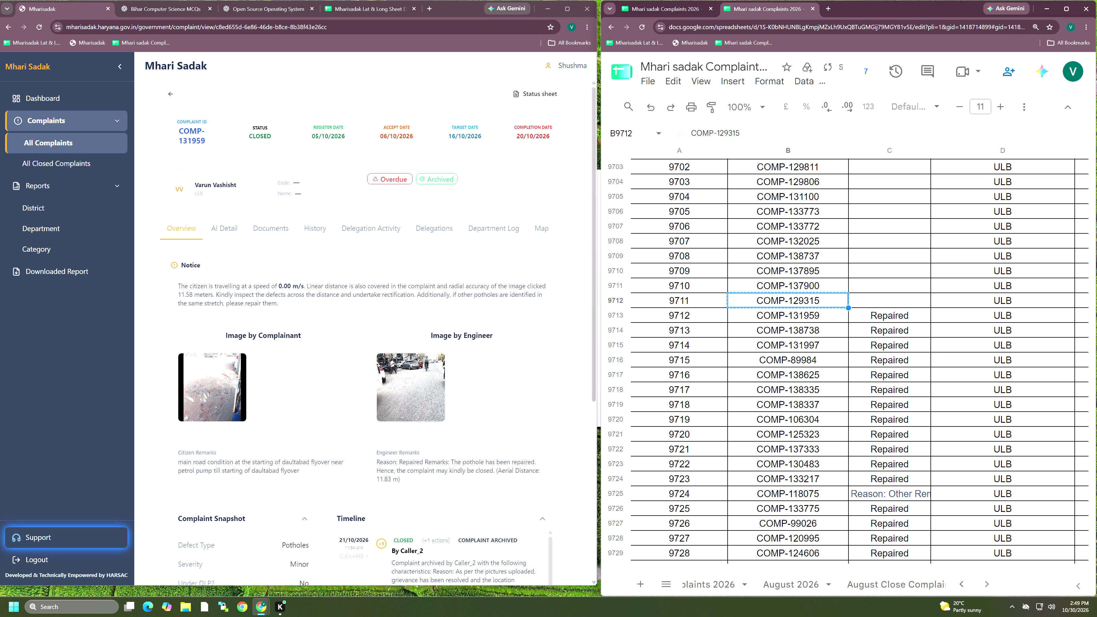
{"action": "left_click", "coordinate": [171, 98]}
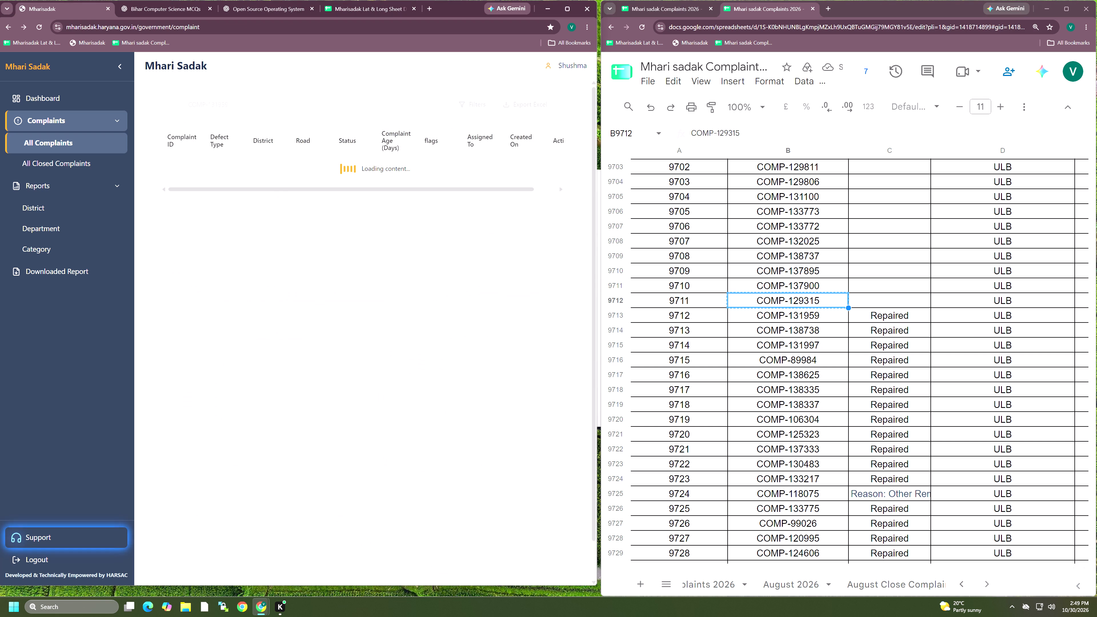
{"action": "left_click_drag", "start_coordinate": [233, 106], "coordinate": [146, 123]}
{"action": "key", "text": "ctrl+v"}
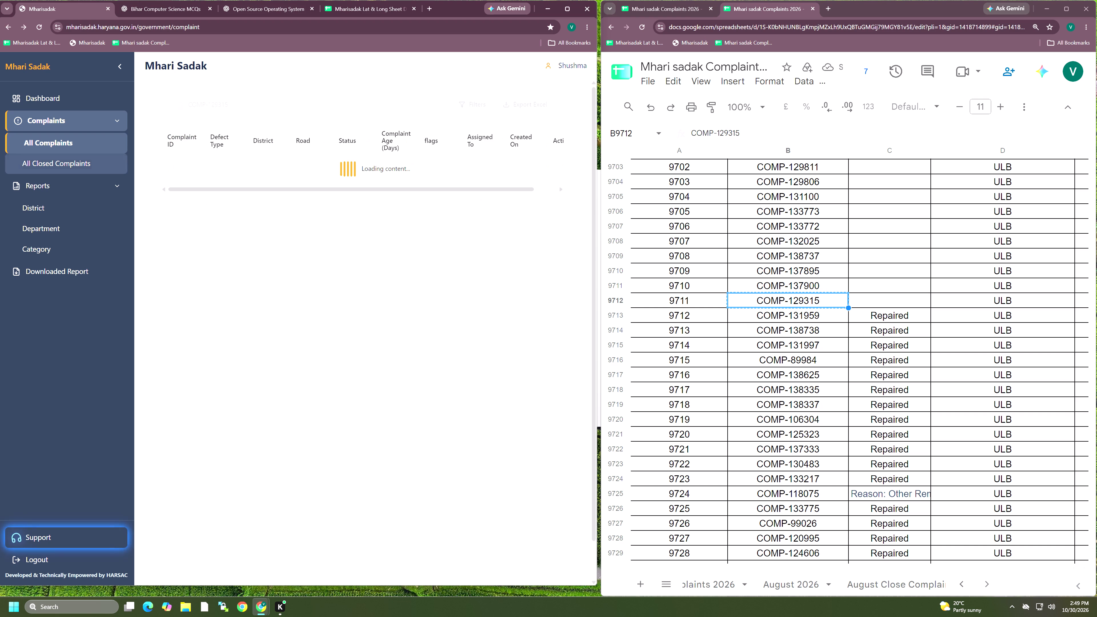
{"action": "left_click", "coordinate": [282, 170]}
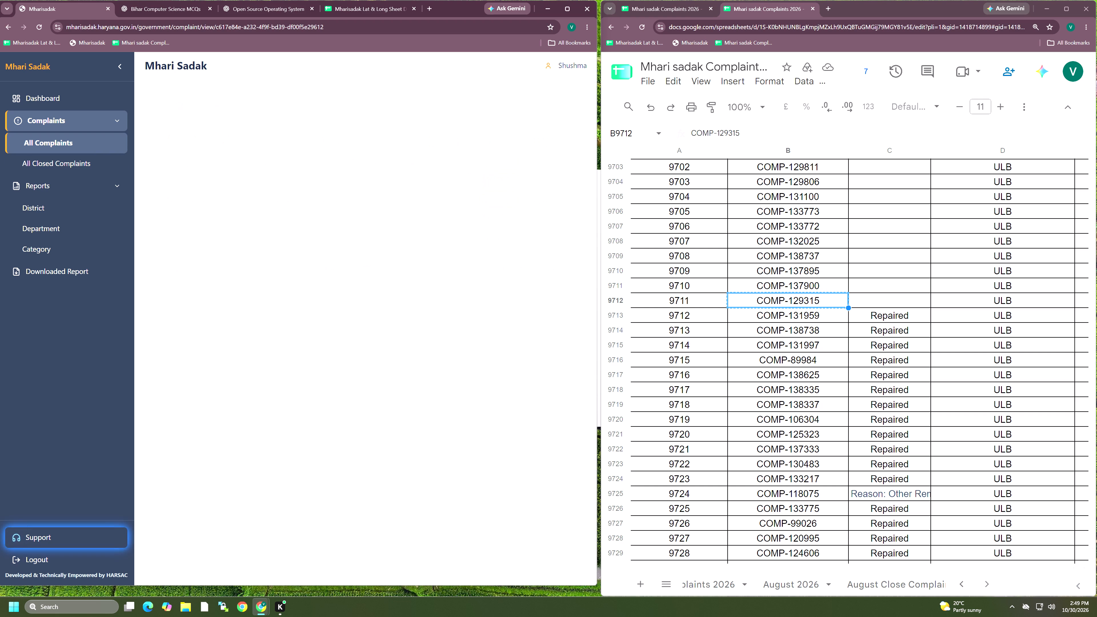
{"action": "scroll", "coordinate": [396, 437], "scroll_direction": "down", "scroll_amount": 1}
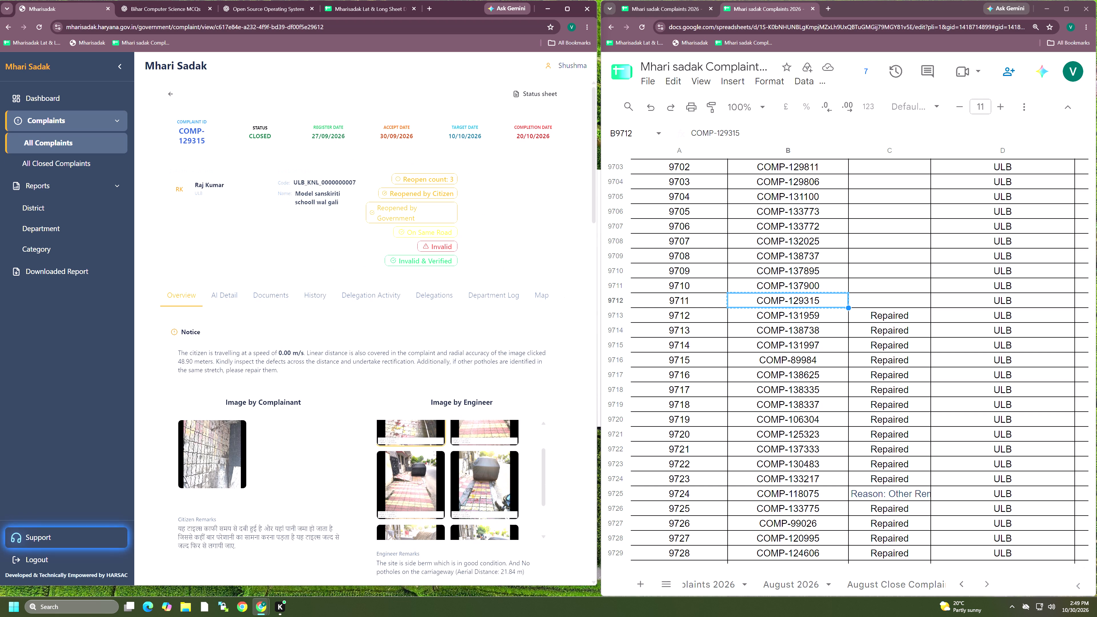
{"action": "scroll", "coordinate": [368, 424], "scroll_direction": "down", "scroll_amount": 2}
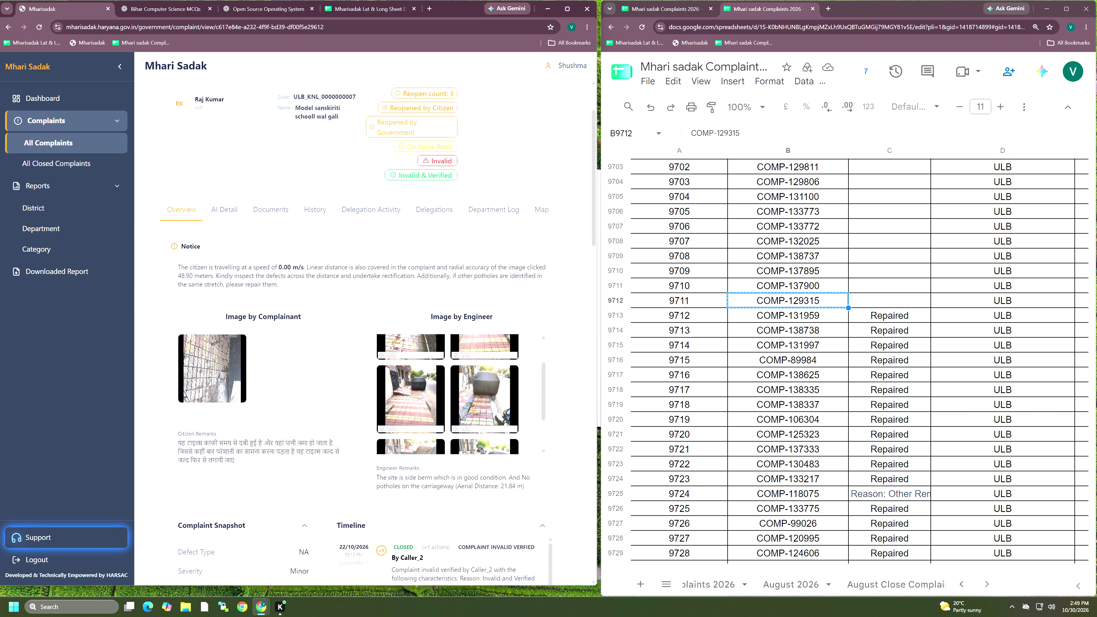
{"action": "left_click_drag", "start_coordinate": [377, 477], "coordinate": [402, 488]}
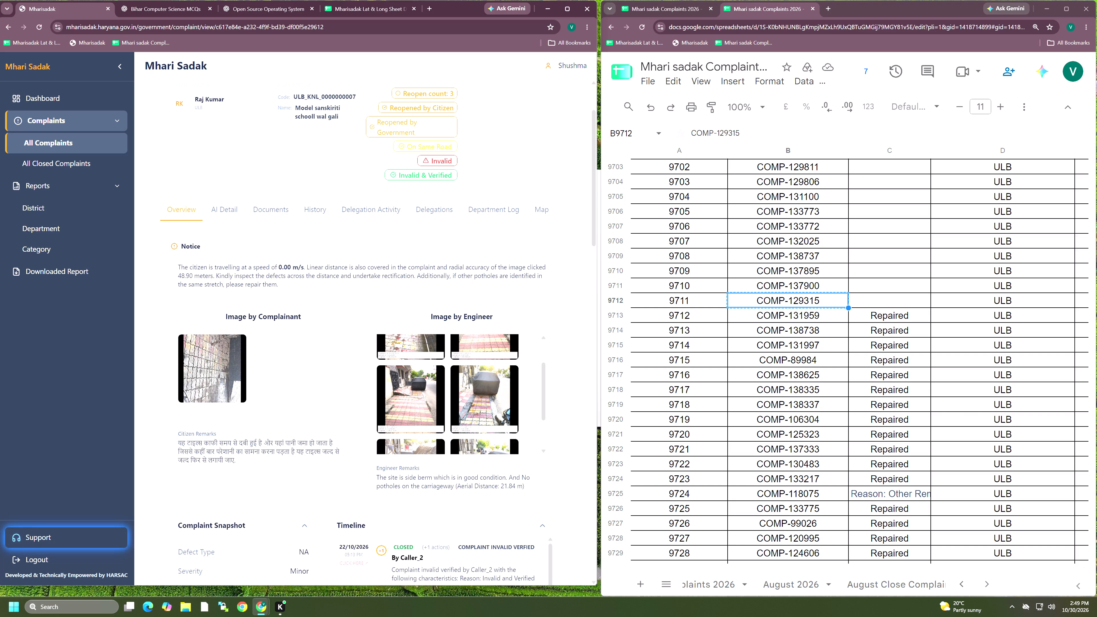
{"action": "left_click_drag", "start_coordinate": [402, 488], "coordinate": [540, 497]}
{"action": "key", "text": "ctrl+c"}
{"action": "left_click", "coordinate": [881, 305]}
{"action": "key", "text": "ctrl+v"}
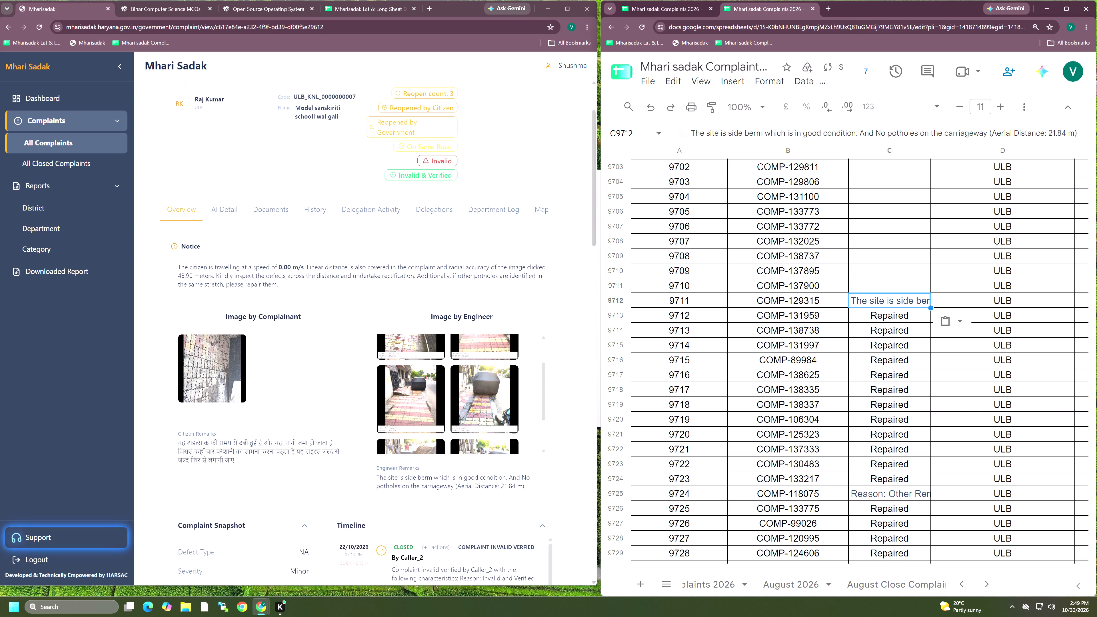
{"action": "left_click", "coordinate": [807, 285]}
{"action": "key", "text": "ctrl+c"}
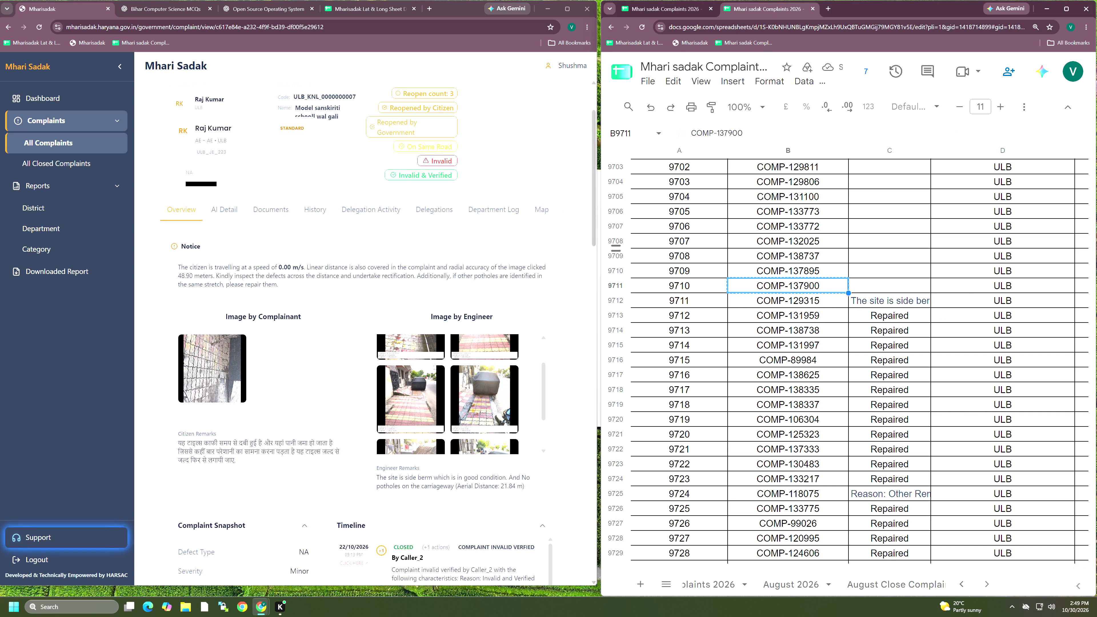
{"action": "scroll", "coordinate": [296, 189], "scroll_direction": "up", "scroll_amount": 14}
{"action": "left_click", "coordinate": [171, 93]}
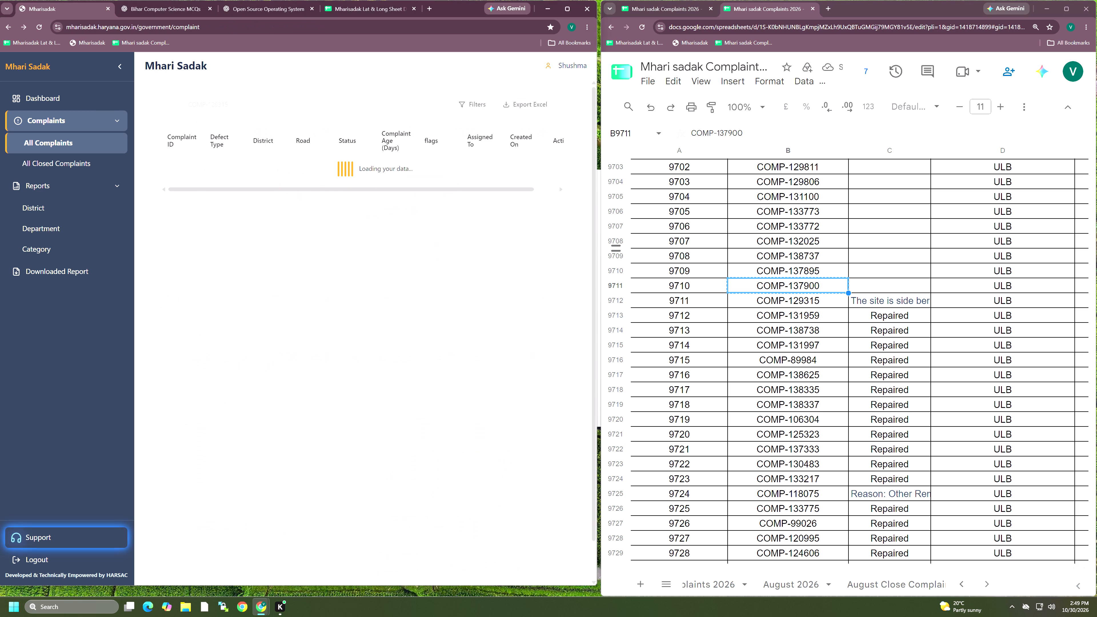
{"action": "left_click_drag", "start_coordinate": [234, 103], "coordinate": [130, 118]}
{"action": "key", "text": "ctrl+v"}
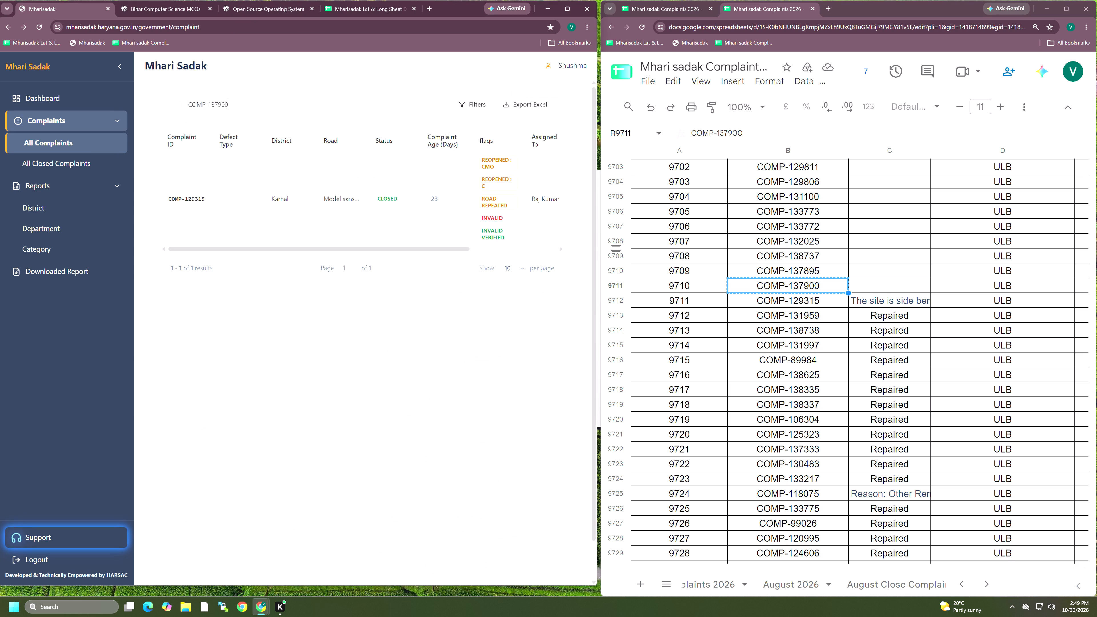
{"action": "left_click", "coordinate": [317, 181]}
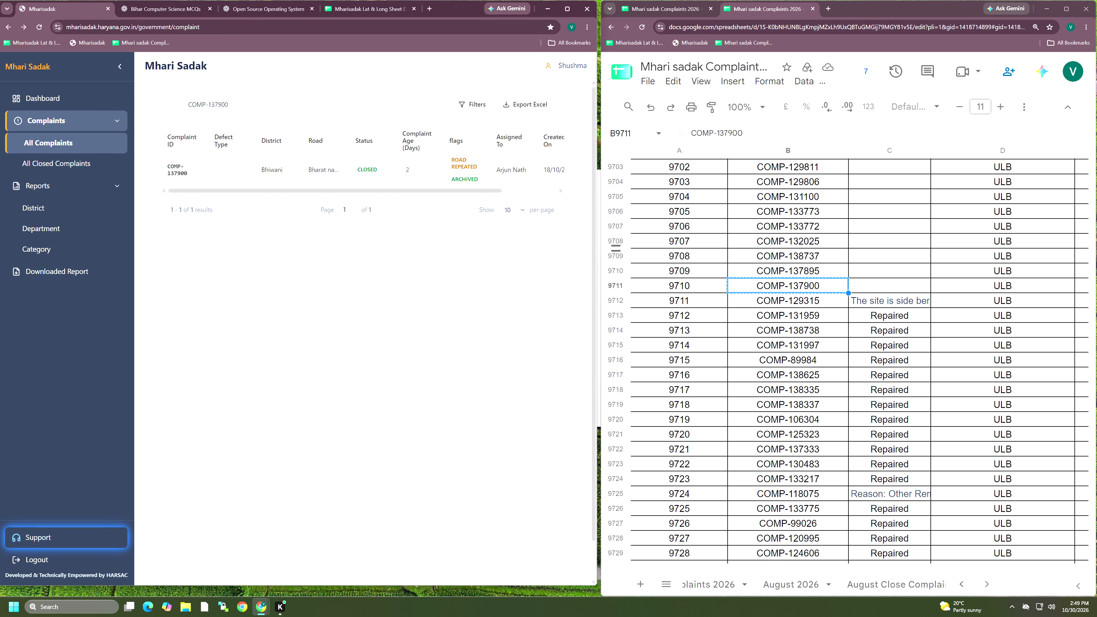
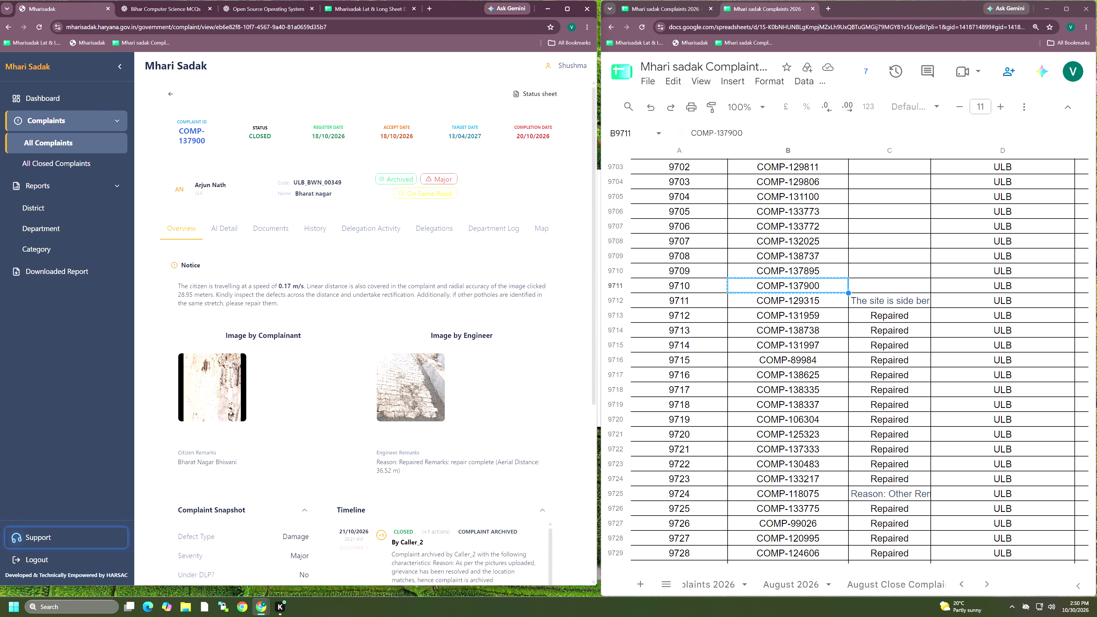
{"action": "left_click", "coordinate": [890, 321]}
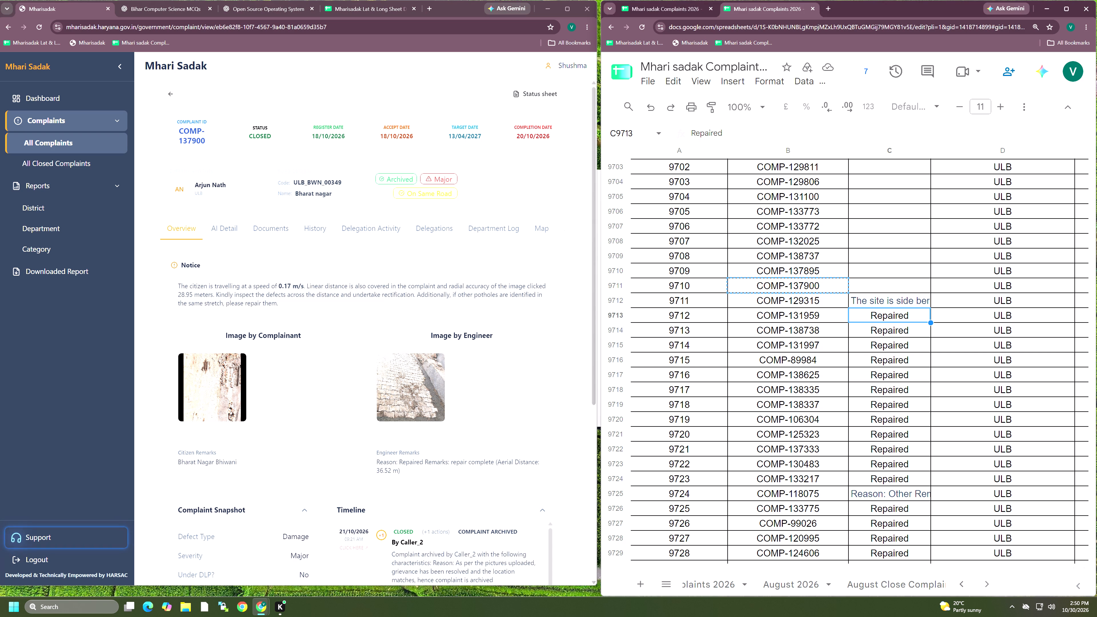
{"action": "key", "text": "ctrl+c"}
{"action": "left_click", "coordinate": [878, 285]}
{"action": "key", "text": "ctrl+v"}
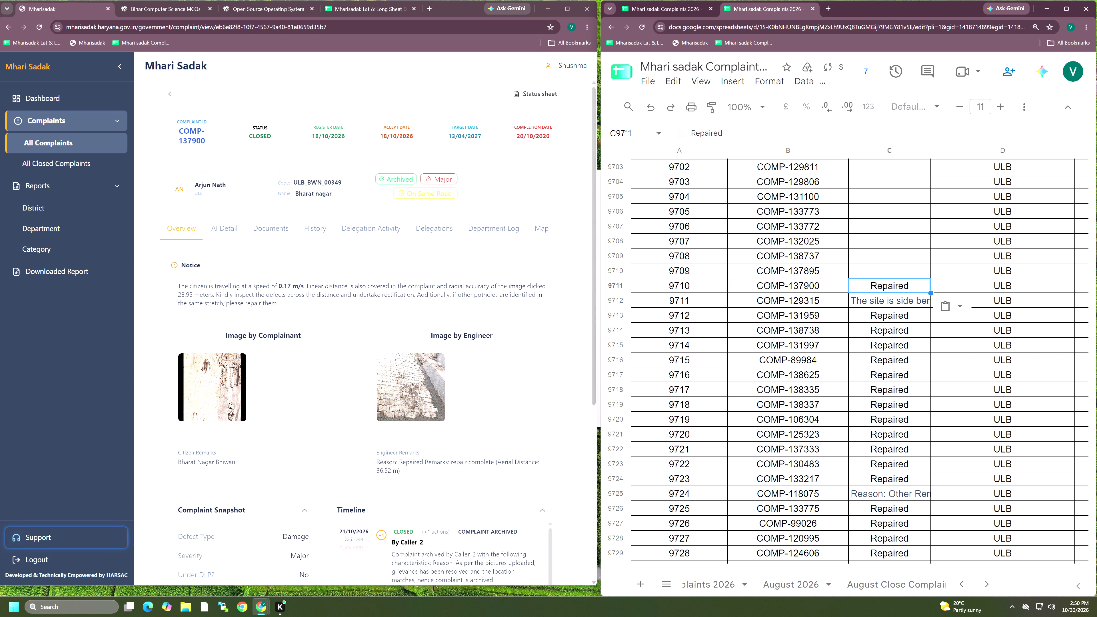
{"action": "left_click", "coordinate": [813, 271]}
{"action": "key", "text": "ctrl+c"}
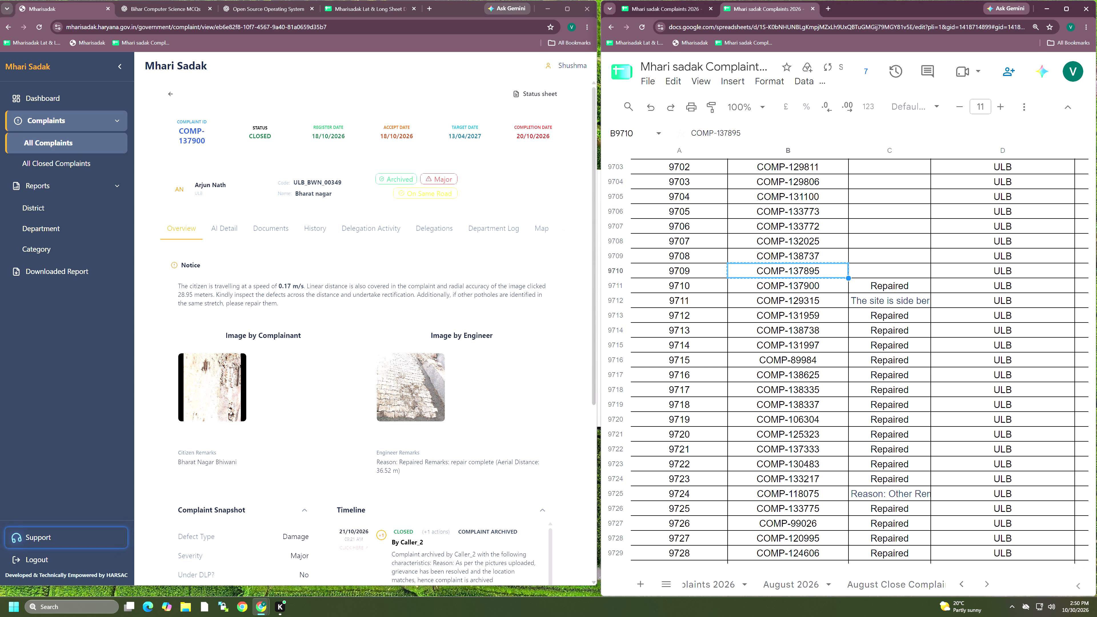
{"action": "left_click", "coordinate": [171, 96]}
{"action": "left_click_drag", "start_coordinate": [231, 105], "coordinate": [226, 107]}
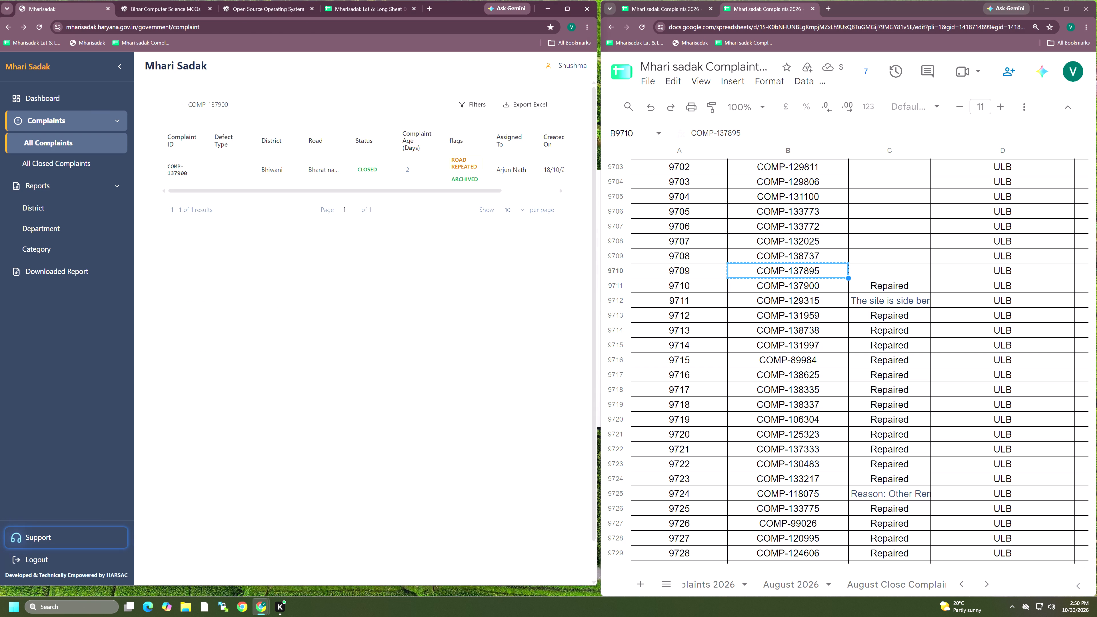
{"action": "left_click_drag", "start_coordinate": [226, 107], "coordinate": [137, 123]}
{"action": "key", "text": "ctrl+v"}
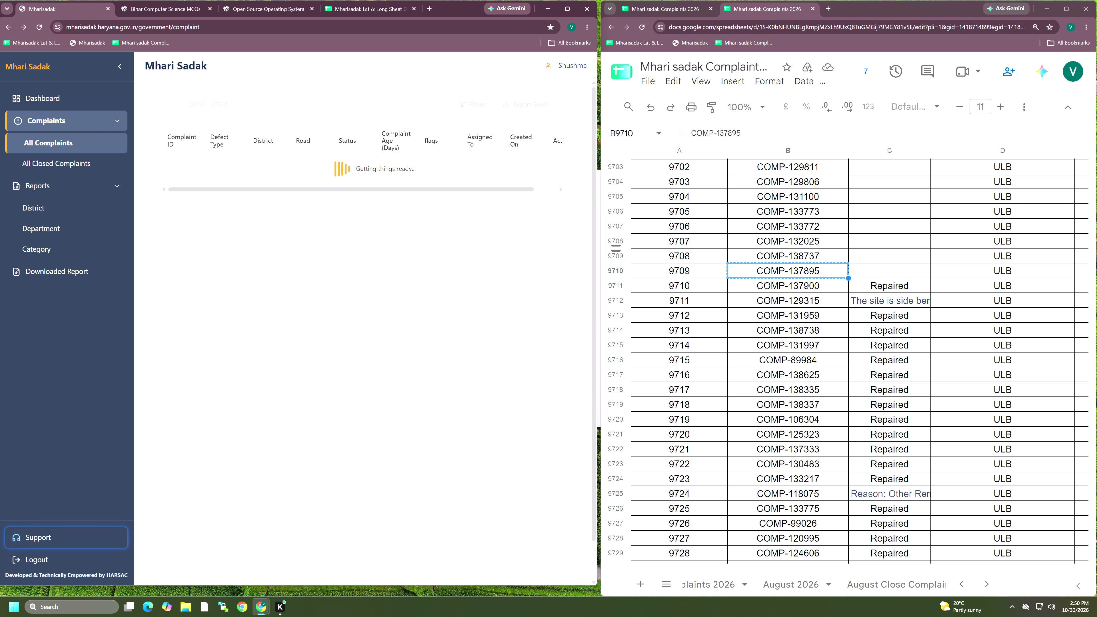
{"action": "left_click", "coordinate": [270, 162]}
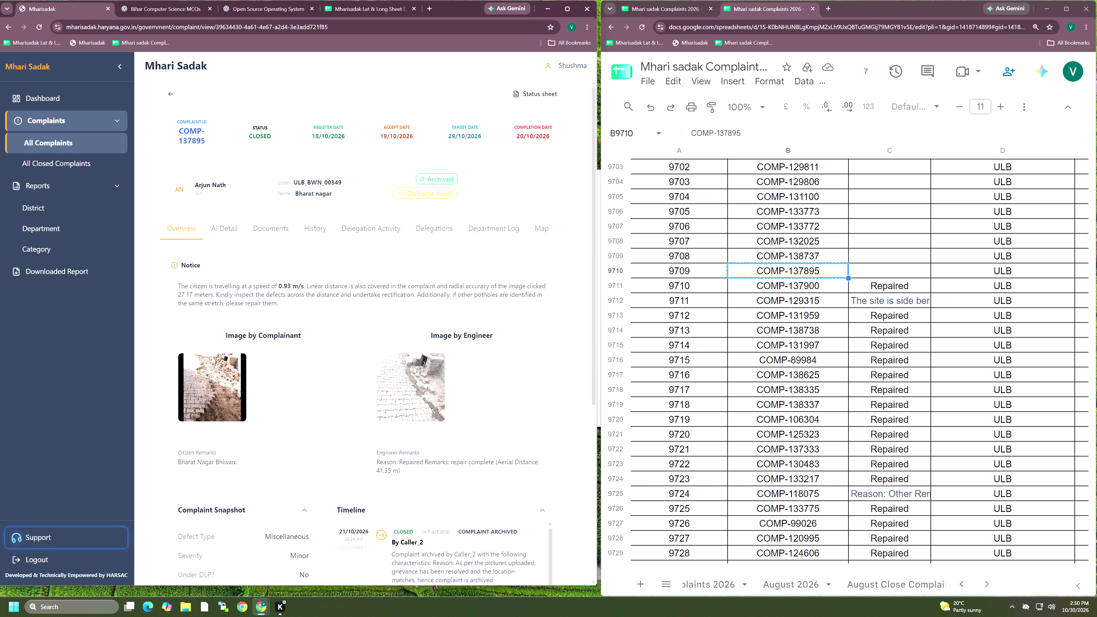
{"action": "left_click", "coordinate": [888, 288]}
{"action": "key", "text": "ctrl+c"}
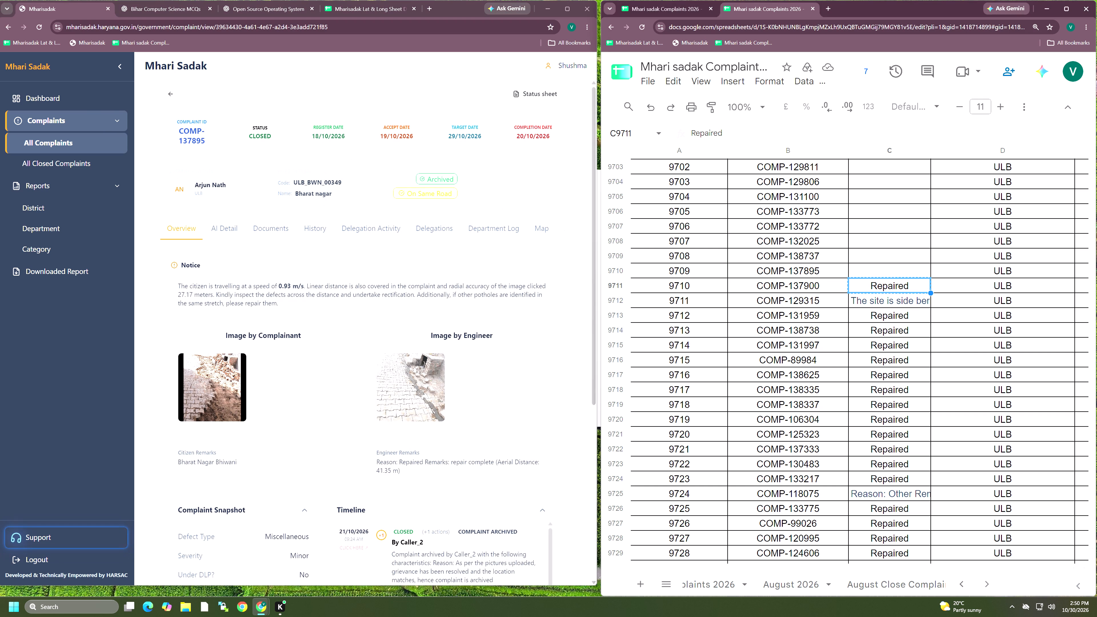
{"action": "left_click", "coordinate": [866, 269]}
{"action": "key", "text": "ctrl+v"}
{"action": "left_click", "coordinate": [814, 259]}
{"action": "key", "text": "ctrl+c"}
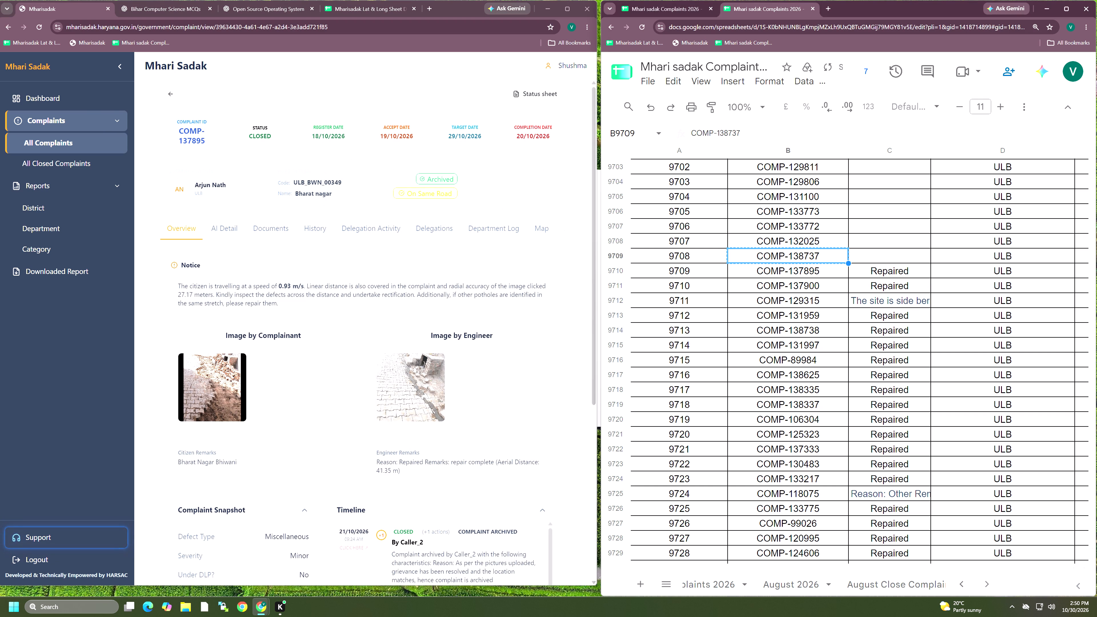
{"action": "left_click", "coordinate": [165, 92]}
{"action": "left_click_drag", "start_coordinate": [232, 104], "coordinate": [144, 127]}
{"action": "key", "text": "ctrl+v"}
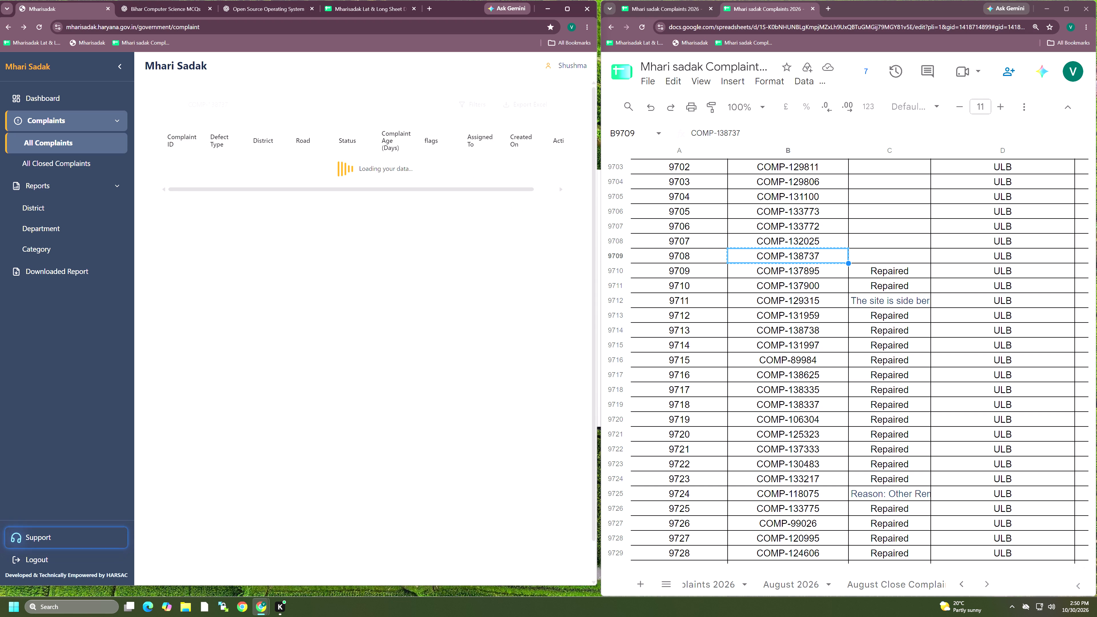
{"action": "left_click", "coordinate": [283, 177]}
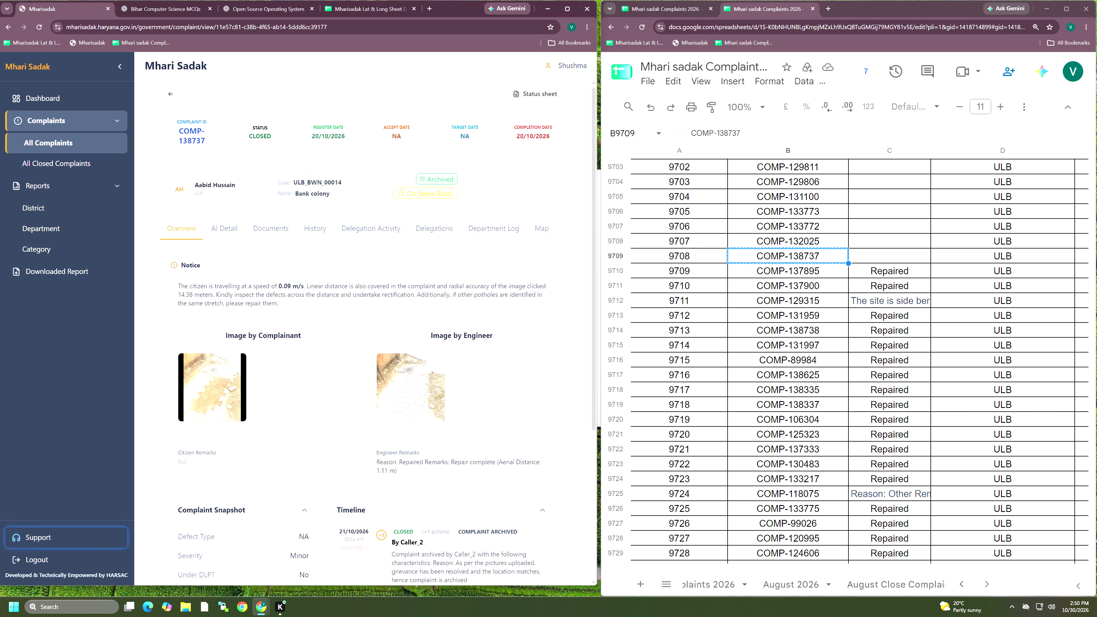
{"action": "left_click", "coordinate": [880, 270]}
{"action": "key", "text": "ctrl+c"}
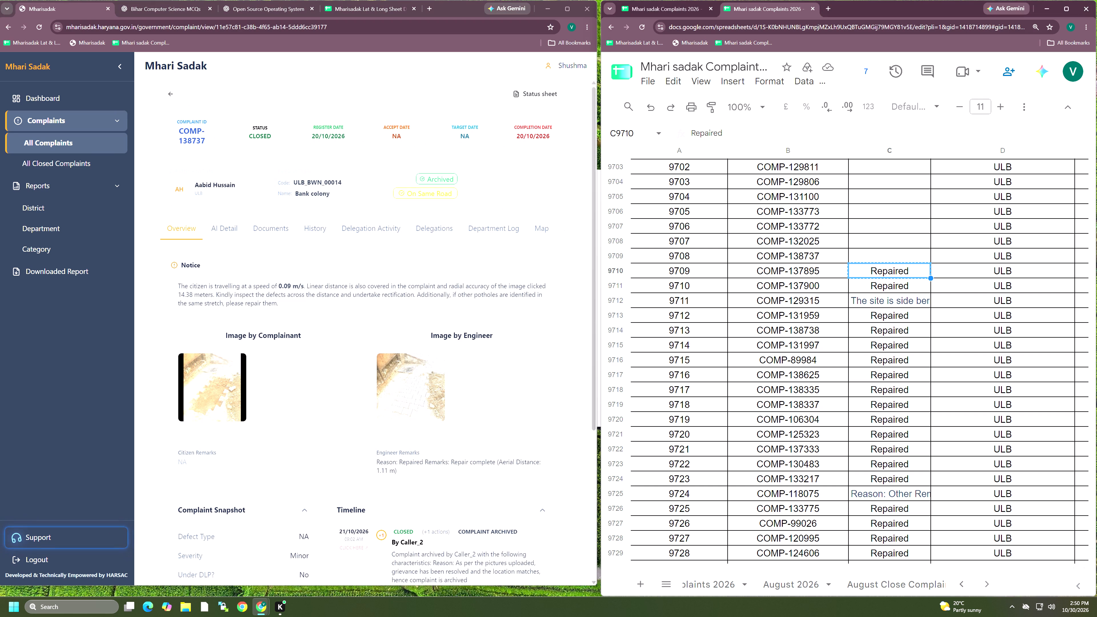
{"action": "left_click", "coordinate": [865, 256]}
{"action": "key", "text": "ctrl+v"}
{"action": "left_click", "coordinate": [816, 241]}
{"action": "key", "text": "ctrl+c"}
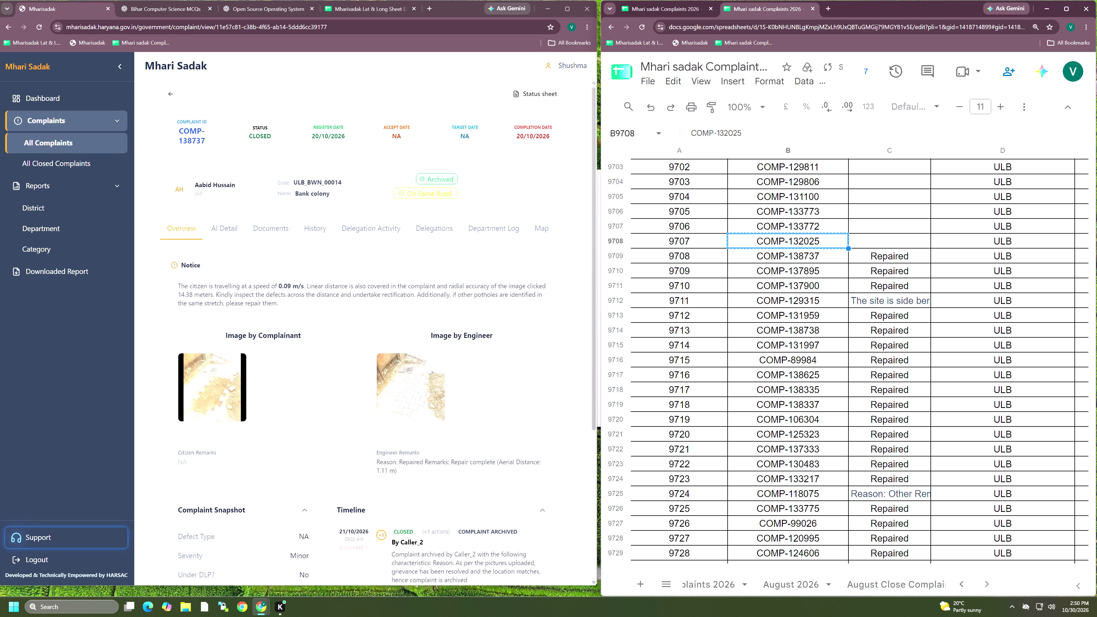
{"action": "left_click", "coordinate": [157, 97]}
{"action": "left_click", "coordinate": [170, 95]}
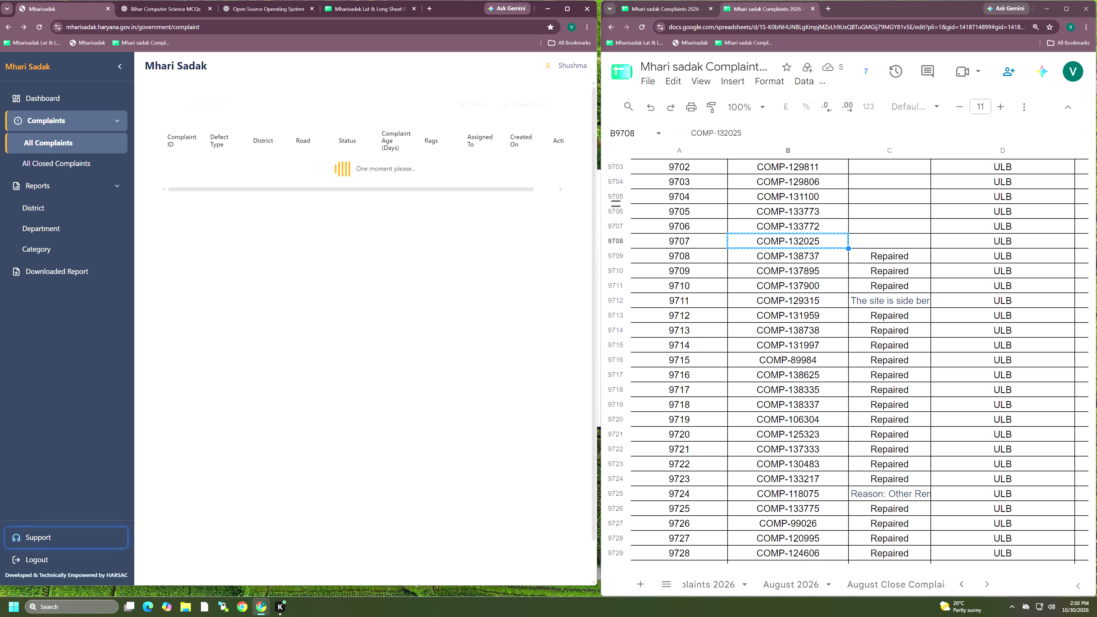
{"action": "left_click_drag", "start_coordinate": [231, 105], "coordinate": [149, 116]}
{"action": "key", "text": "ctrl+v"}
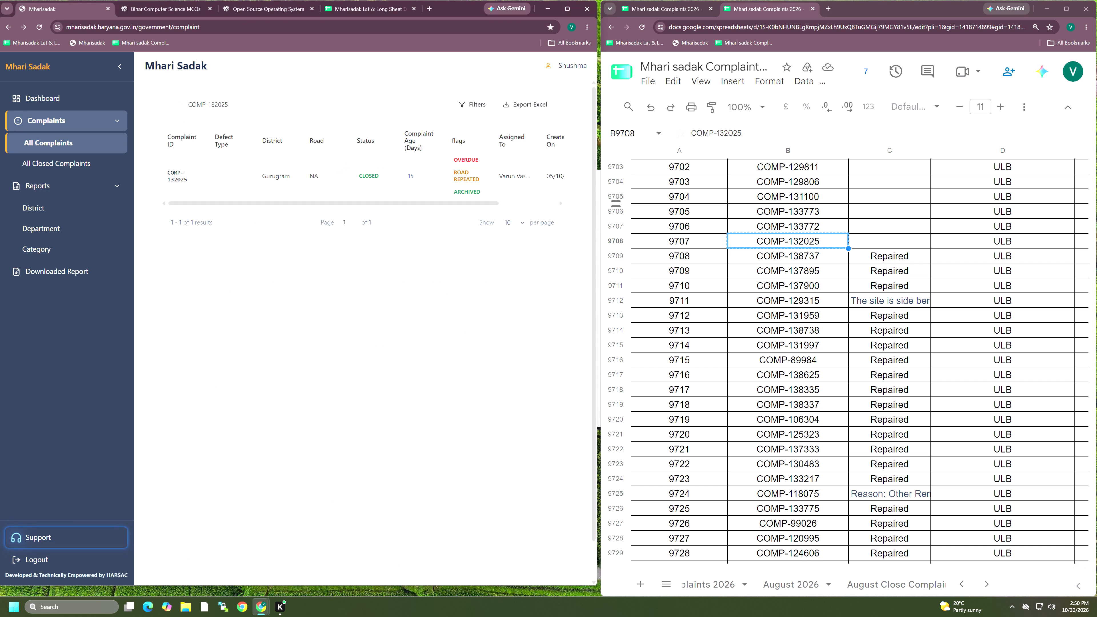
{"action": "left_click", "coordinate": [282, 172]}
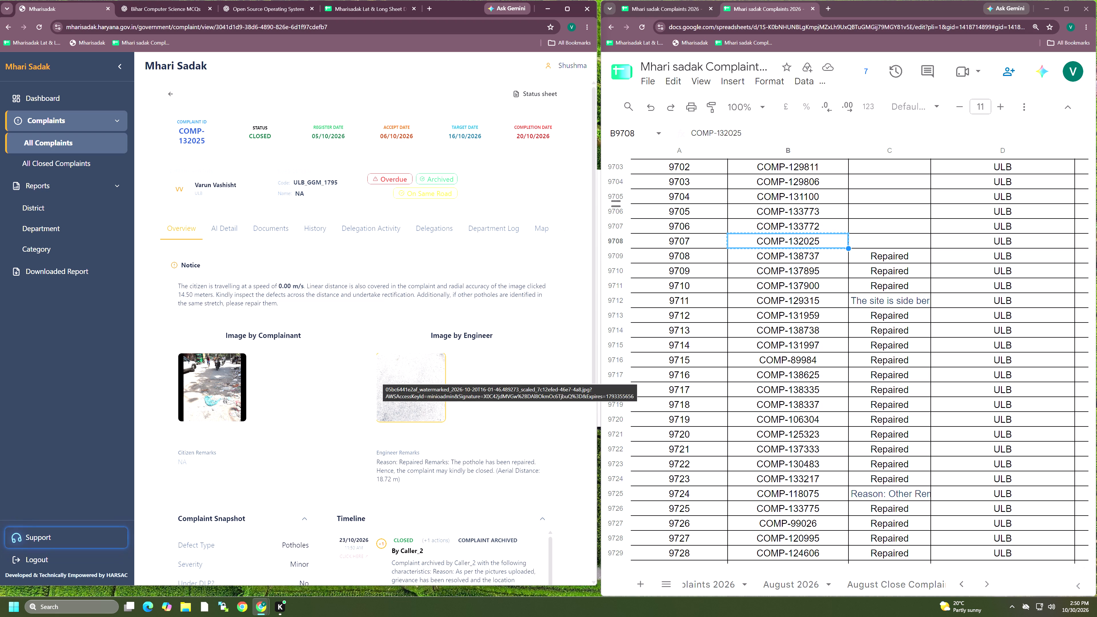
{"action": "left_click", "coordinate": [883, 259]}
{"action": "key", "text": "ctrl+c"}
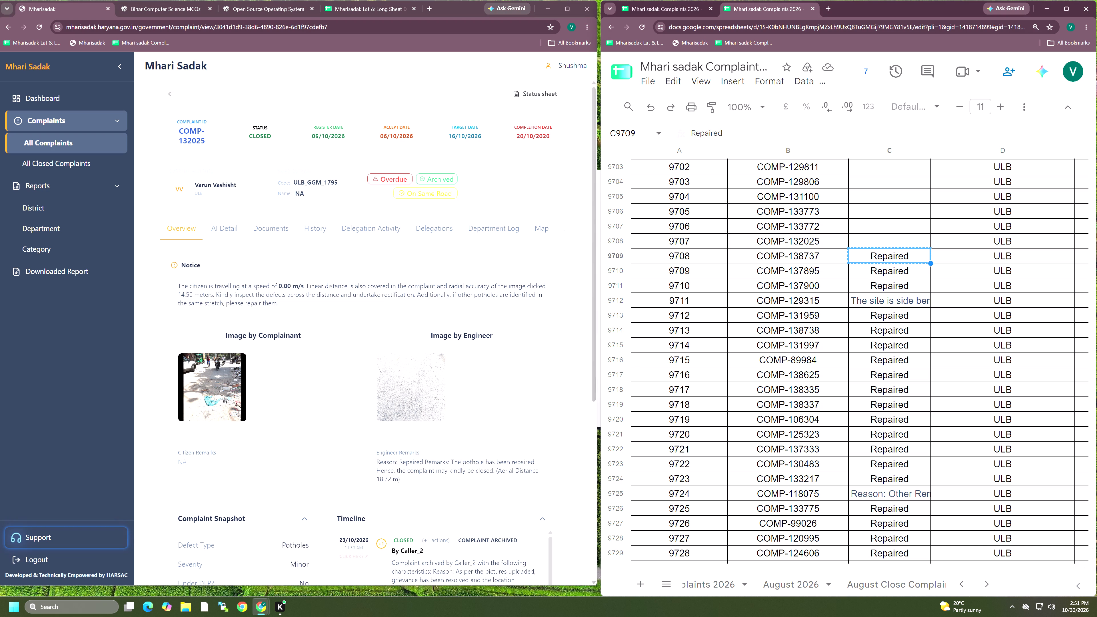
{"action": "left_click", "coordinate": [876, 238]}
{"action": "key", "text": "ctrl+v"}
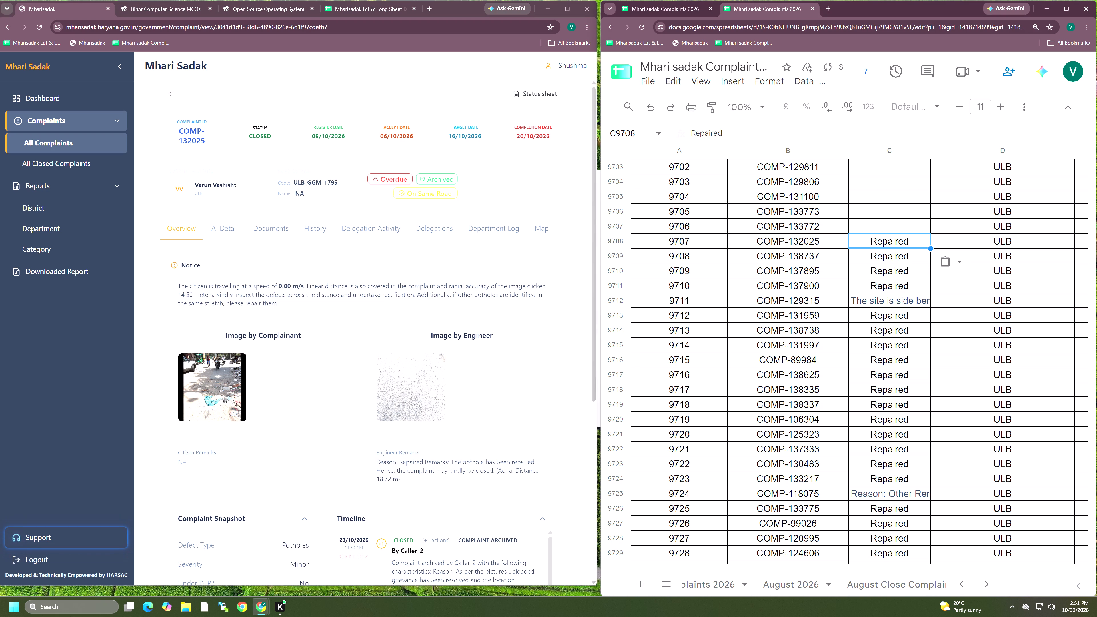
{"action": "left_click", "coordinate": [818, 226]}
{"action": "key", "text": "ctrl+c"}
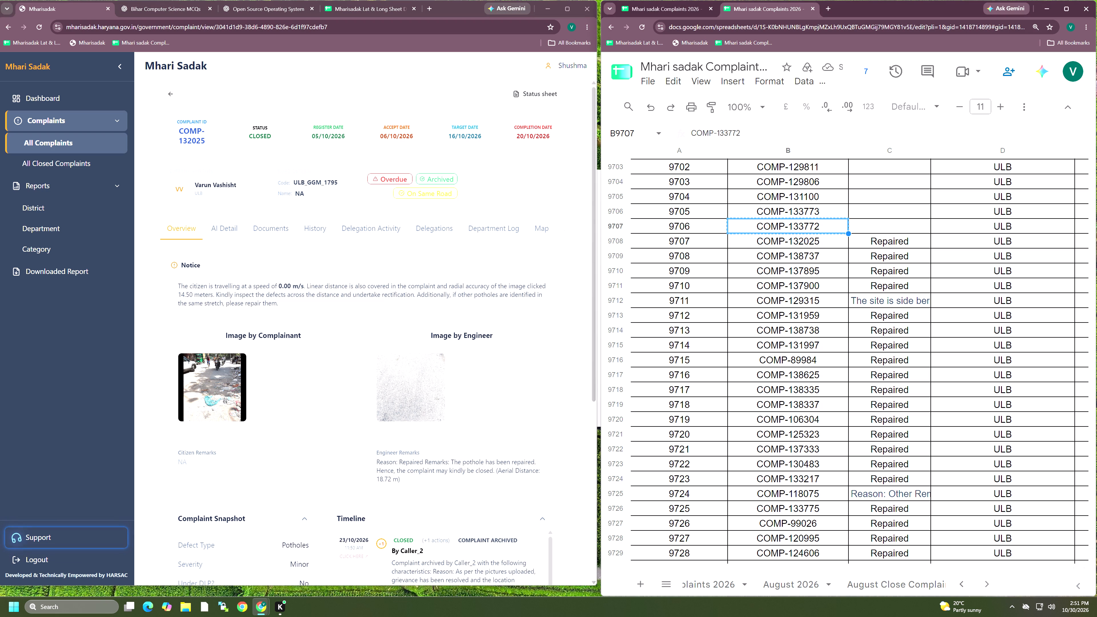
{"action": "left_click", "coordinate": [171, 93]}
{"action": "left_click_drag", "start_coordinate": [235, 105], "coordinate": [170, 123]}
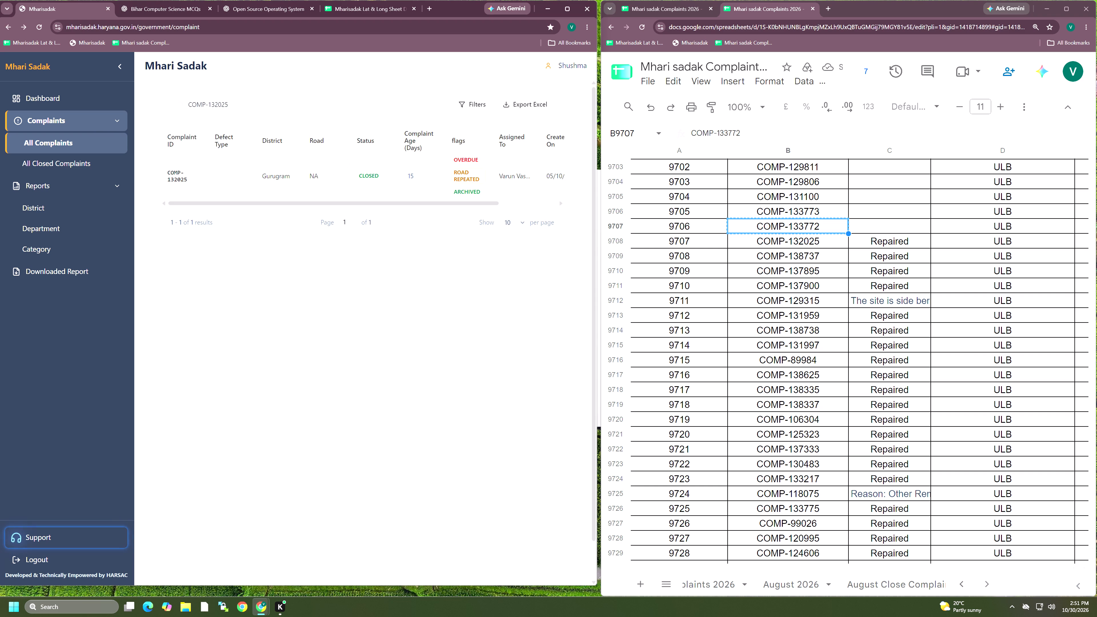
{"action": "left_click_drag", "start_coordinate": [170, 123], "coordinate": [164, 124]}
{"action": "key", "text": "ctrl+v"}
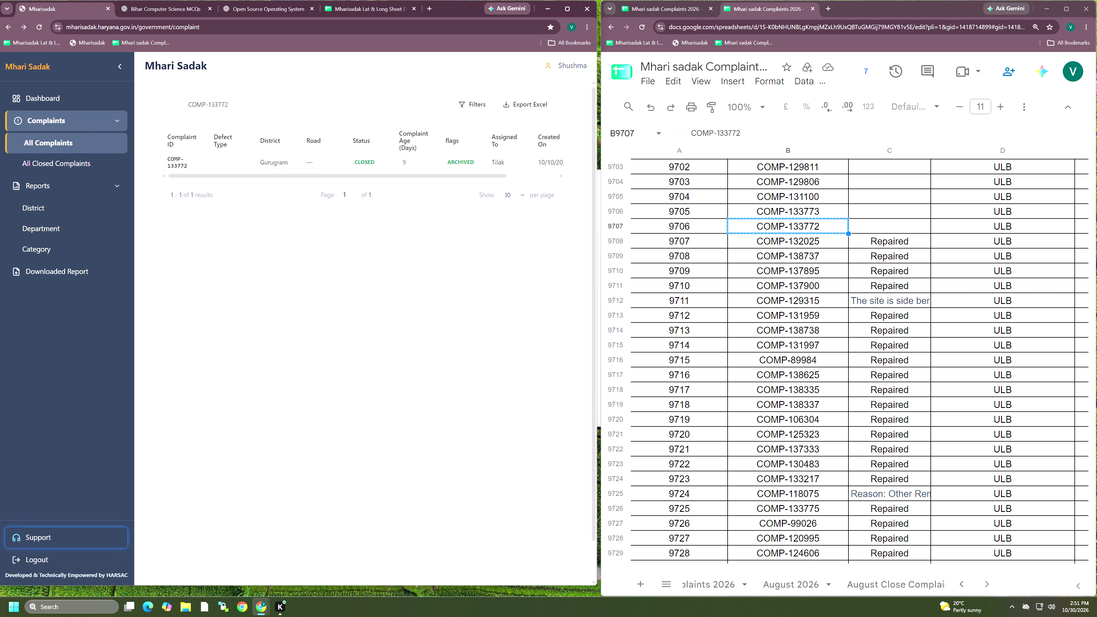
{"action": "left_click", "coordinate": [325, 167]}
{"action": "scroll", "coordinate": [922, 314], "scroll_direction": "up", "scroll_amount": 3}
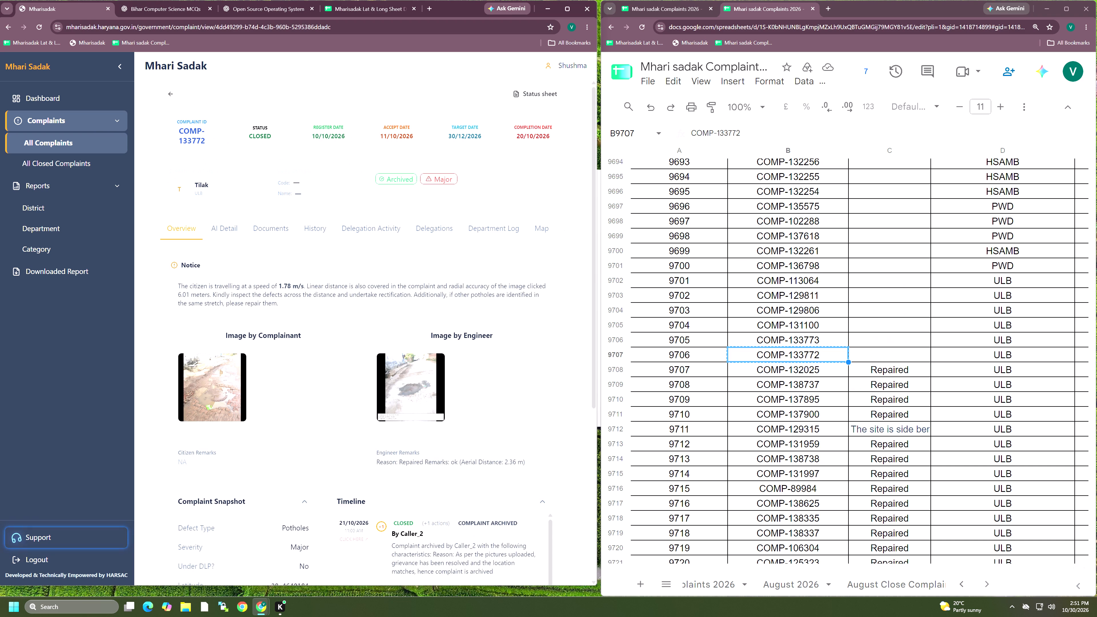
{"action": "scroll", "coordinate": [922, 314], "scroll_direction": "down", "scroll_amount": 10}
{"action": "scroll", "coordinate": [928, 315], "scroll_direction": "up", "scroll_amount": 5}
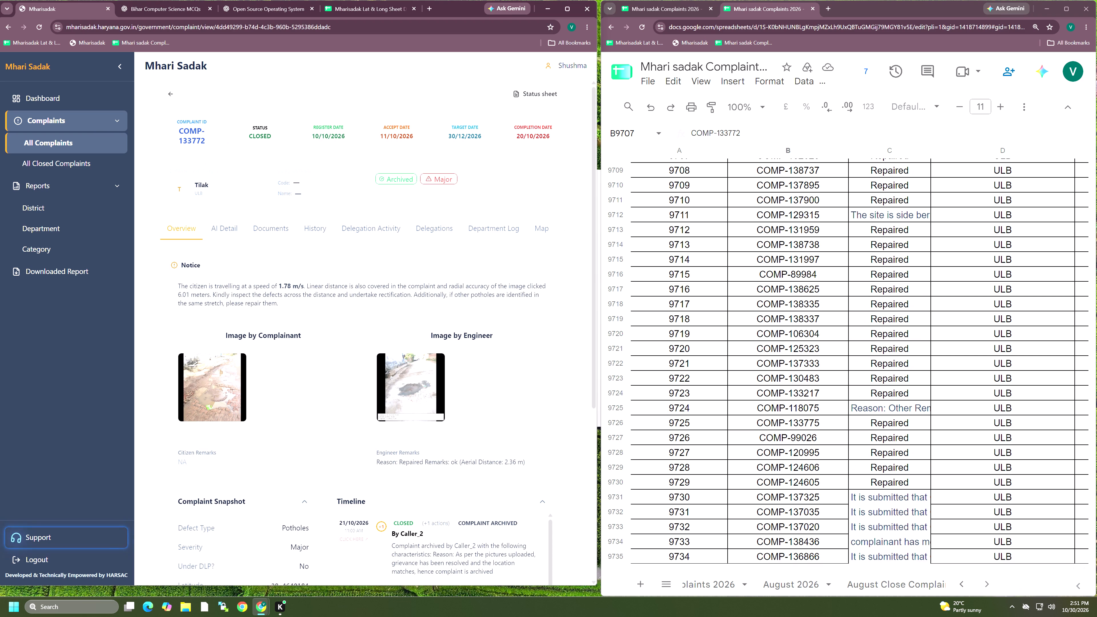
{"action": "scroll", "coordinate": [942, 320], "scroll_direction": "down", "scroll_amount": 1}
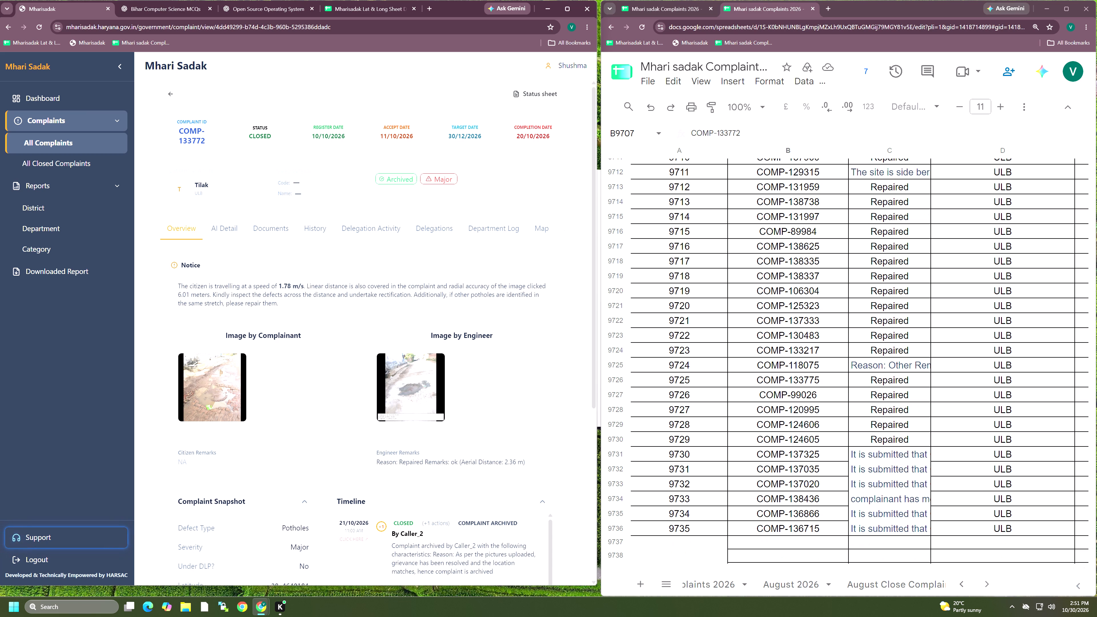
{"action": "scroll", "coordinate": [942, 320], "scroll_direction": "up", "scroll_amount": 3}
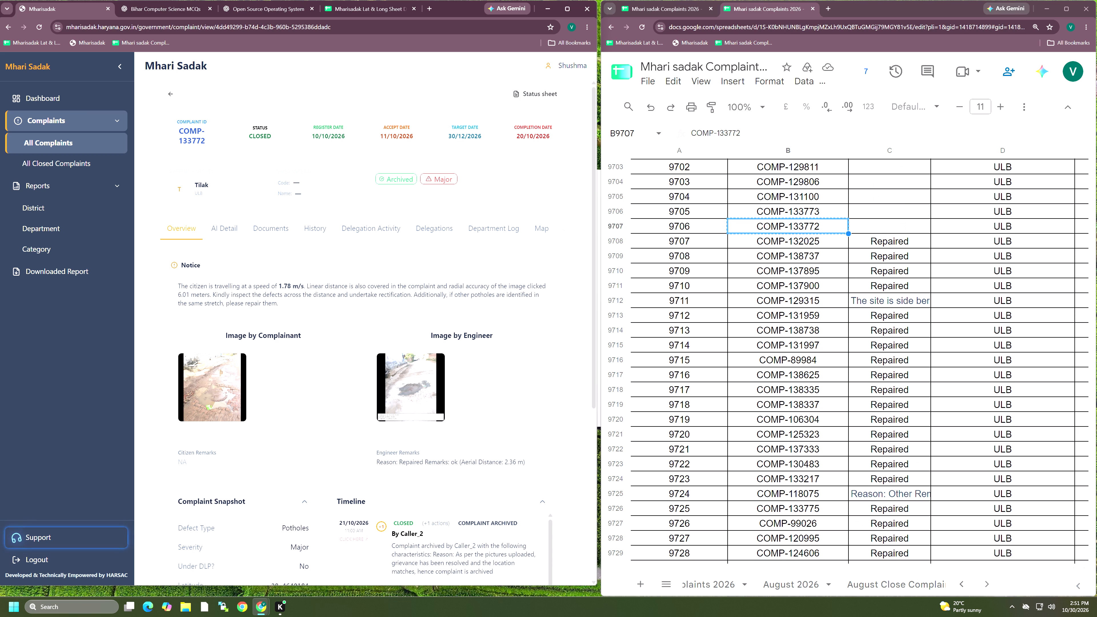
{"action": "scroll", "coordinate": [942, 320], "scroll_direction": "up", "scroll_amount": 2}
{"action": "scroll", "coordinate": [897, 337], "scroll_direction": "up", "scroll_amount": 2}
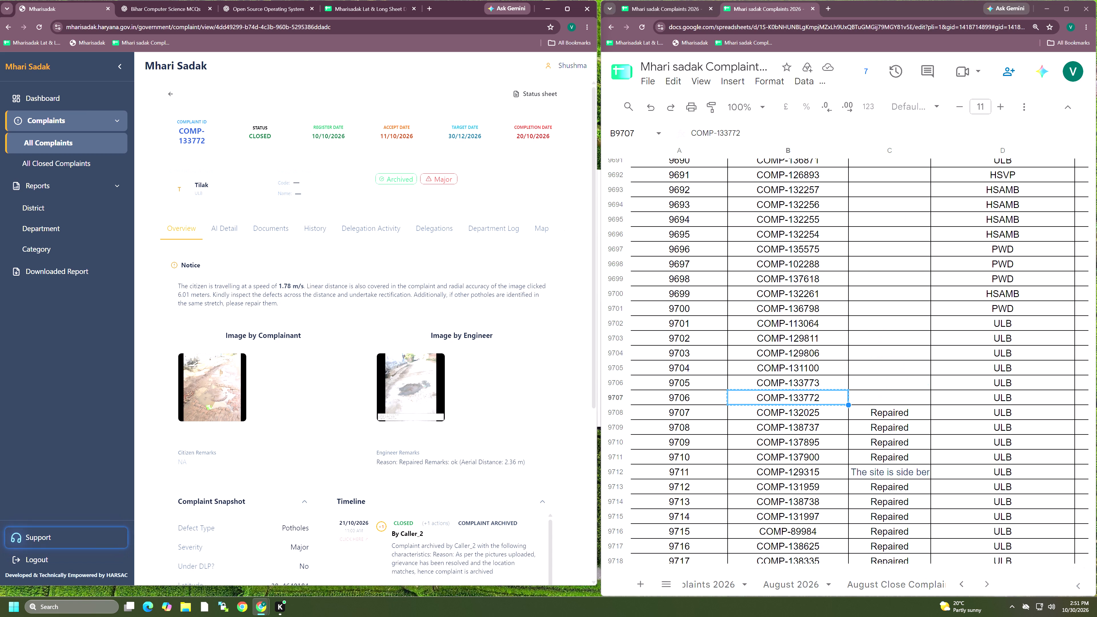
{"action": "scroll", "coordinate": [897, 337], "scroll_direction": "down", "scroll_amount": 1}
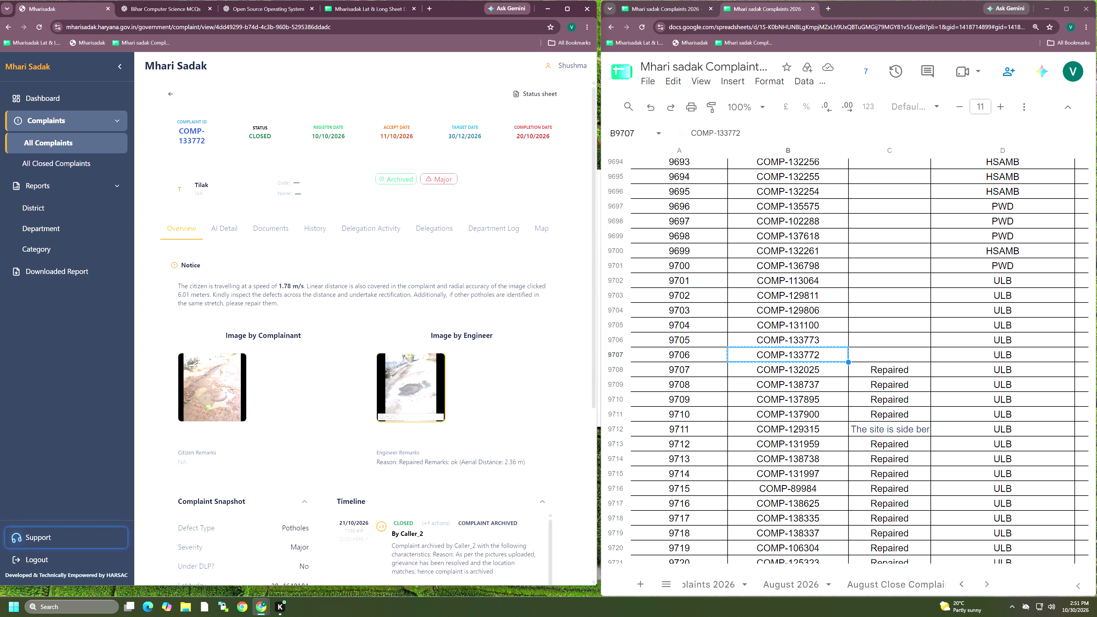
{"action": "left_click", "coordinate": [892, 370]}
{"action": "key", "text": "ctrl+c"}
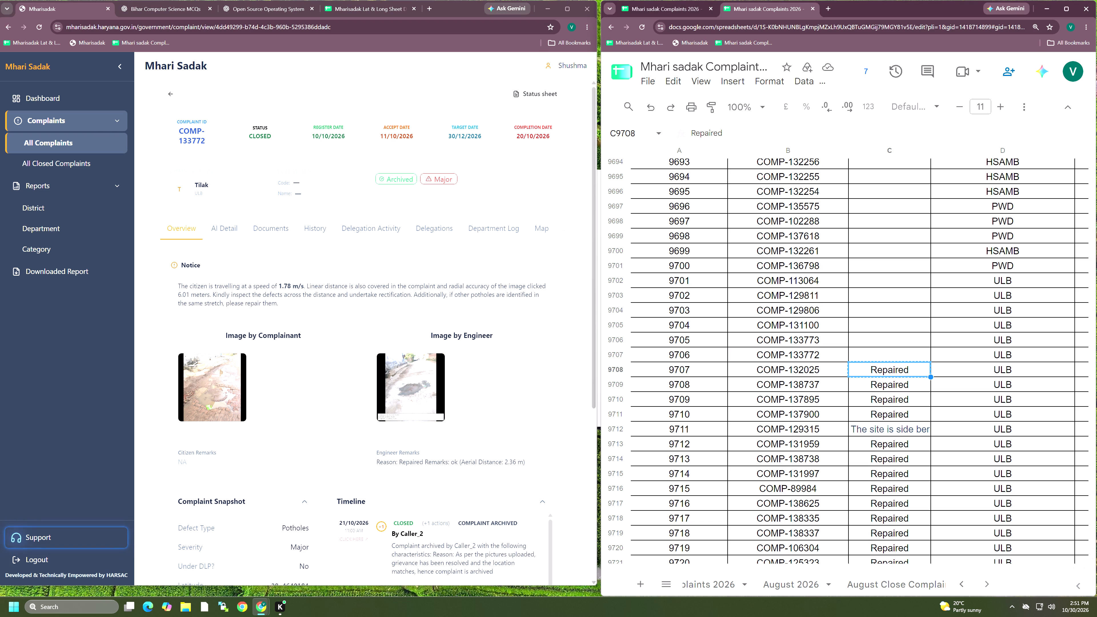
{"action": "left_click", "coordinate": [880, 356]}
{"action": "key", "text": "ctrl+v"}
{"action": "left_click", "coordinate": [816, 342]}
{"action": "key", "text": "ctrl+c"}
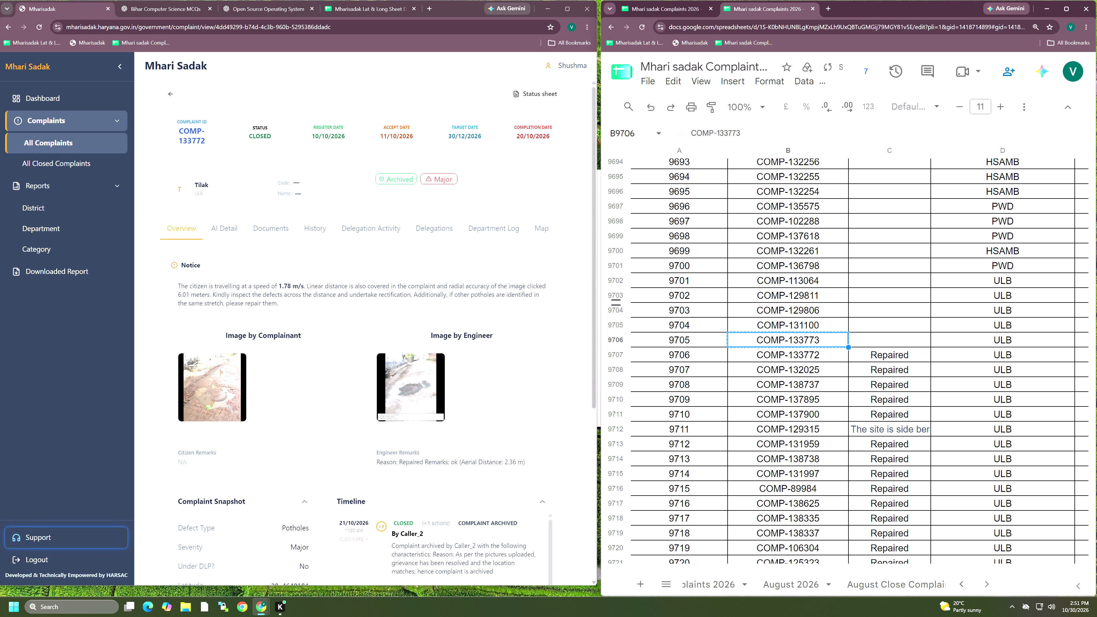
{"action": "left_click", "coordinate": [167, 95]}
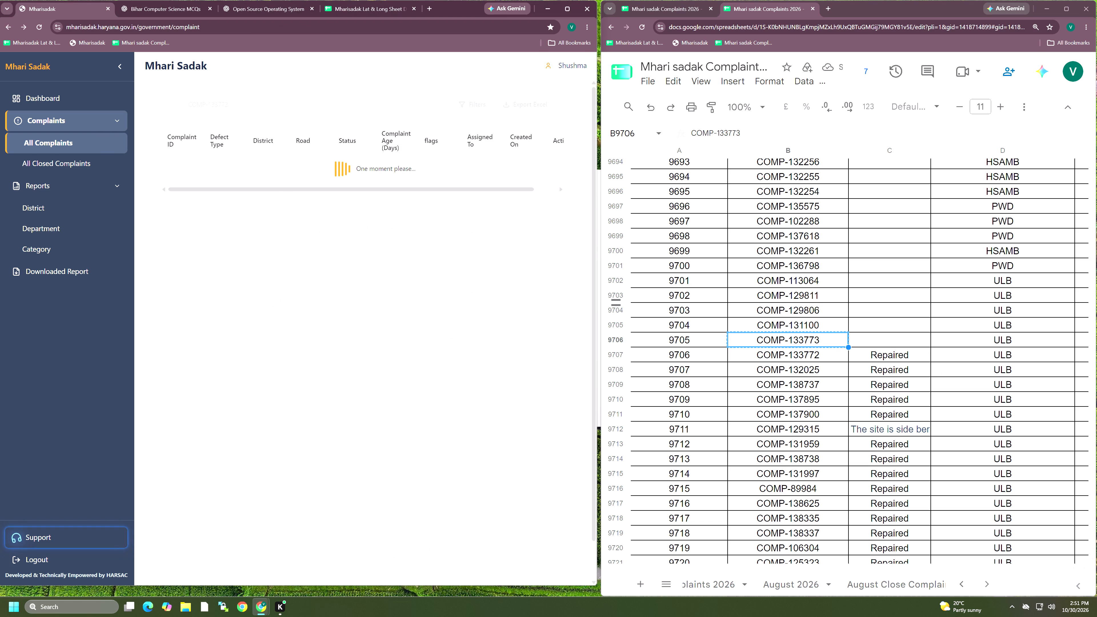
{"action": "left_click_drag", "start_coordinate": [232, 104], "coordinate": [144, 119]}
{"action": "key", "text": "ctrl+v"}
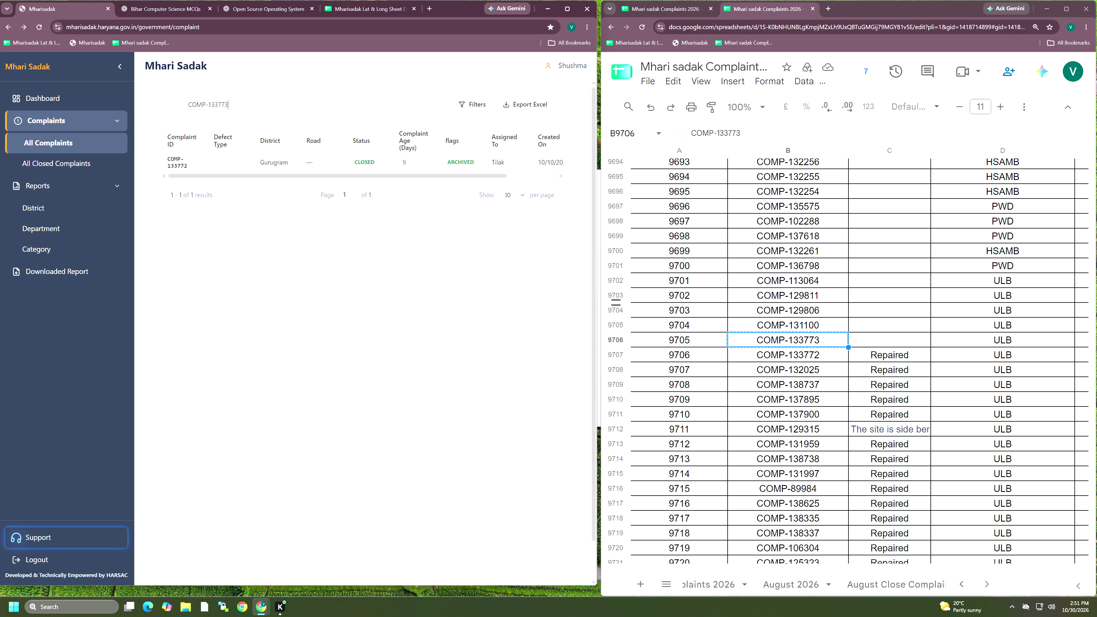
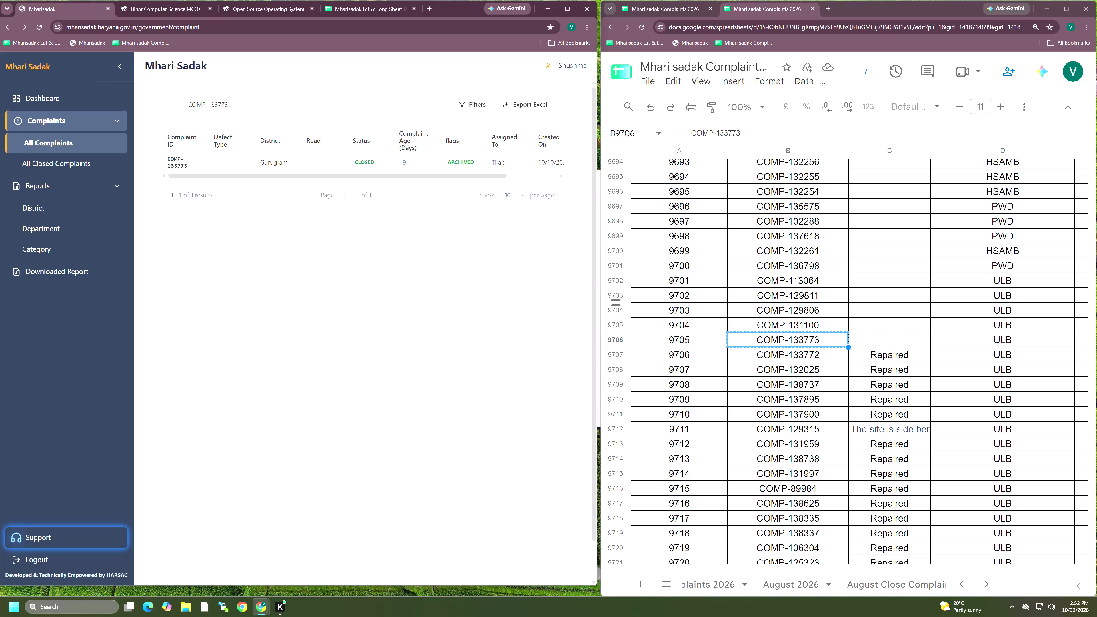
{"action": "left_click", "coordinate": [344, 171]}
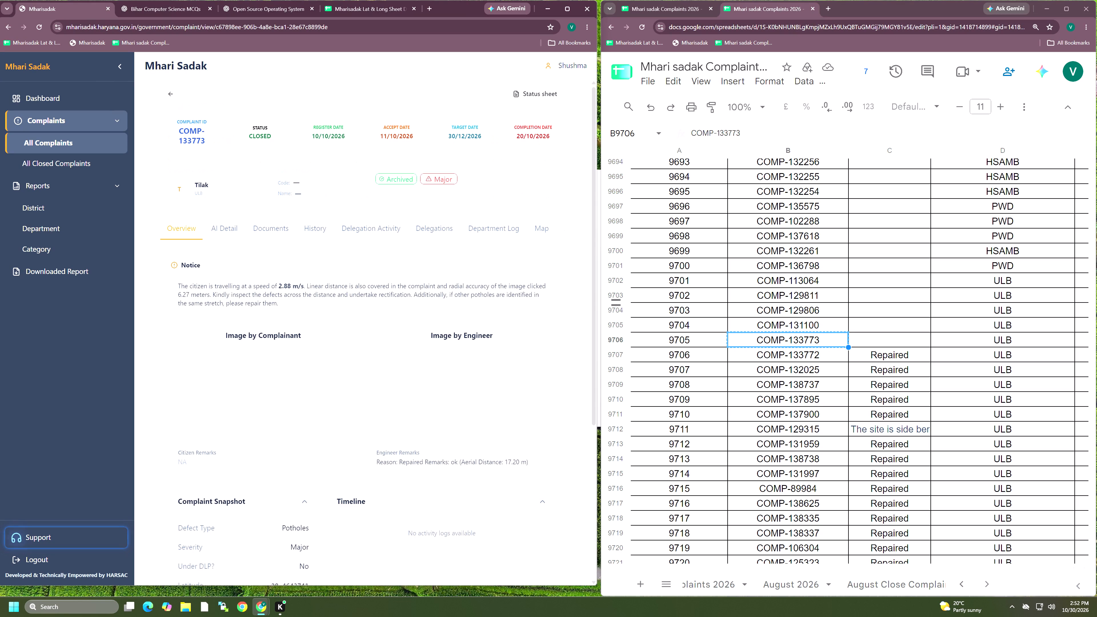
{"action": "left_click", "coordinate": [902, 361]}
{"action": "key", "text": "ctrl+c"}
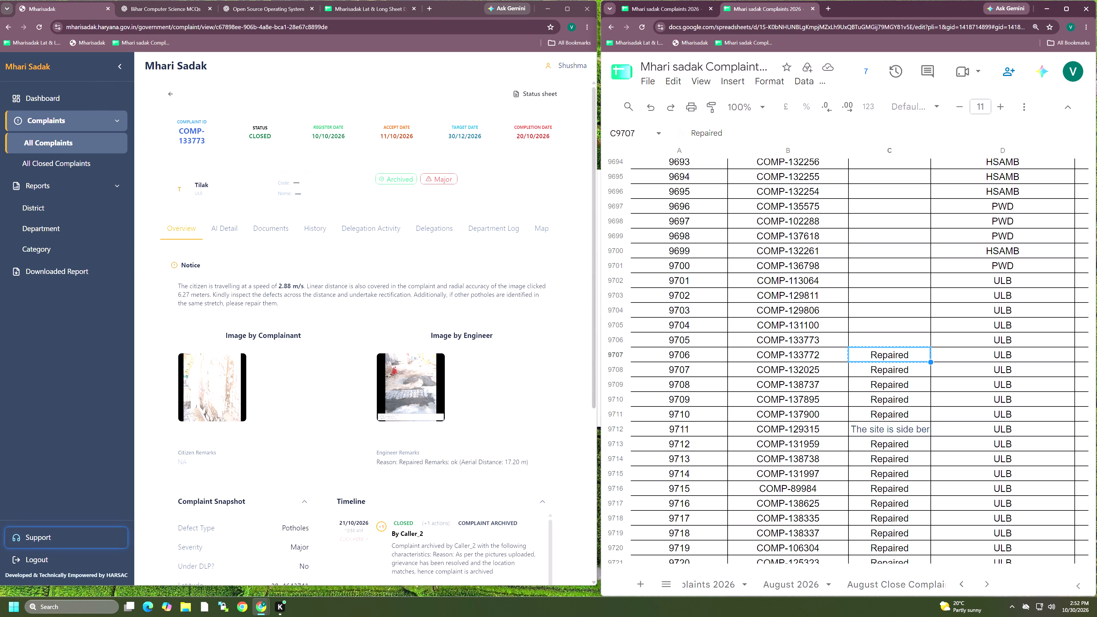
{"action": "left_click", "coordinate": [878, 339]}
{"action": "key", "text": "ctrl+v"}
{"action": "left_click", "coordinate": [811, 327]}
{"action": "key", "text": "ctrl+c"}
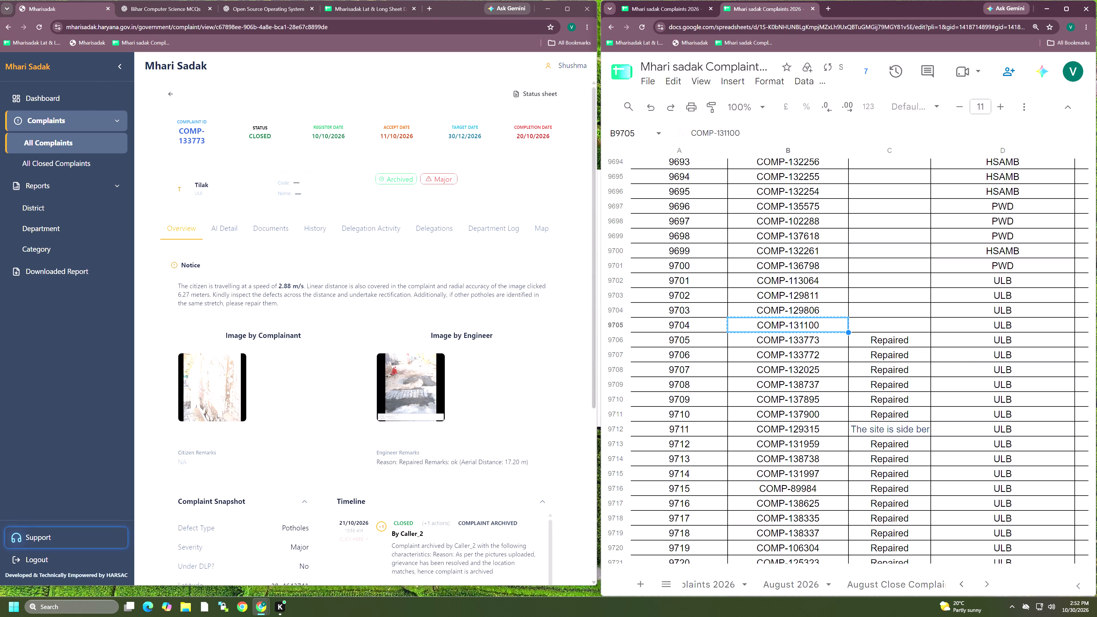
{"action": "left_click", "coordinate": [173, 99]}
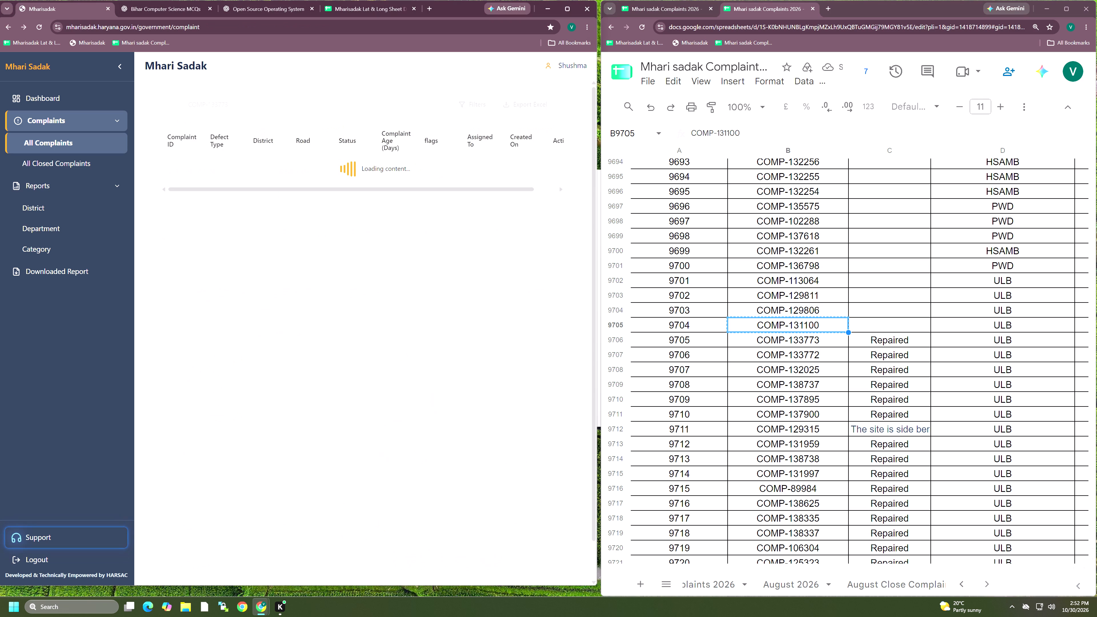
{"action": "left_click_drag", "start_coordinate": [232, 106], "coordinate": [161, 114]}
{"action": "key", "text": "ctrl+v"}
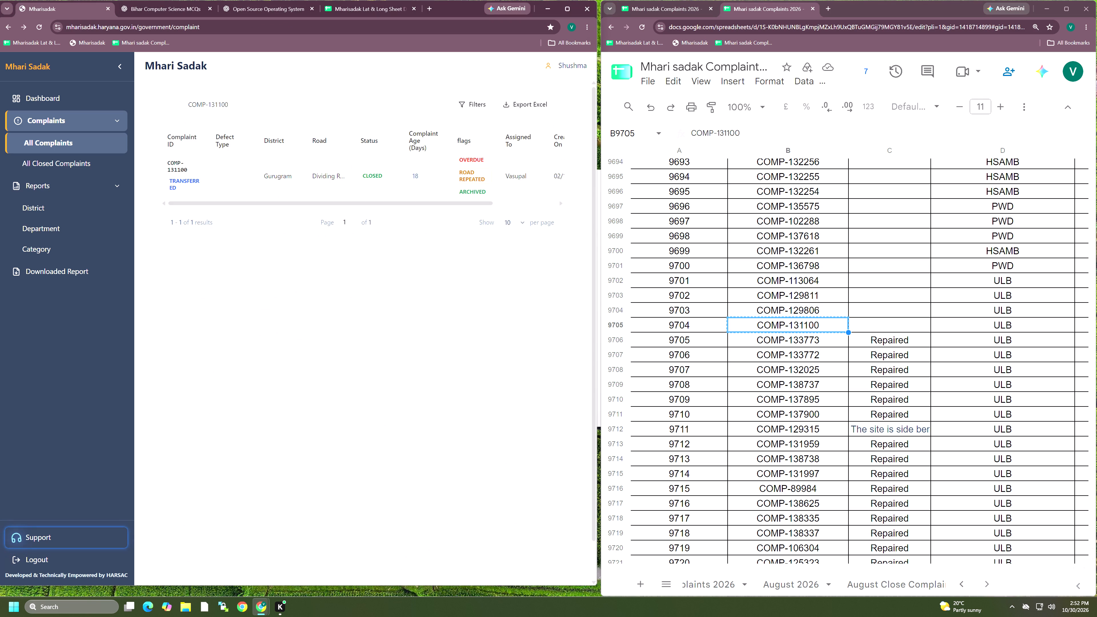
{"action": "left_click", "coordinate": [300, 179]}
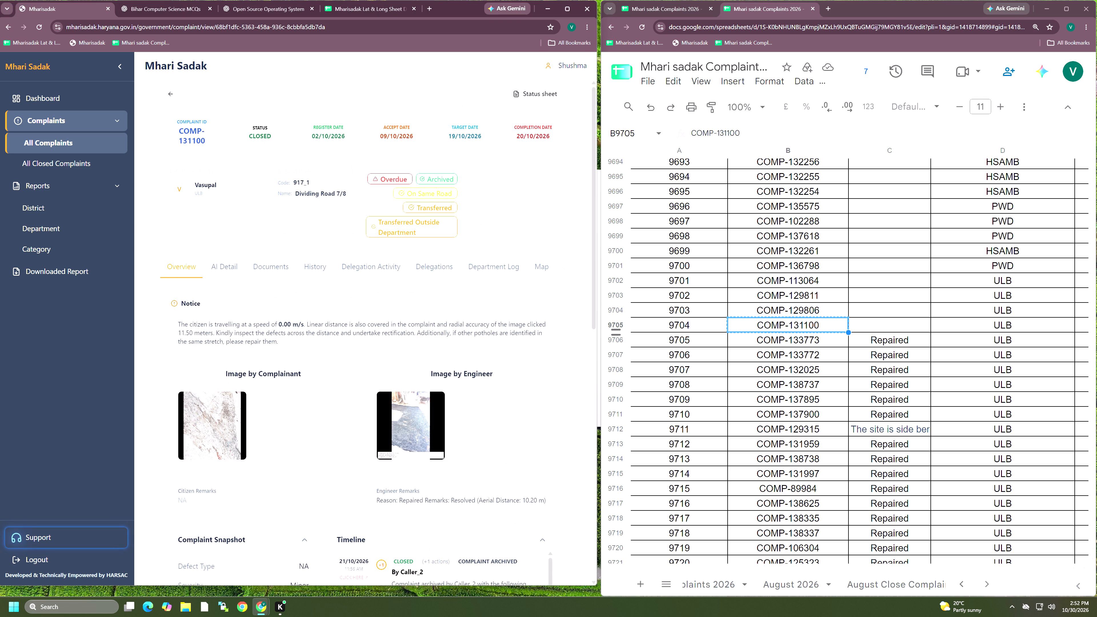
{"action": "left_click", "coordinate": [885, 340]}
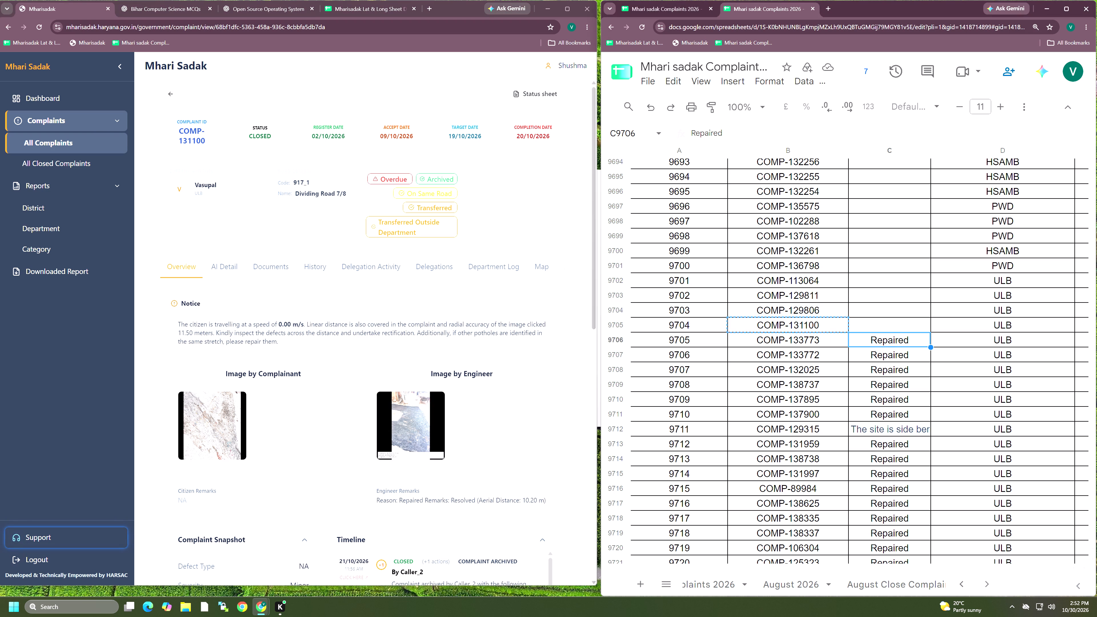
{"action": "key", "text": "ctrl+c"}
{"action": "left_click", "coordinate": [882, 323]}
{"action": "key", "text": "ctrl+v"}
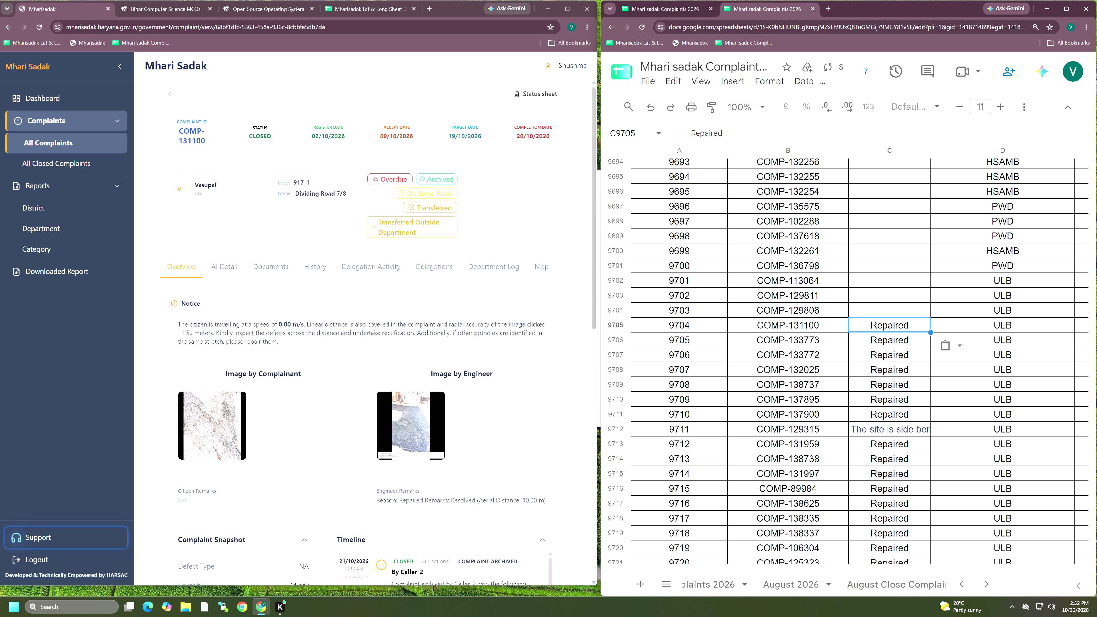
{"action": "left_click", "coordinate": [826, 313]}
{"action": "key", "text": "ctrl+c"}
{"action": "left_click", "coordinate": [173, 95]}
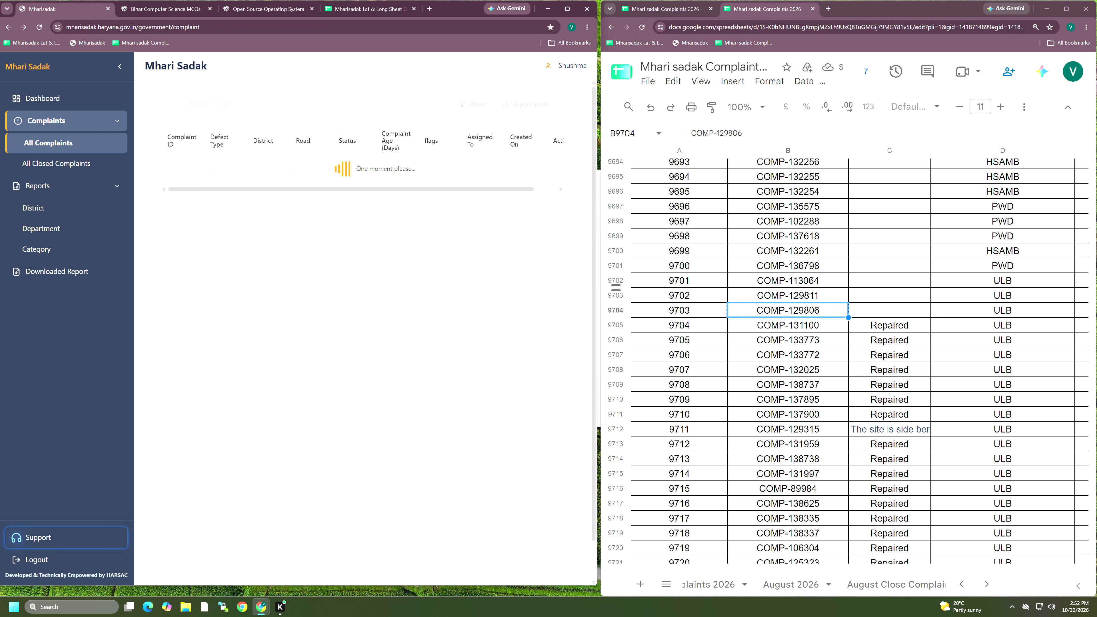
{"action": "left_click_drag", "start_coordinate": [231, 107], "coordinate": [149, 122]}
{"action": "key", "text": "ctrl+v"}
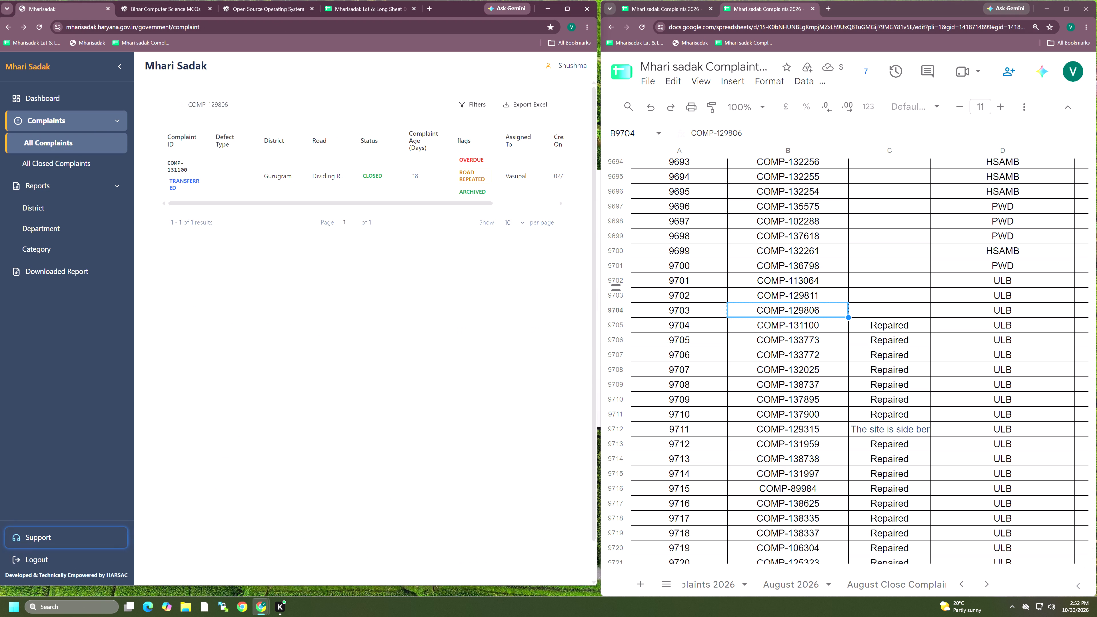
{"action": "left_click", "coordinate": [333, 171]}
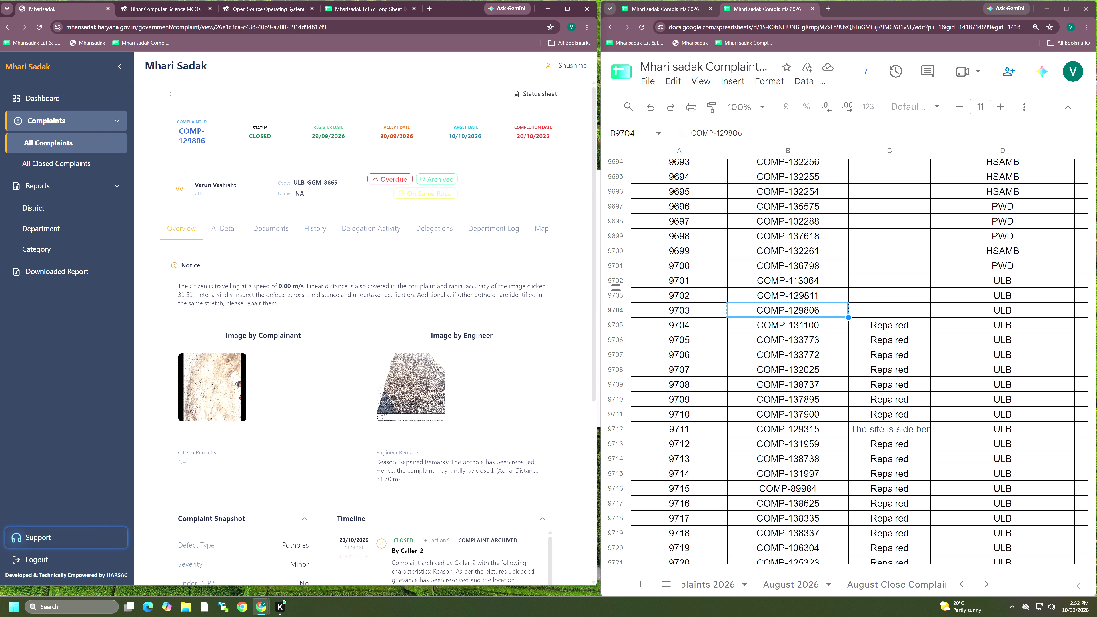
{"action": "left_click", "coordinate": [901, 324]}
{"action": "key", "text": "ctrl+c"}
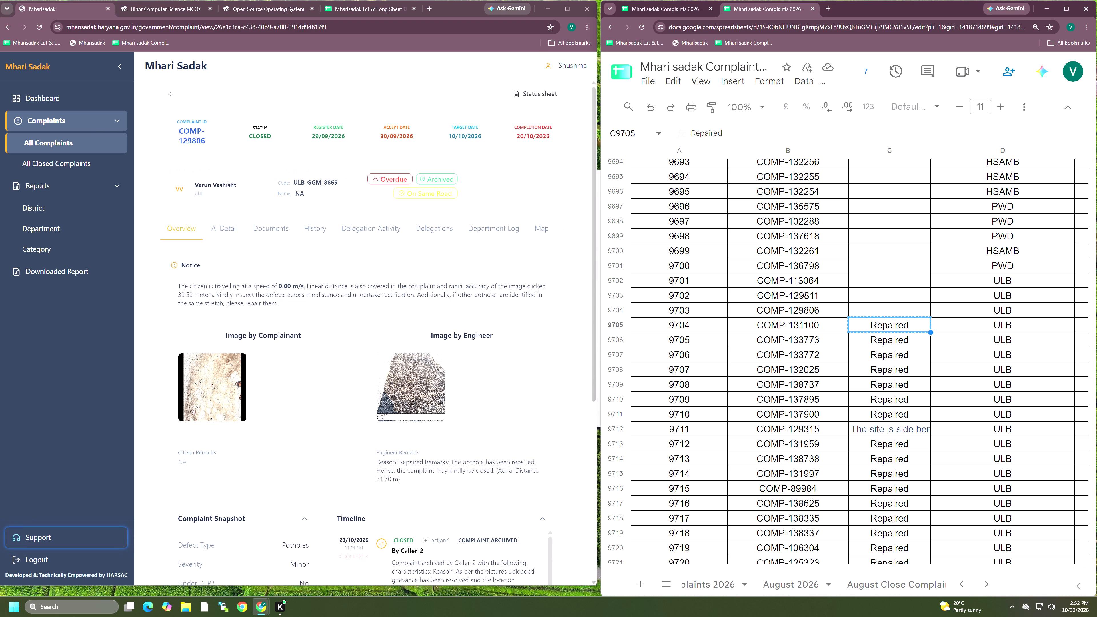
{"action": "left_click", "coordinate": [880, 309]}
{"action": "key", "text": "ctrl+v"}
{"action": "left_click", "coordinate": [822, 296]}
{"action": "key", "text": "ctrl+c"}
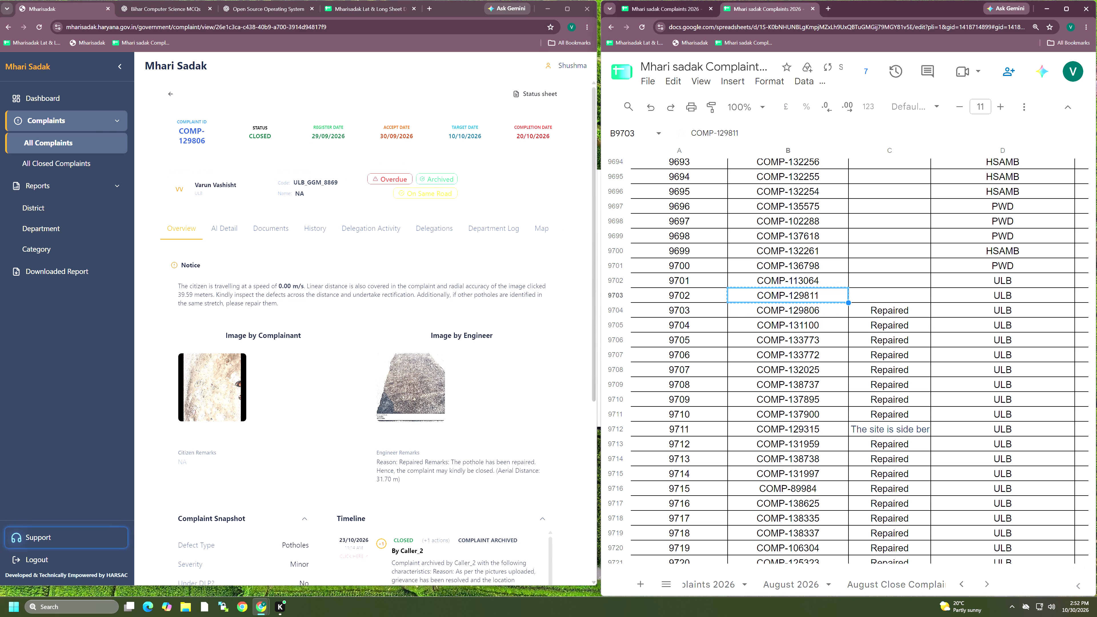
{"action": "left_click", "coordinate": [170, 94]}
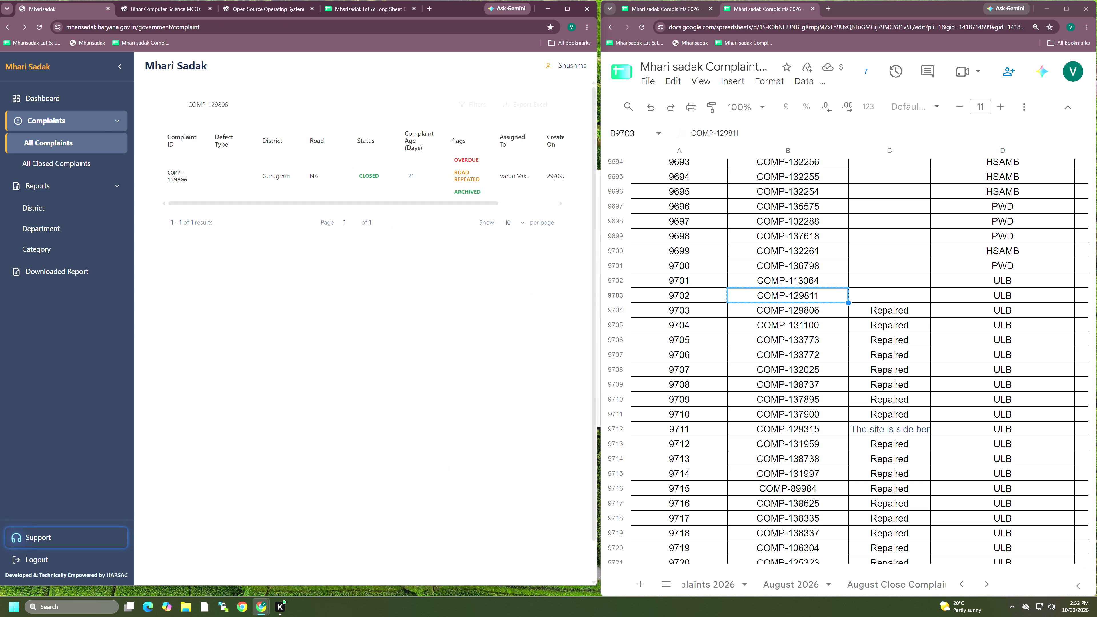
{"action": "left_click_drag", "start_coordinate": [233, 107], "coordinate": [156, 116]}
{"action": "key", "text": "ctrl+v"}
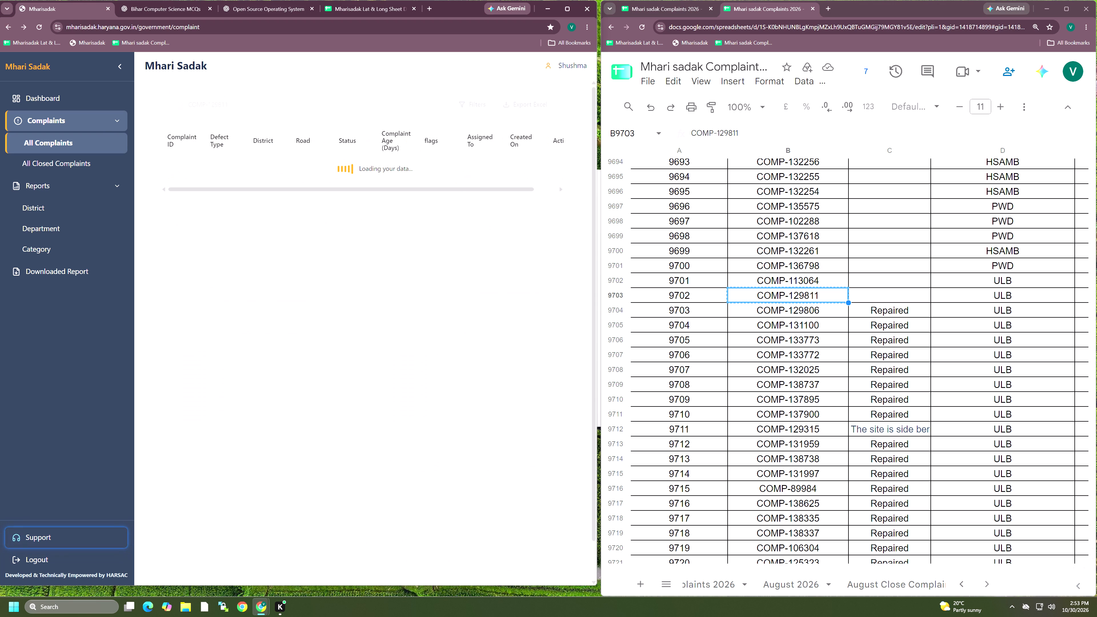
{"action": "left_click_drag", "start_coordinate": [288, 171], "coordinate": [289, 174]}
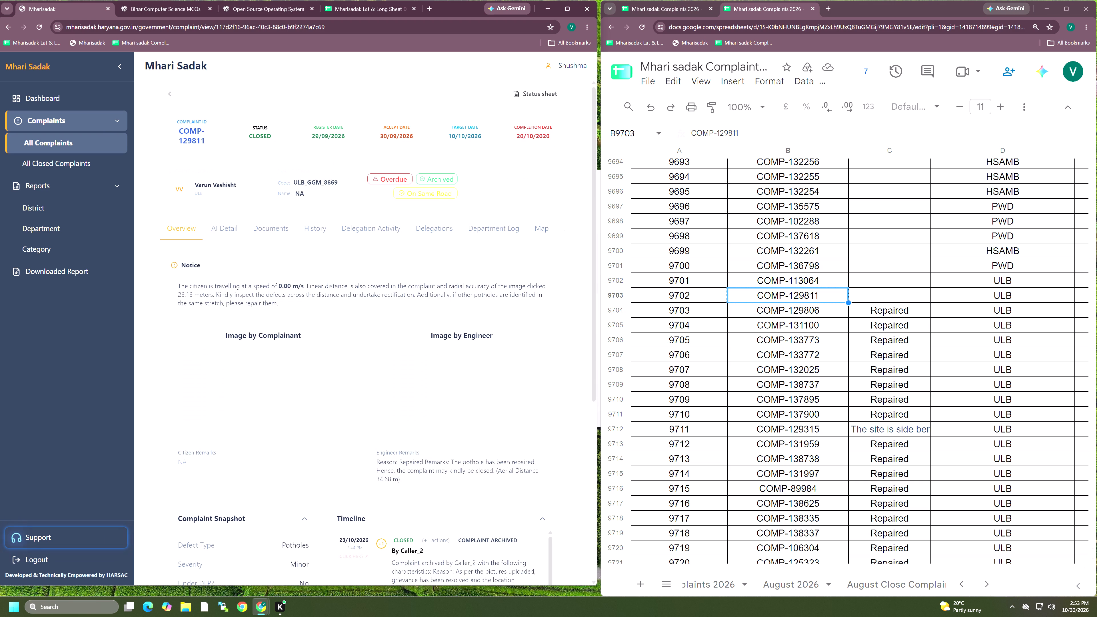
{"action": "left_click", "coordinate": [900, 311]}
{"action": "key", "text": "ctrl+c"}
{"action": "left_click", "coordinate": [883, 297]}
{"action": "key", "text": "ctrl+v"}
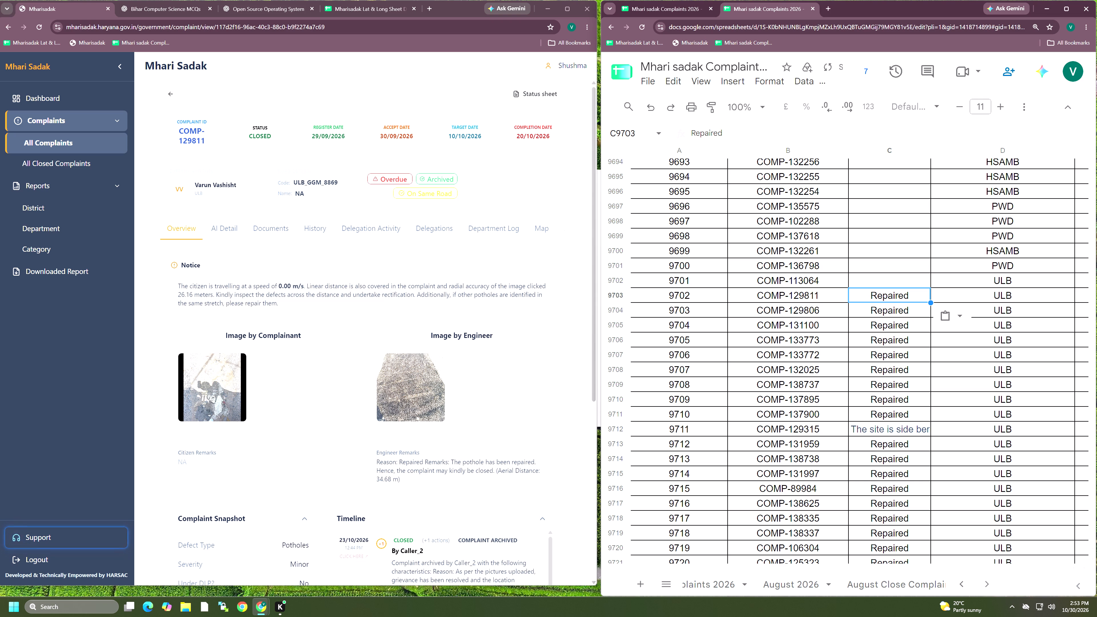
{"action": "left_click", "coordinate": [814, 280]}
{"action": "key", "text": "ctrl+c"}
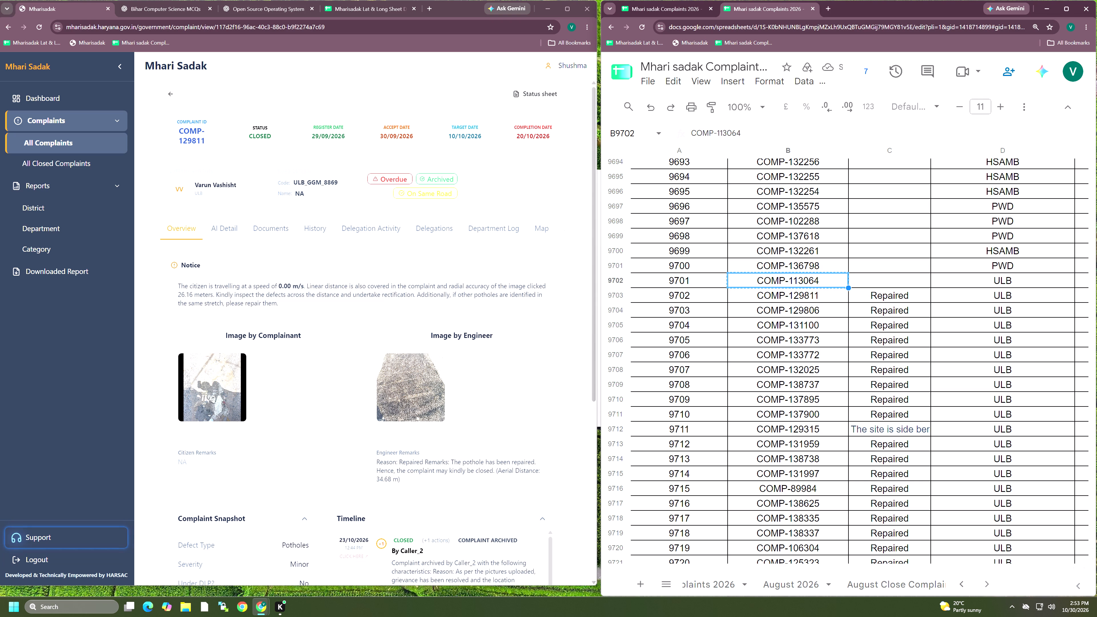
{"action": "left_click", "coordinate": [167, 96]}
{"action": "left_click_drag", "start_coordinate": [234, 106], "coordinate": [162, 115]}
{"action": "key", "text": "ctrl+v"}
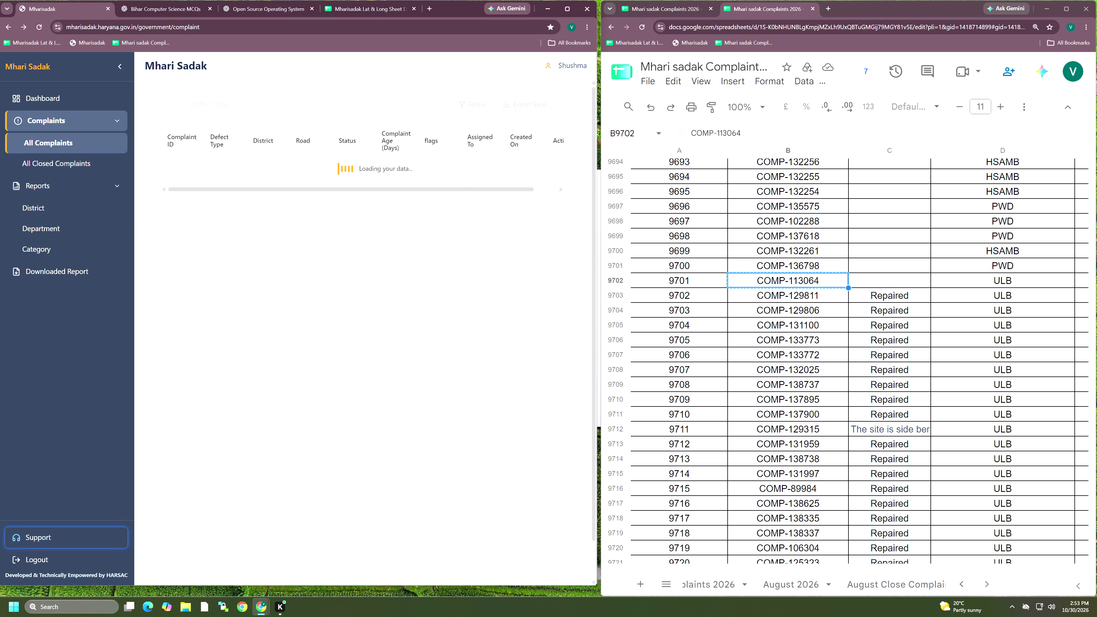
{"action": "left_click", "coordinate": [289, 171]}
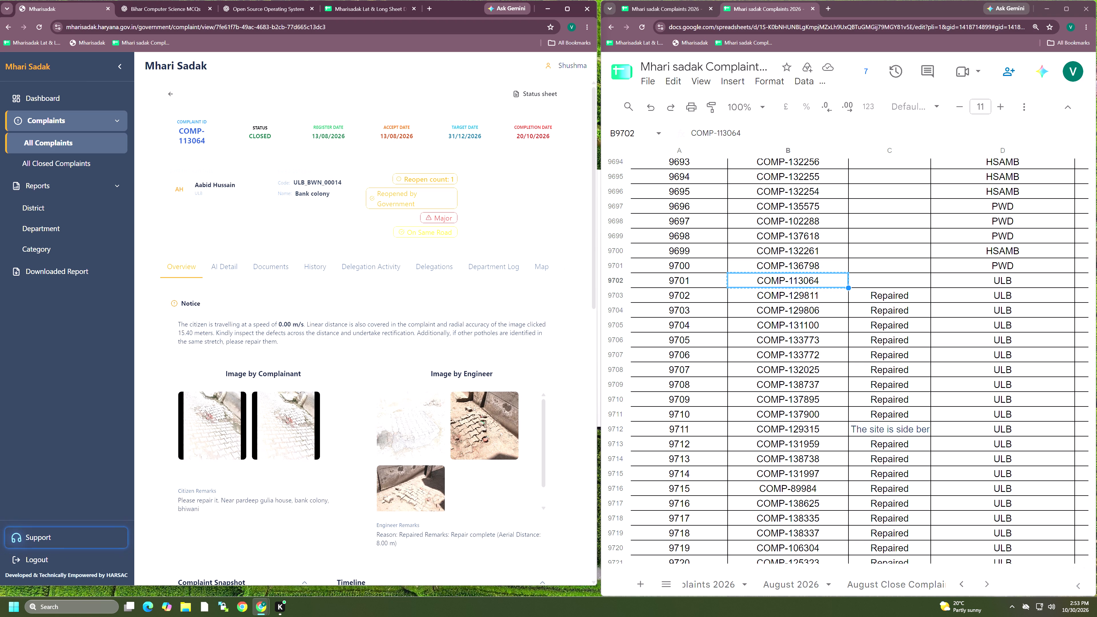
{"action": "left_click", "coordinate": [887, 298]}
{"action": "key", "text": "ctrl+c"}
{"action": "left_click", "coordinate": [882, 281]}
{"action": "key", "text": "ctrl+v"}
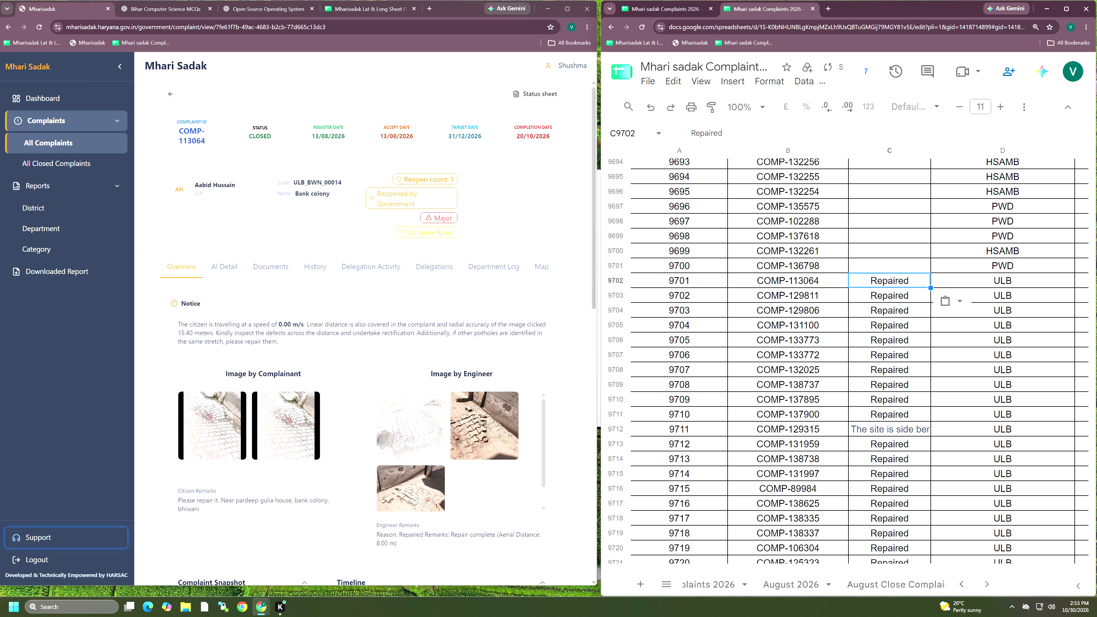
{"action": "left_click", "coordinate": [808, 263]}
{"action": "key", "text": "ctrl+c"}
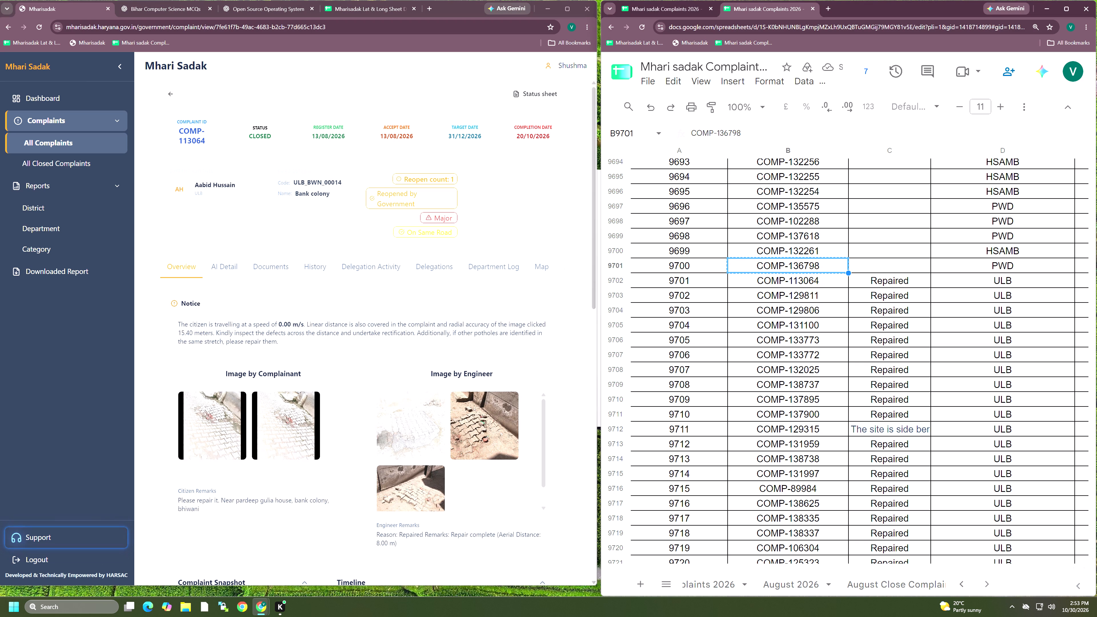
{"action": "left_click", "coordinate": [171, 95]}
{"action": "left_click_drag", "start_coordinate": [236, 105], "coordinate": [186, 110]}
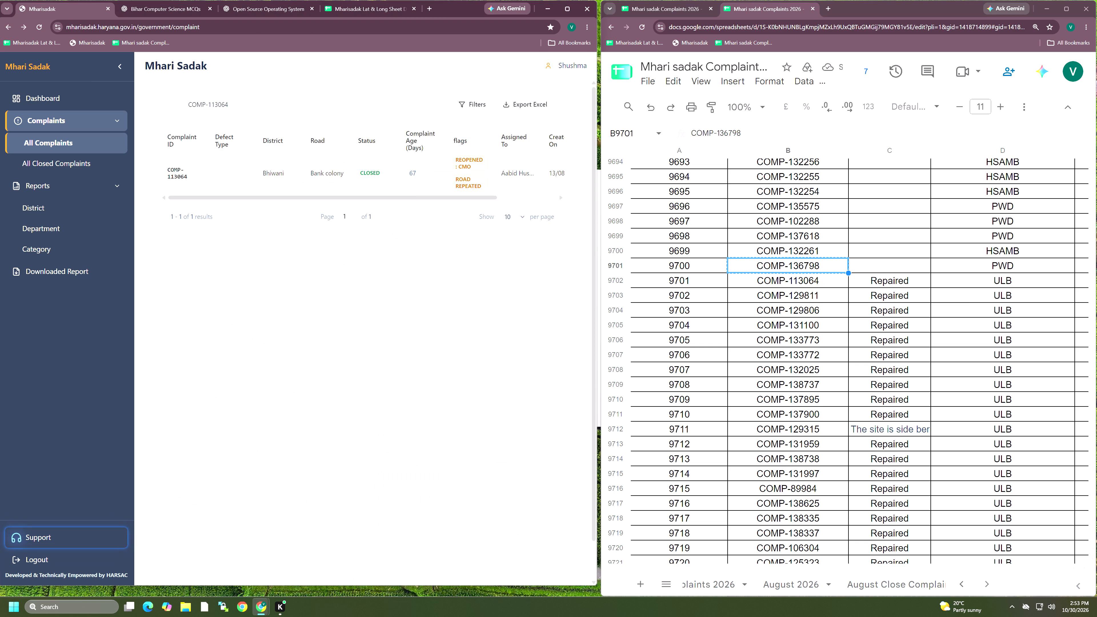
{"action": "left_click_drag", "start_coordinate": [186, 110], "coordinate": [141, 114]}
{"action": "key", "text": "ctrl+v"}
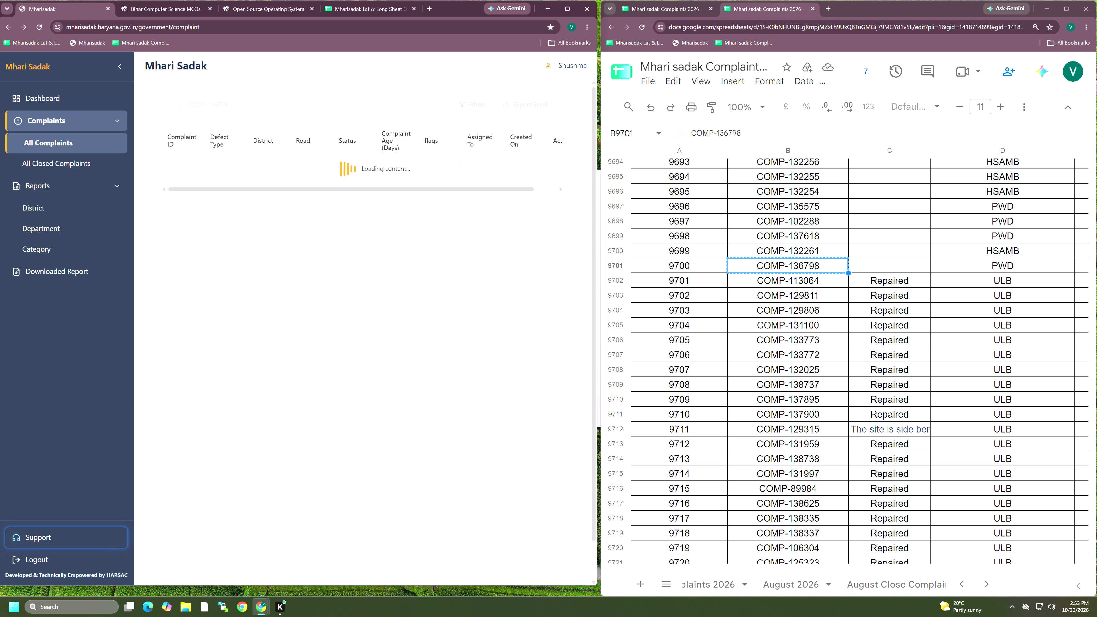
{"action": "left_click", "coordinate": [288, 164]}
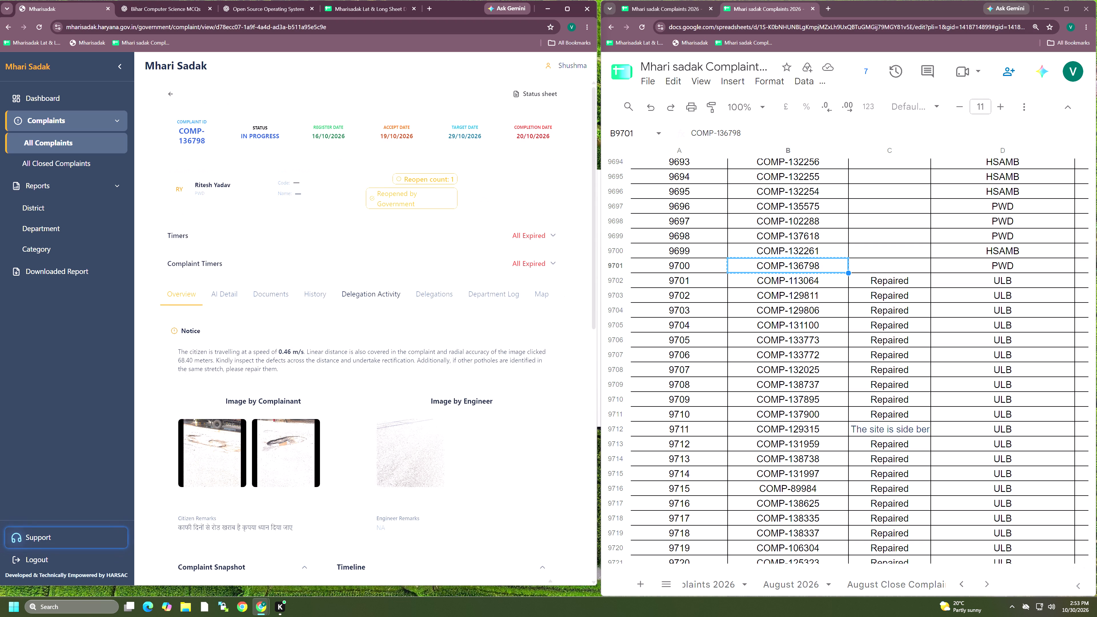
{"action": "left_click", "coordinate": [890, 282]}
{"action": "key", "text": "ctrl+c"}
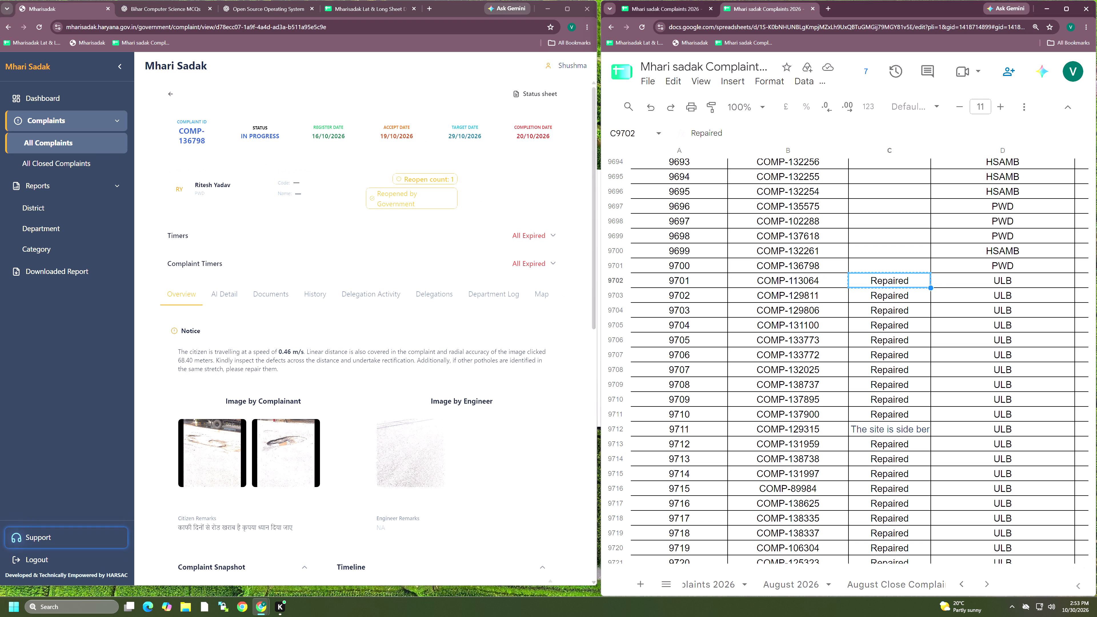
{"action": "left_click", "coordinate": [881, 266]}
{"action": "key", "text": "ctrl+v"}
{"action": "left_click", "coordinate": [816, 252]}
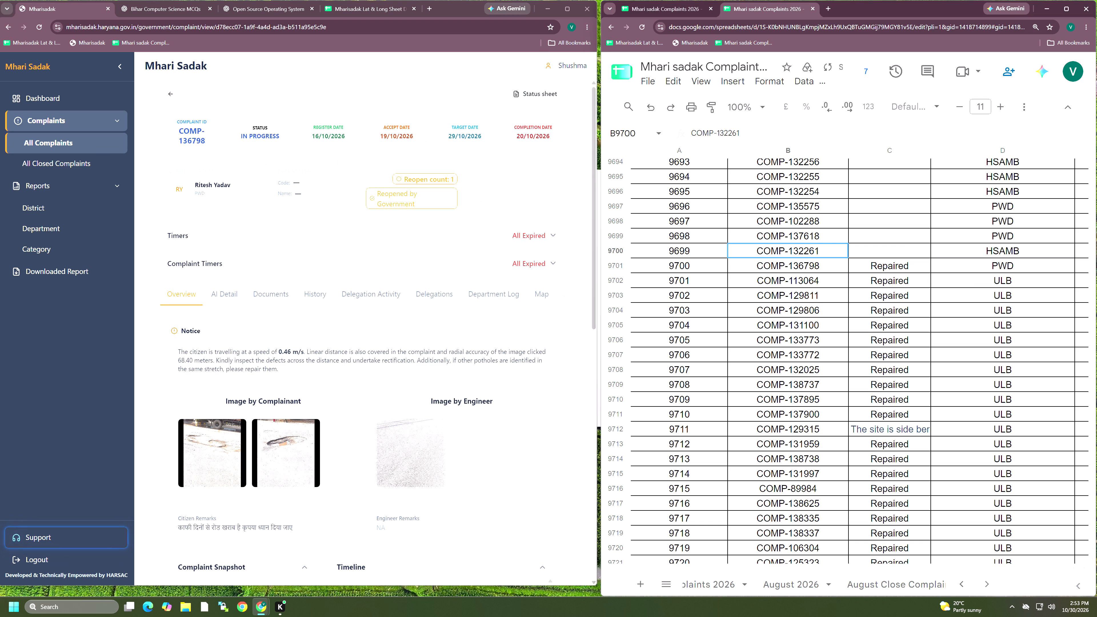
{"action": "key", "text": "ctrl+c"}
{"action": "left_click", "coordinate": [170, 92]}
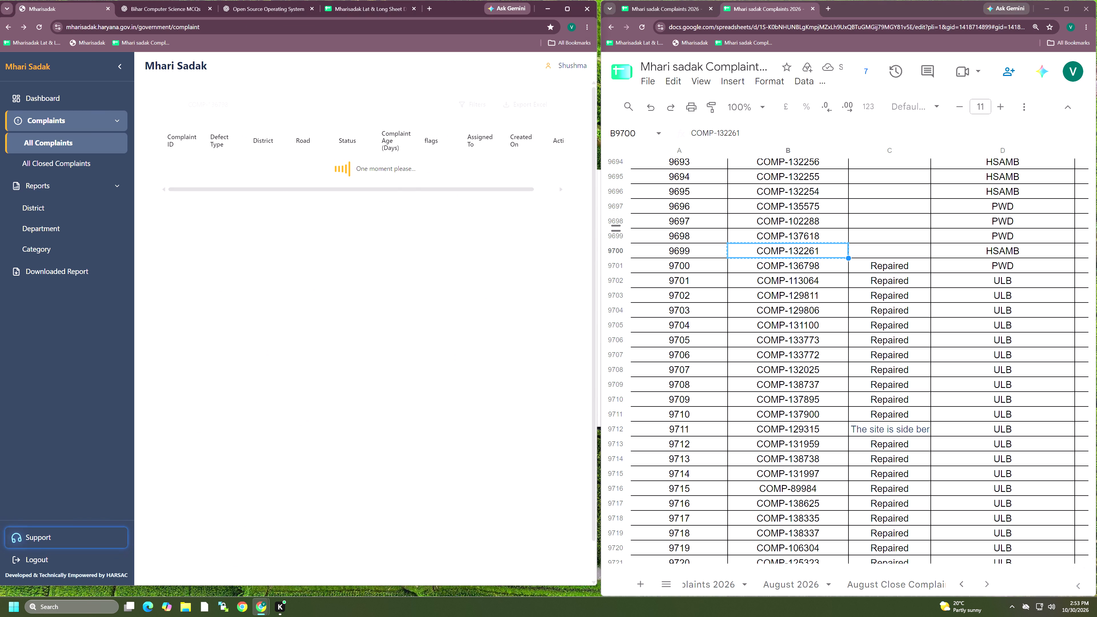
{"action": "left_click_drag", "start_coordinate": [232, 105], "coordinate": [161, 118]}
{"action": "key", "text": "ctrl+v"}
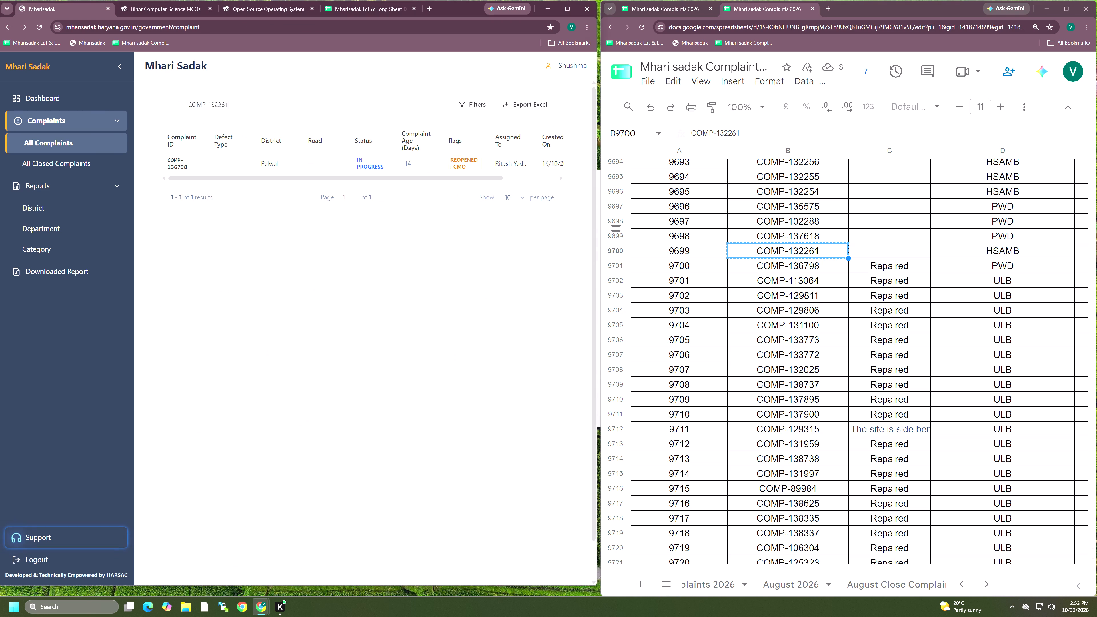
{"action": "scroll", "coordinate": [892, 318], "scroll_direction": "up", "scroll_amount": 4}
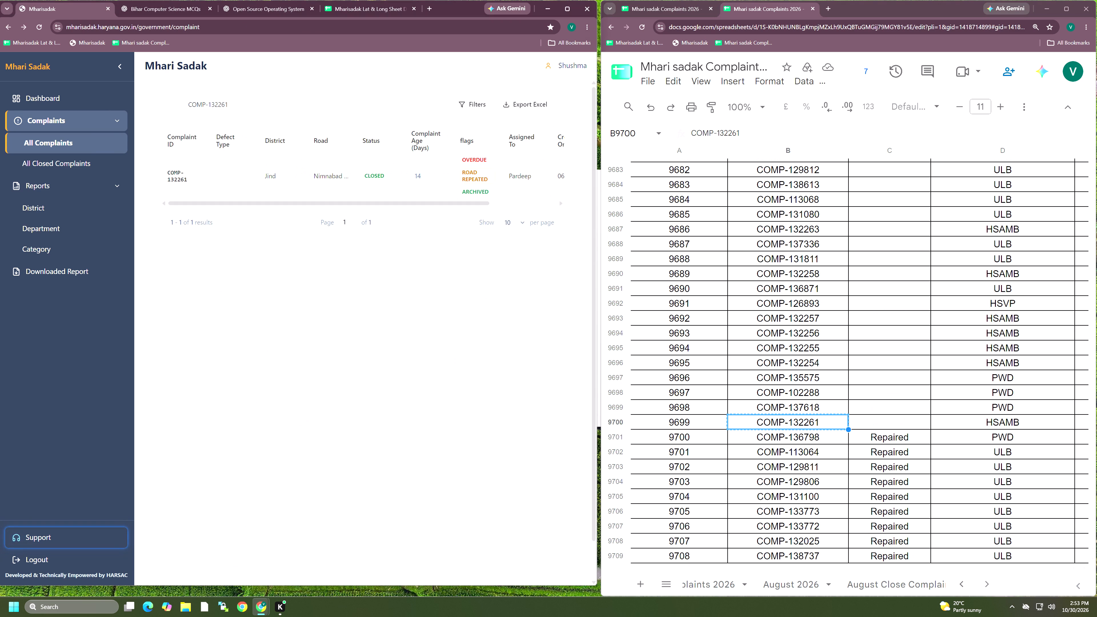
{"action": "left_click", "coordinate": [289, 184]}
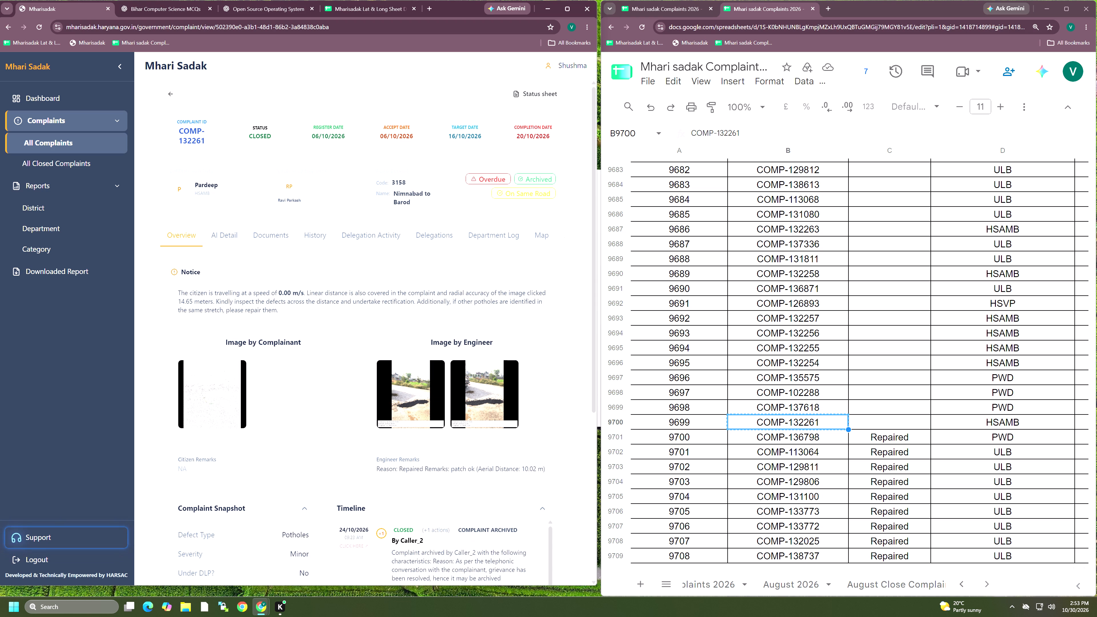
{"action": "left_click", "coordinate": [433, 400]}
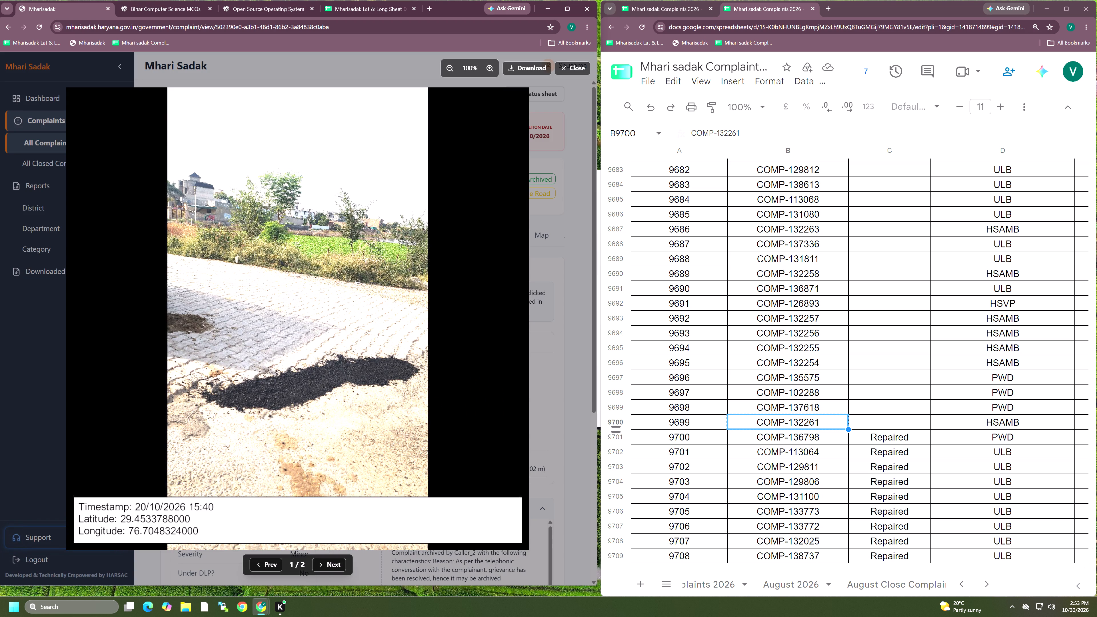
{"action": "left_click", "coordinate": [552, 343]}
{"action": "left_click", "coordinate": [501, 408]}
{"action": "left_click", "coordinate": [554, 385]}
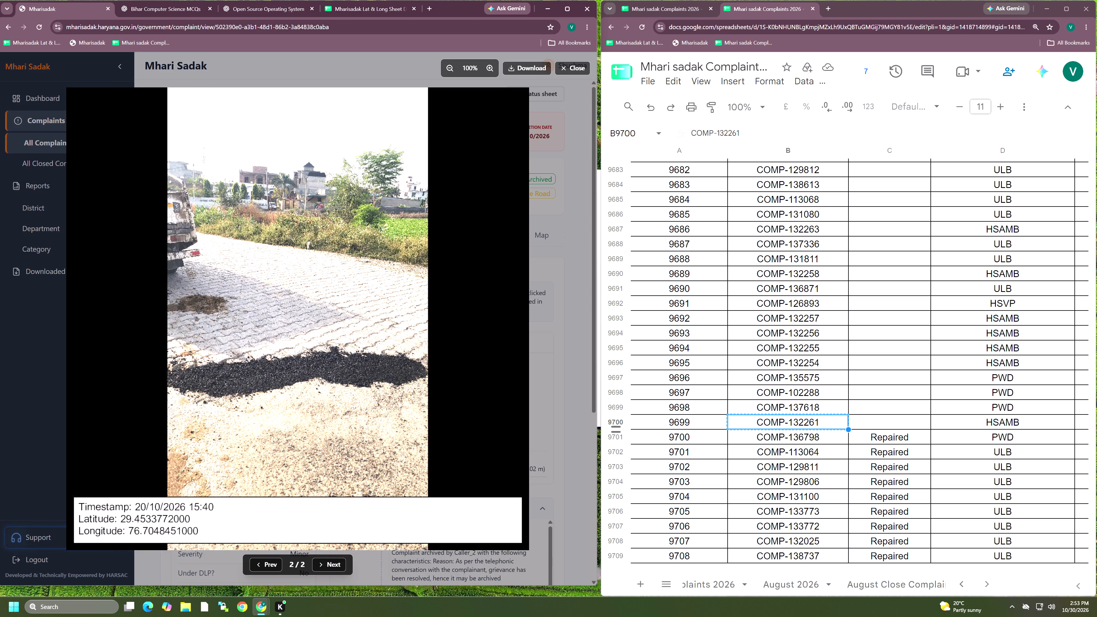
{"action": "left_click", "coordinate": [231, 398]}
{"action": "left_click", "coordinate": [540, 311]}
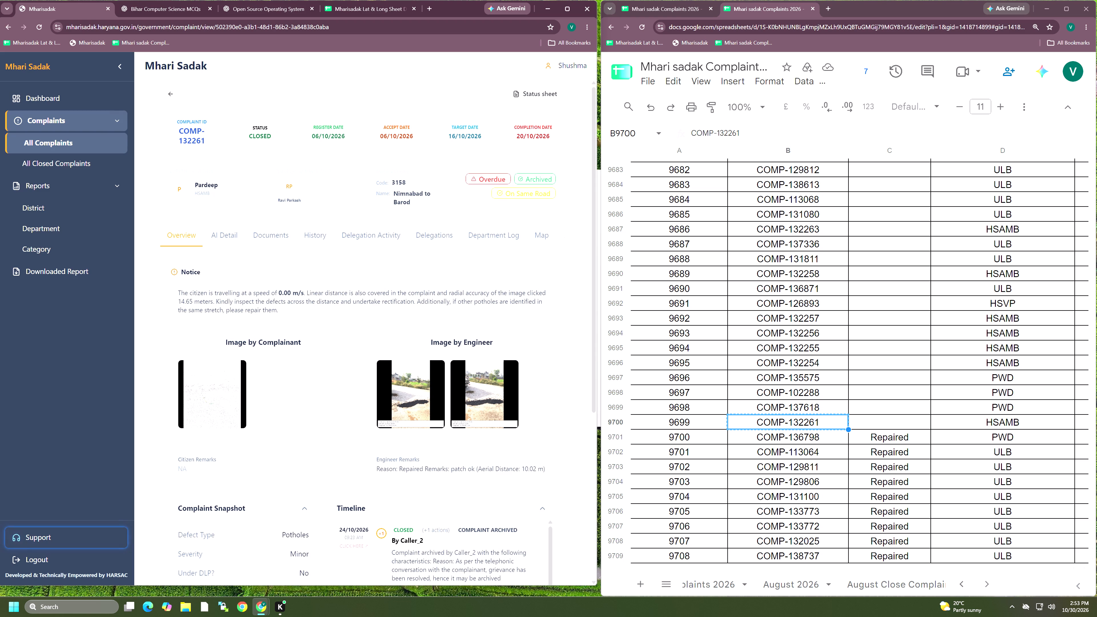
{"action": "left_click", "coordinate": [892, 435]}
{"action": "key", "text": "ctrl+c"}
{"action": "left_click", "coordinate": [879, 426]}
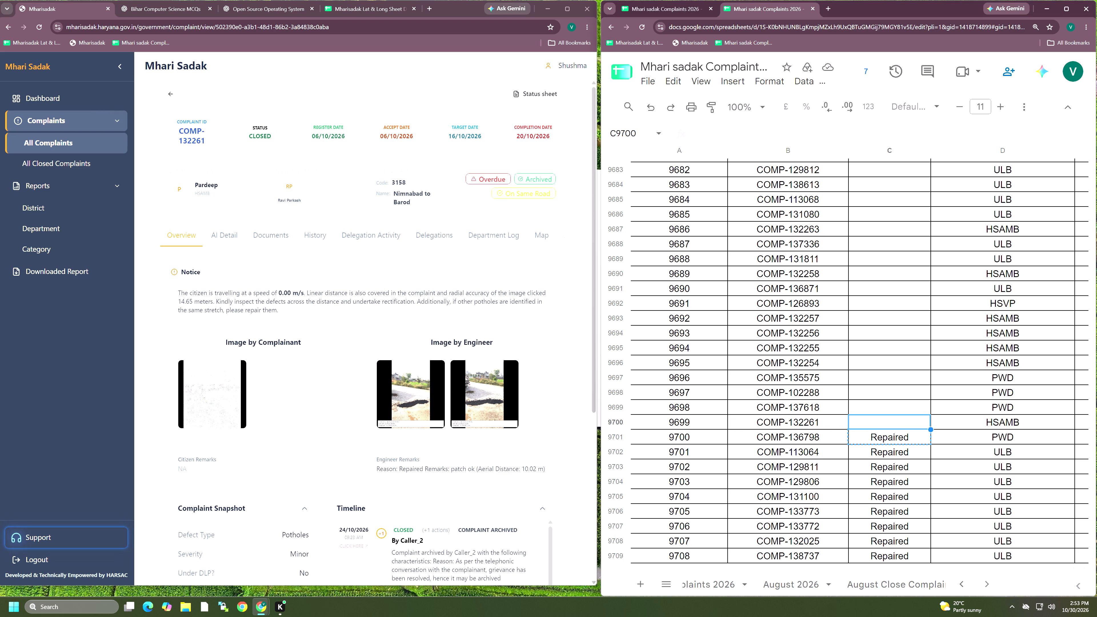
{"action": "key", "text": "ctrl+v"}
{"action": "left_click", "coordinate": [827, 408]}
{"action": "key", "text": "ctrl+c"}
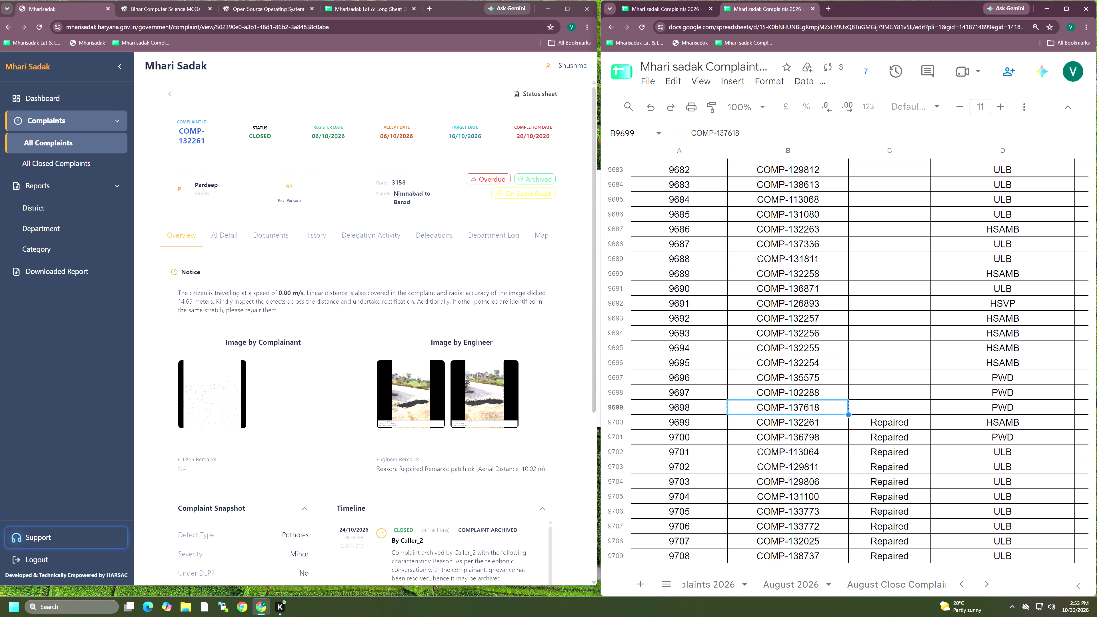
{"action": "left_click", "coordinate": [168, 96]}
{"action": "left_click_drag", "start_coordinate": [231, 107], "coordinate": [168, 110]}
{"action": "key", "text": "ctrl+v"}
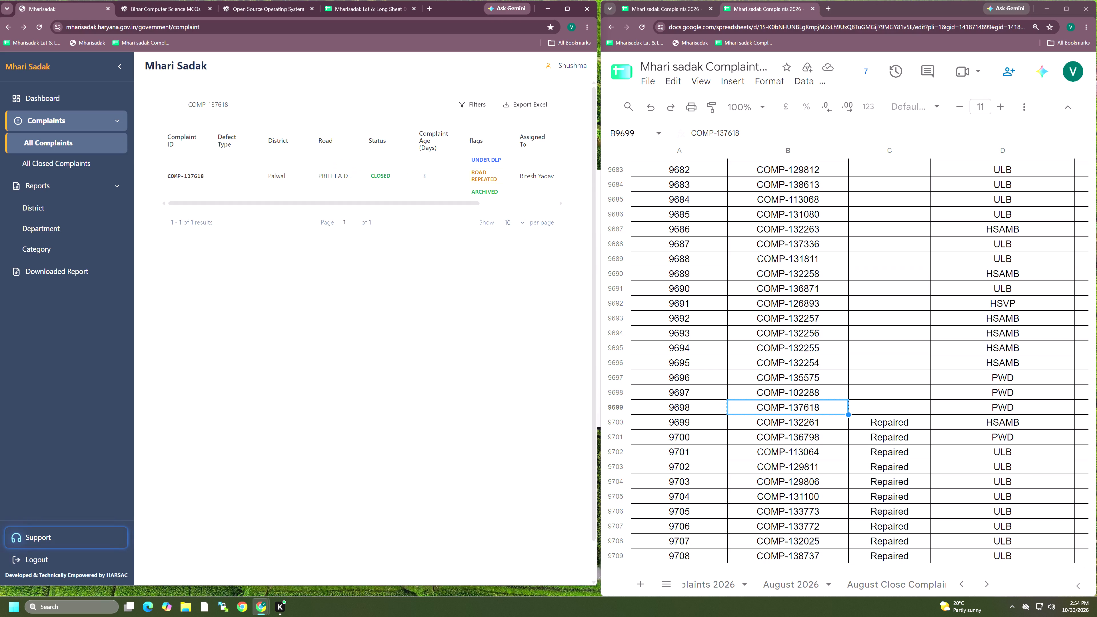
{"action": "left_click", "coordinate": [335, 174]}
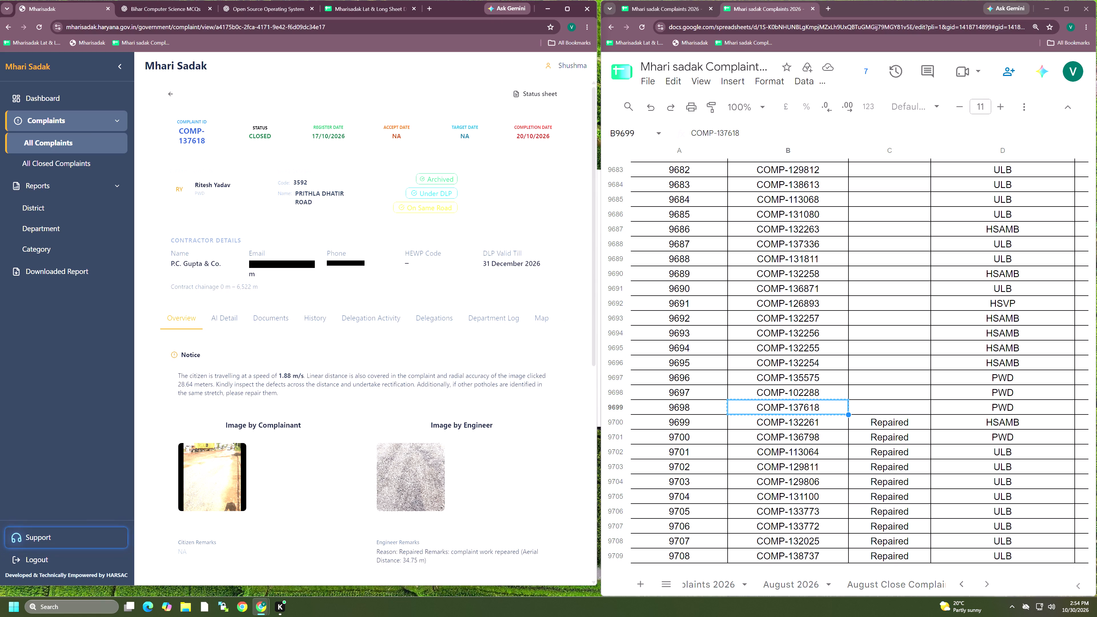
{"action": "scroll", "coordinate": [443, 388], "scroll_direction": "down", "scroll_amount": 2}
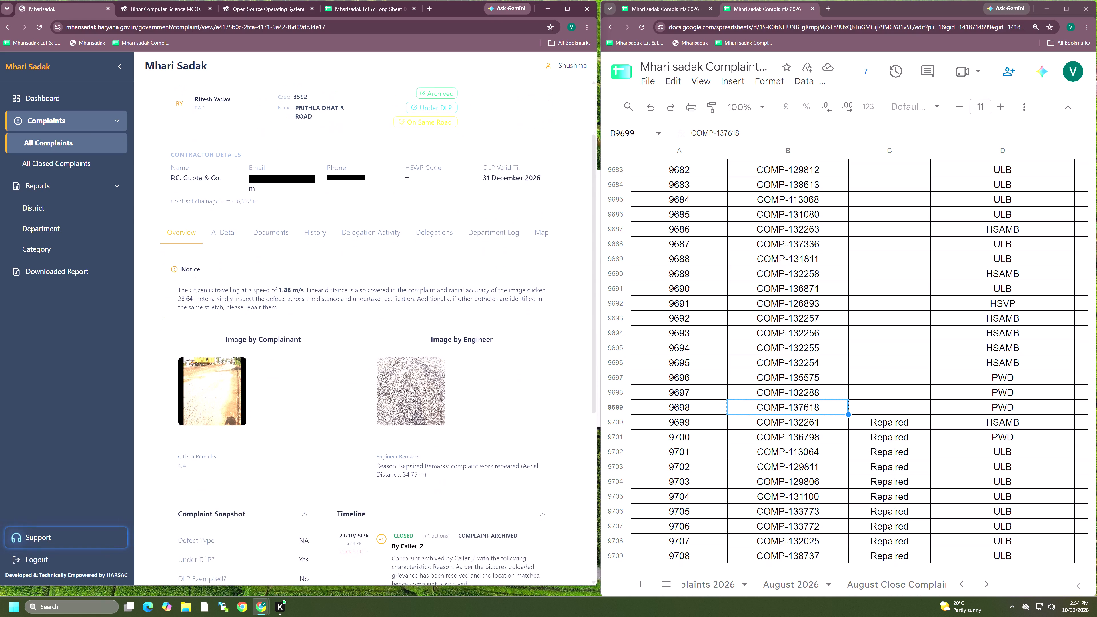
{"action": "scroll", "coordinate": [443, 388], "scroll_direction": "up", "scroll_amount": 5}
{"action": "left_click", "coordinate": [893, 422]}
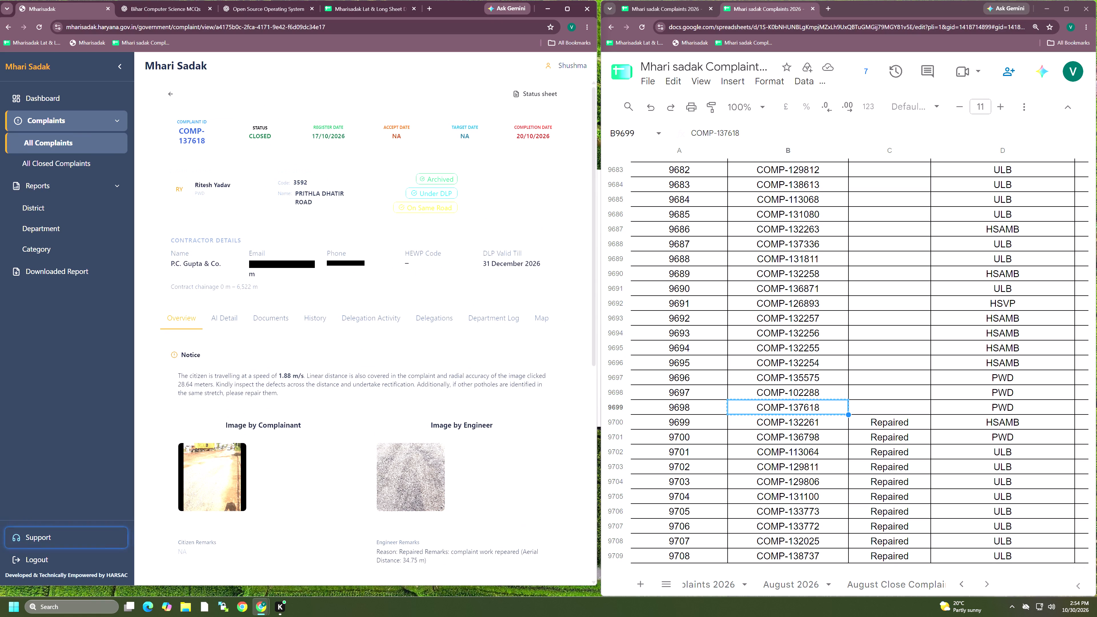
{"action": "key", "text": "ctrl+c"}
{"action": "left_click", "coordinate": [879, 410]}
{"action": "key", "text": "ctrl+v"}
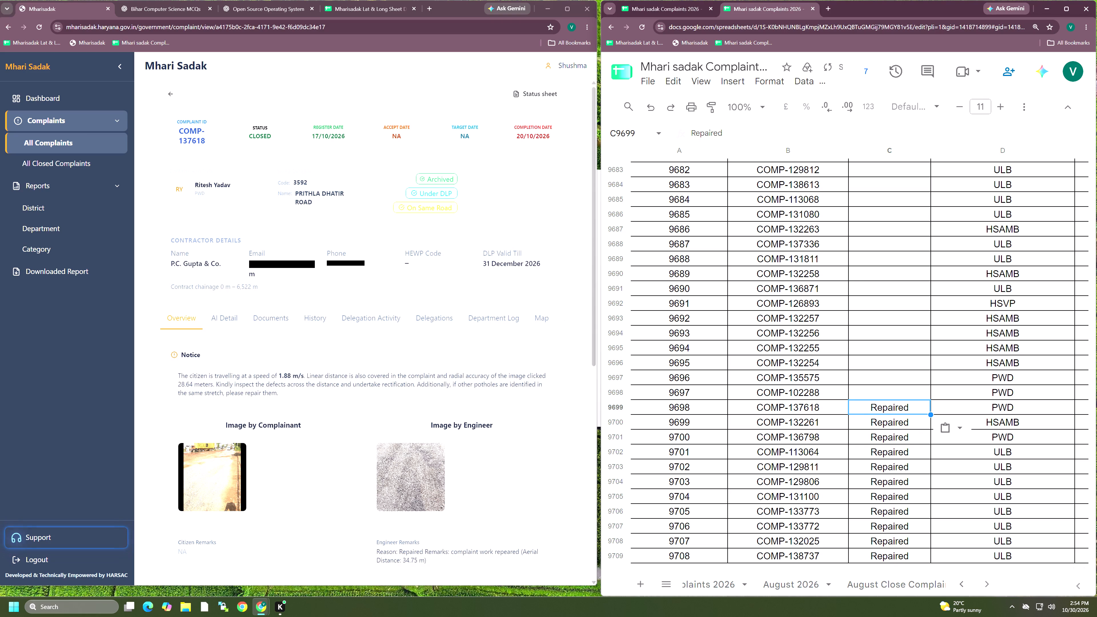
{"action": "left_click", "coordinate": [809, 388]}
{"action": "key", "text": "ctrl+c"}
{"action": "left_click", "coordinate": [171, 89]}
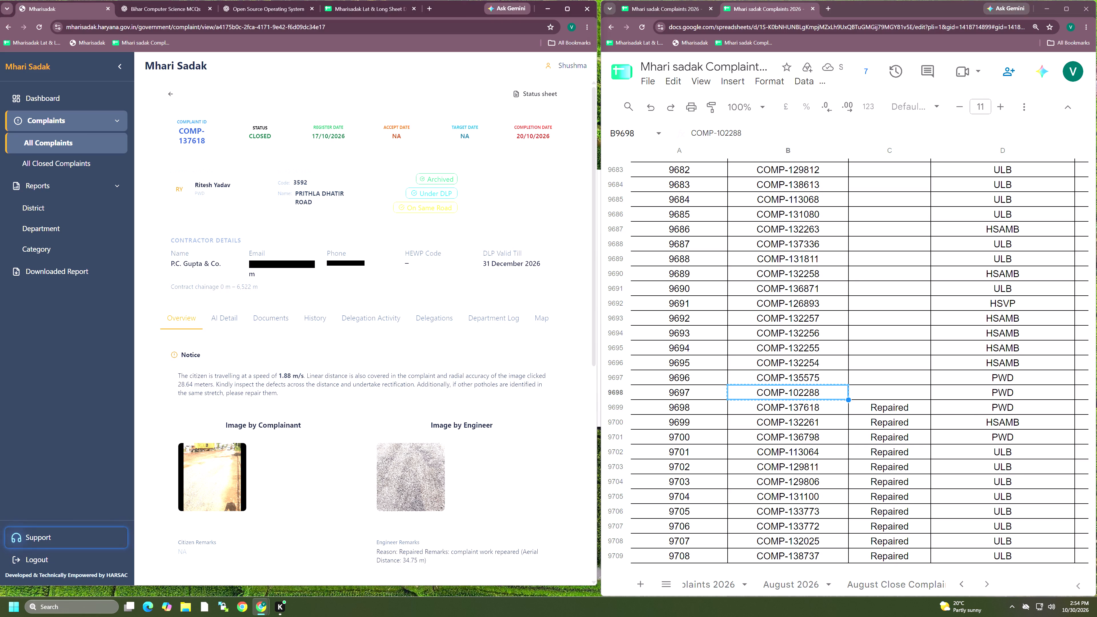
{"action": "left_click_drag", "start_coordinate": [235, 103], "coordinate": [234, 103]}
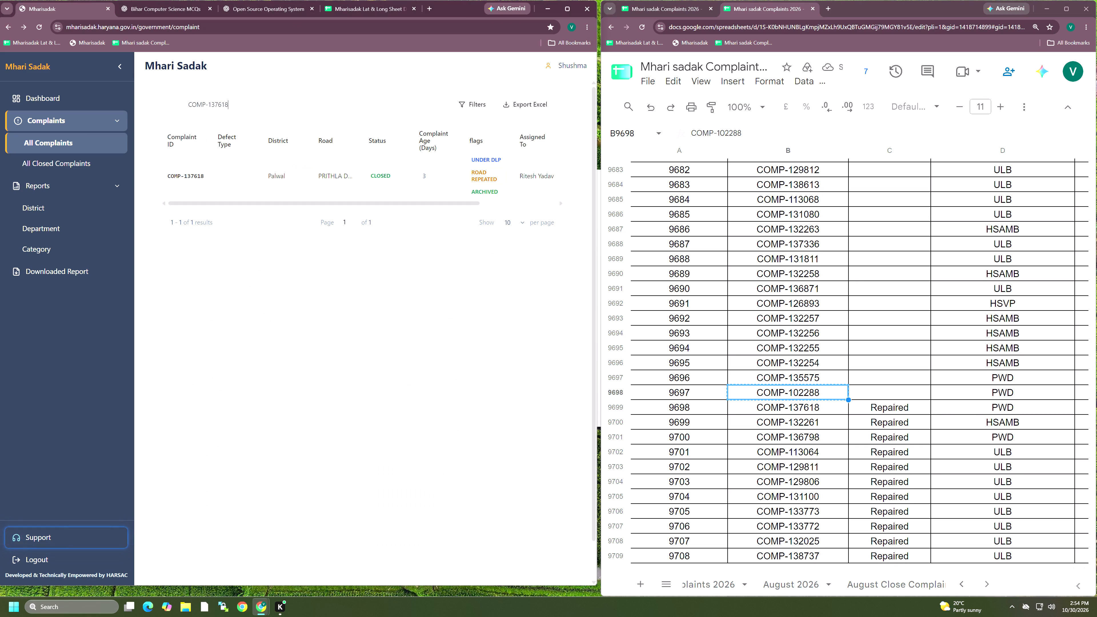
{"action": "left_click_drag", "start_coordinate": [234, 103], "coordinate": [170, 125]}
{"action": "key", "text": "ctrl+v"}
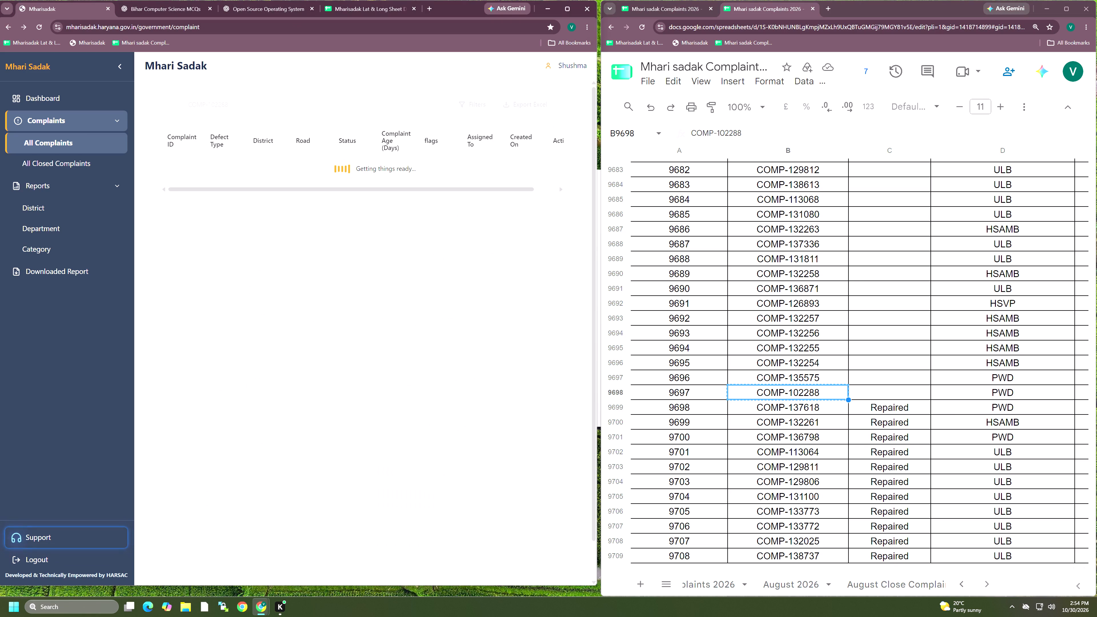
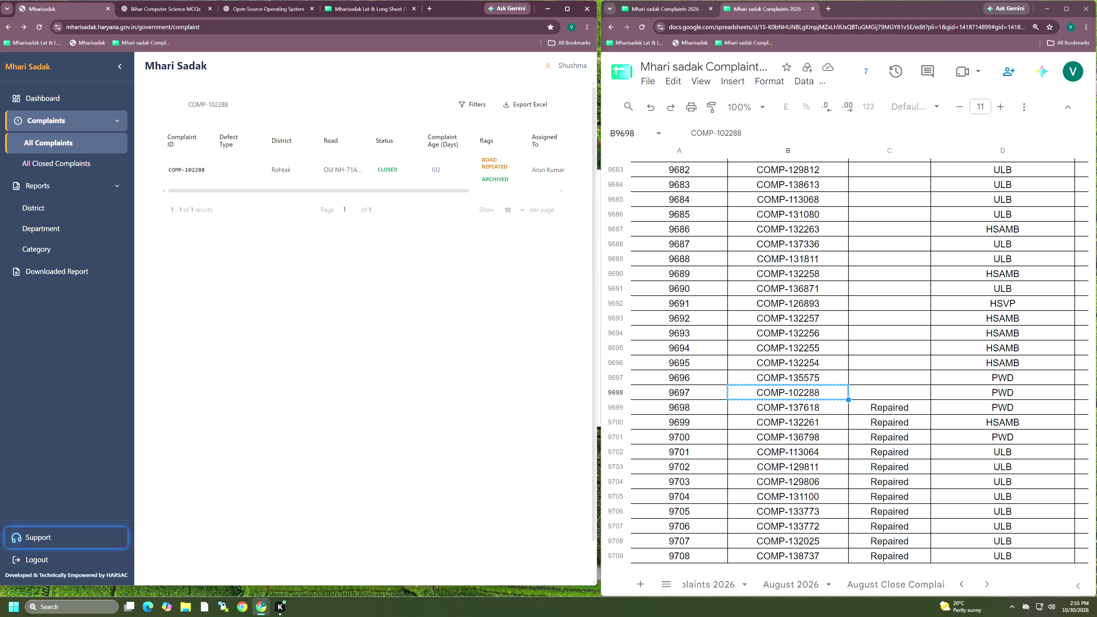
{"action": "left_click", "coordinate": [286, 165]}
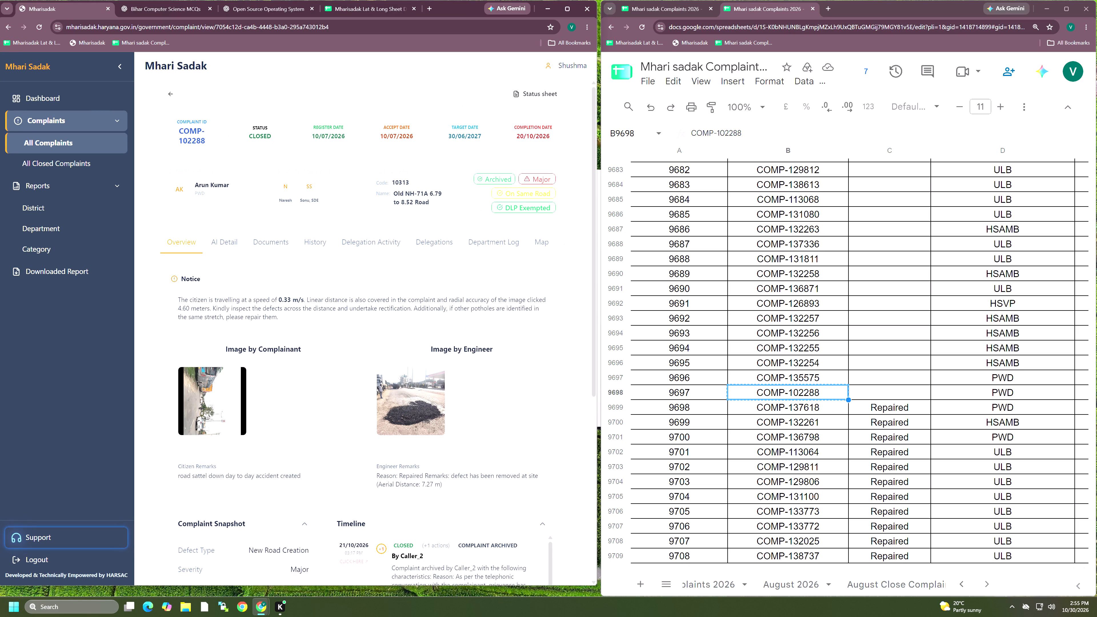
{"action": "left_click", "coordinate": [885, 409]}
{"action": "key", "text": "ctrl+c"}
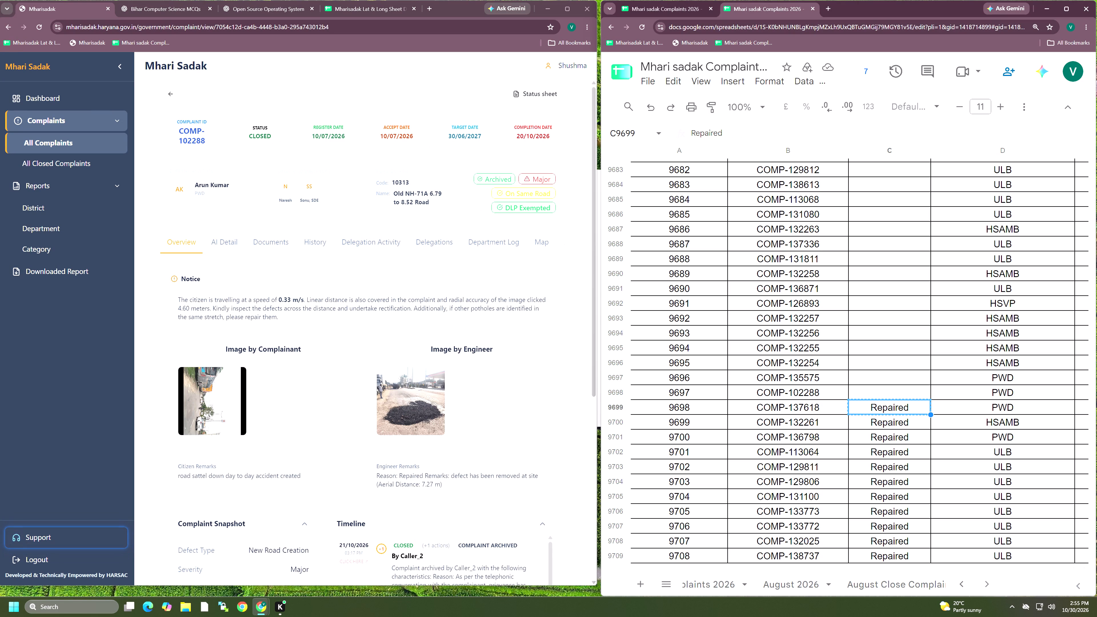
{"action": "left_click", "coordinate": [883, 396]}
{"action": "key", "text": "ctrl+v"}
{"action": "left_click", "coordinate": [821, 382]}
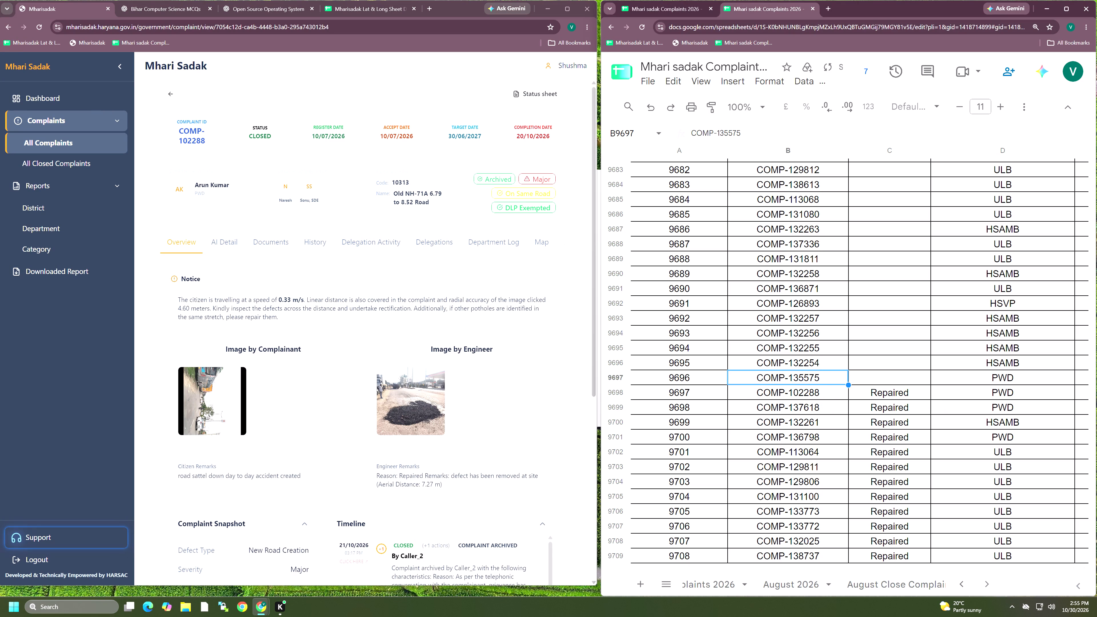
{"action": "key", "text": "ctrl+c"}
{"action": "left_click", "coordinate": [177, 92]}
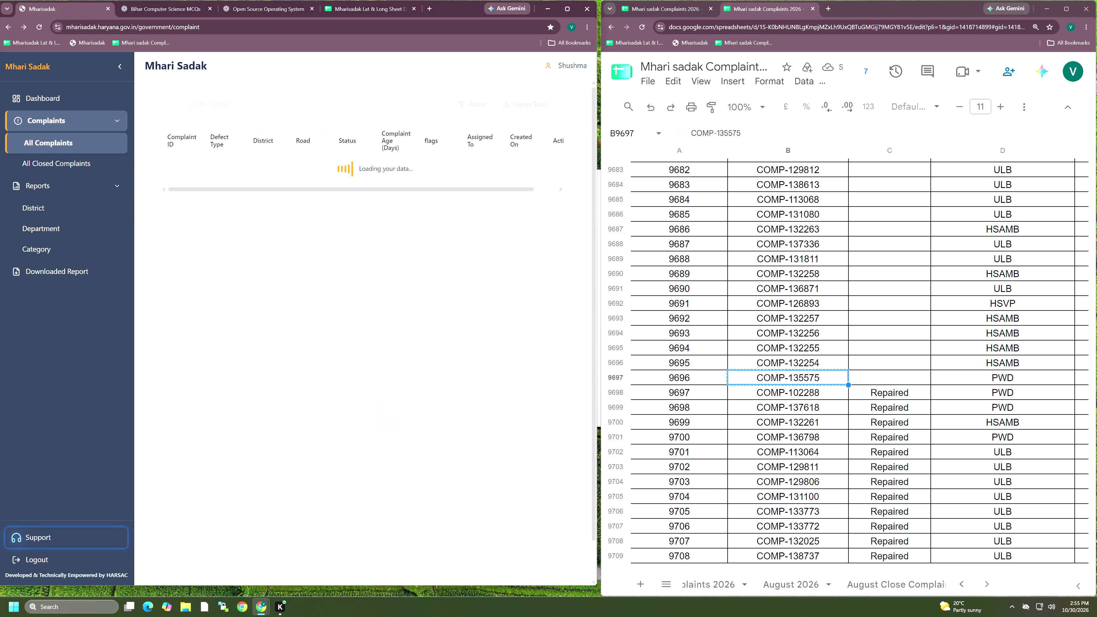
{"action": "left_click_drag", "start_coordinate": [232, 105], "coordinate": [146, 111]}
{"action": "key", "text": "ctrl+v"}
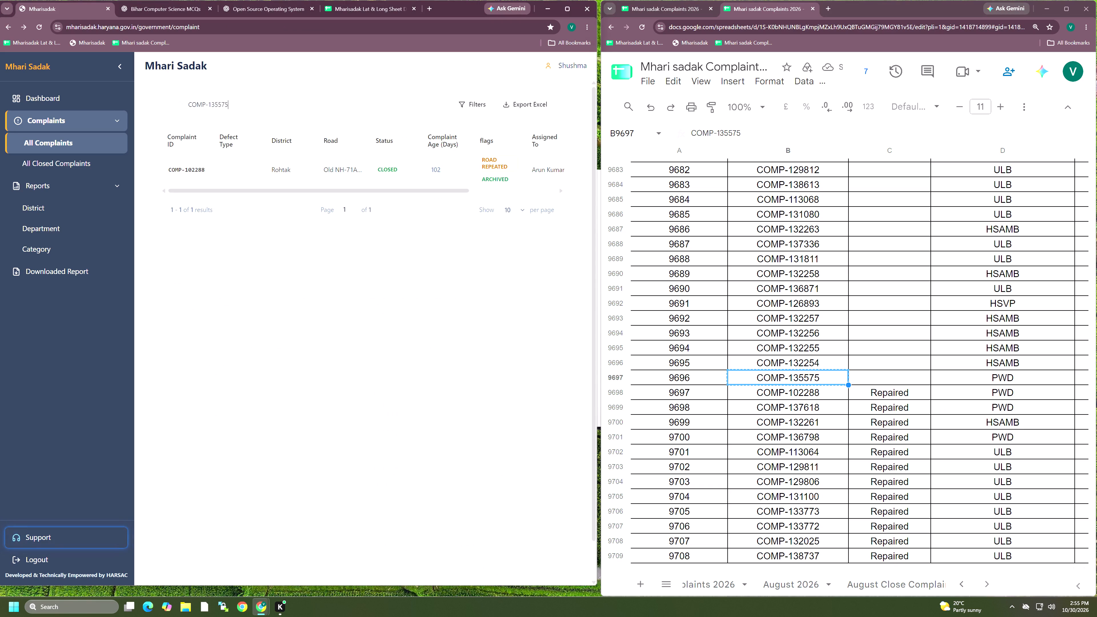
{"action": "left_click", "coordinate": [321, 171]}
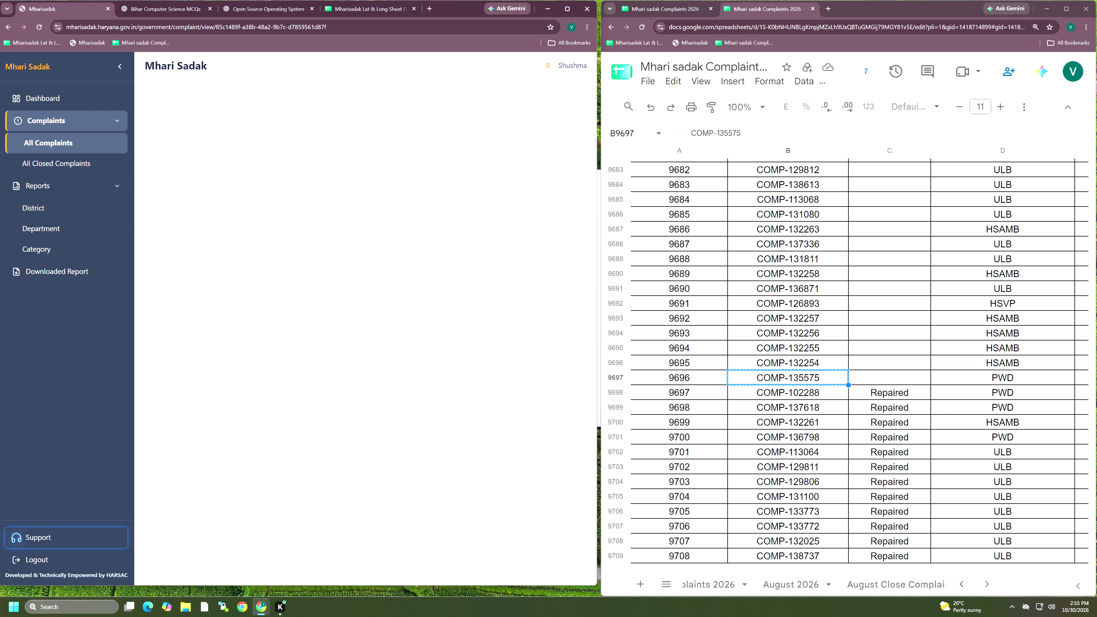
{"action": "scroll", "coordinate": [447, 397], "scroll_direction": "down", "scroll_amount": 3}
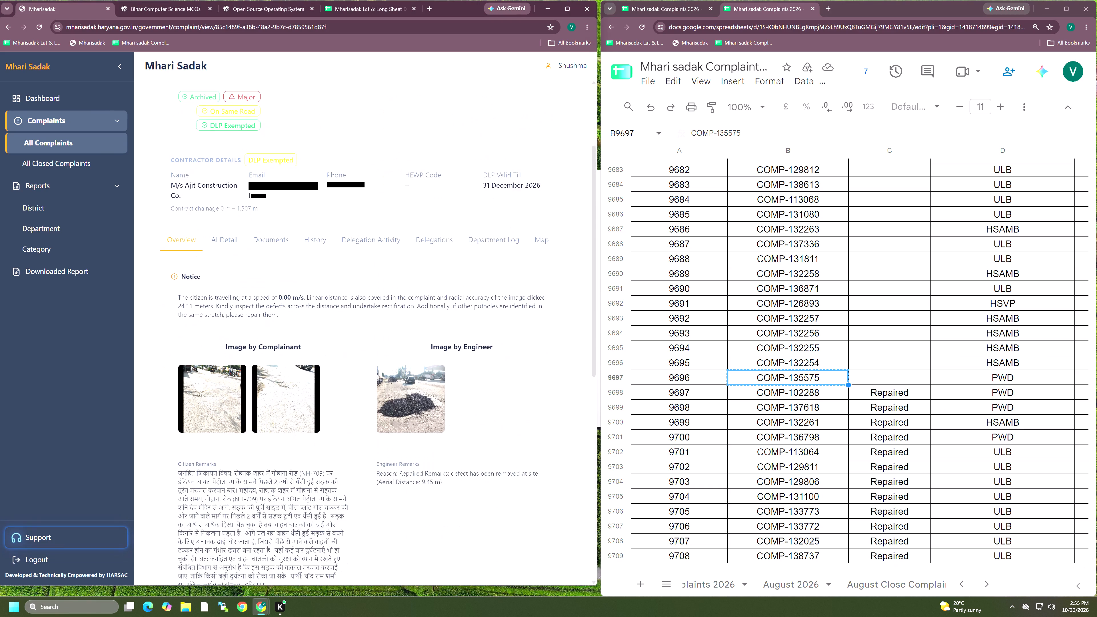
{"action": "scroll", "coordinate": [447, 397], "scroll_direction": "down", "scroll_amount": 3}
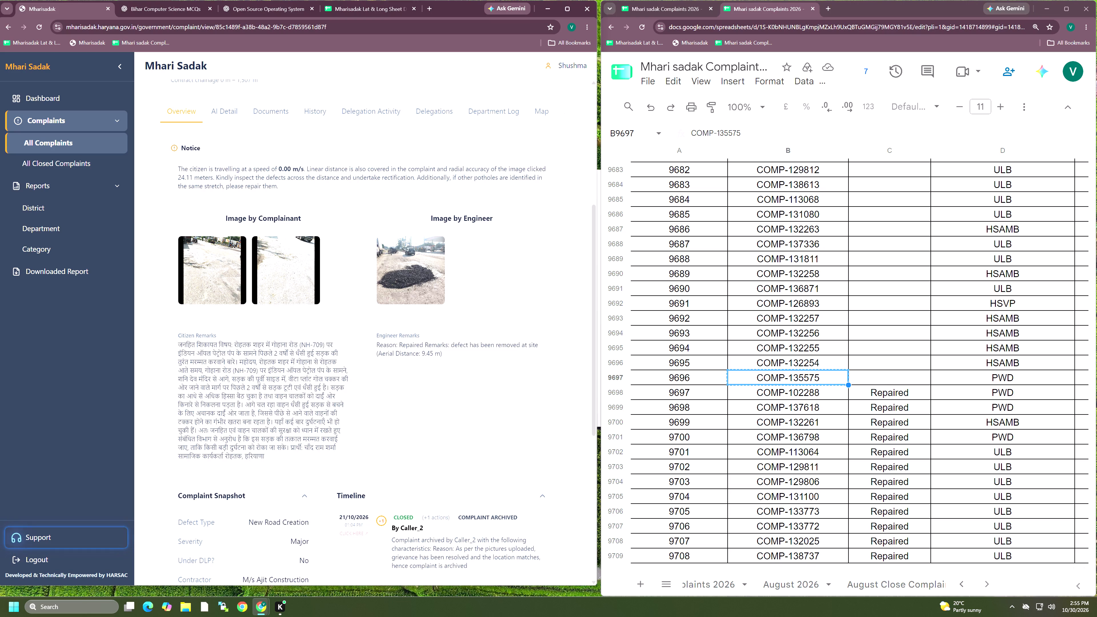
{"action": "scroll", "coordinate": [447, 396], "scroll_direction": "up", "scroll_amount": 9}
{"action": "left_click", "coordinate": [896, 395]}
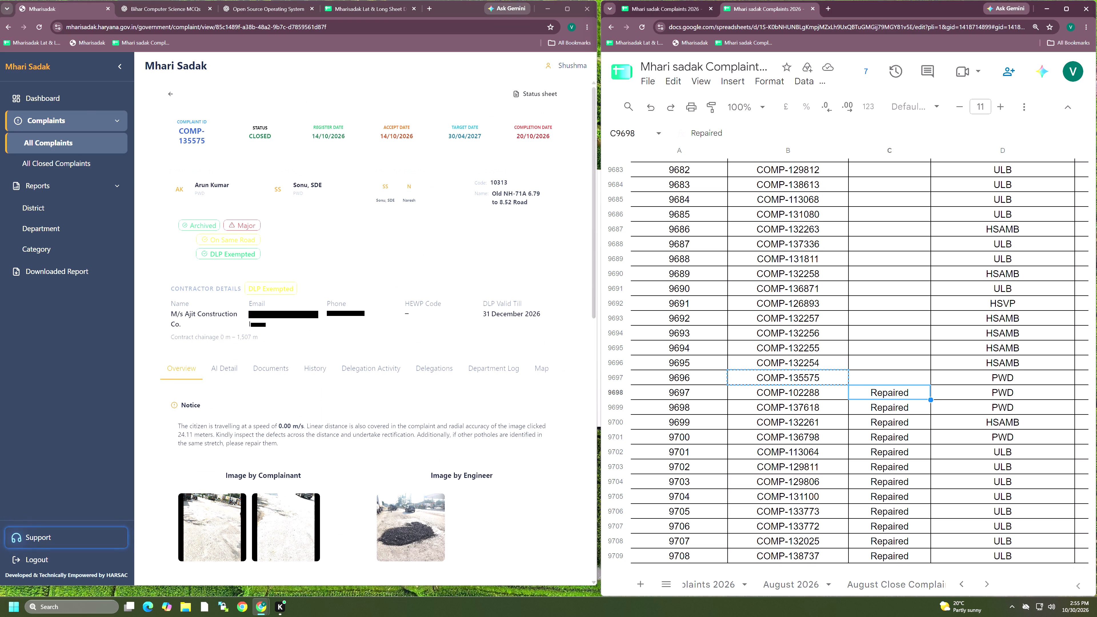
{"action": "key", "text": "ctrl+c"}
{"action": "left_click", "coordinate": [886, 380]}
{"action": "key", "text": "ctrl+v"}
{"action": "left_click", "coordinate": [833, 363]}
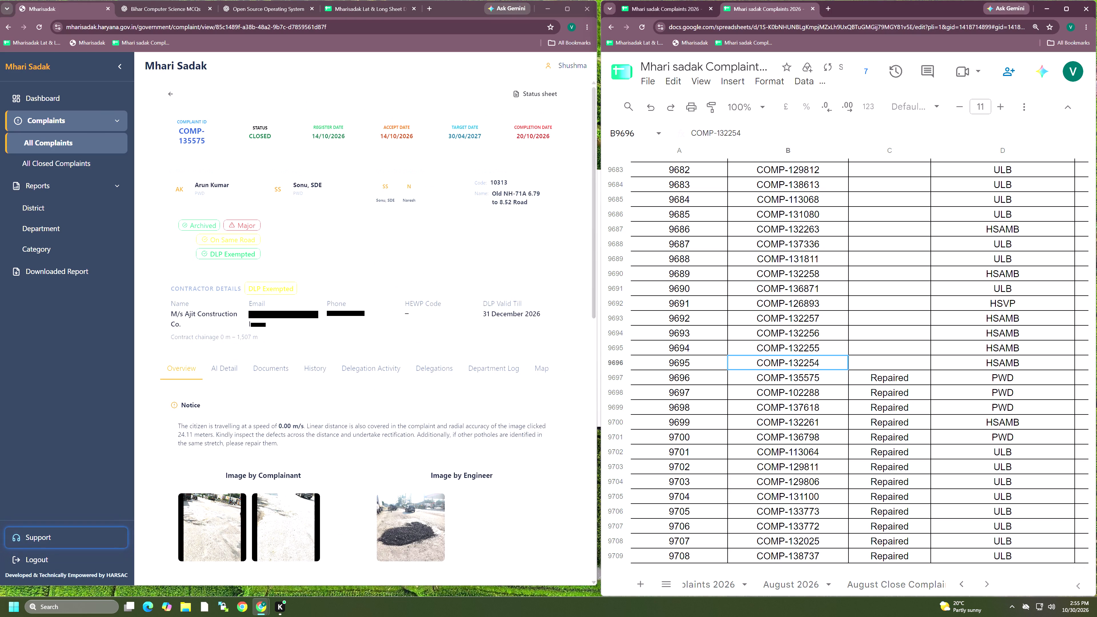
{"action": "key", "text": "ctrl+c"}
{"action": "left_click", "coordinate": [170, 95]}
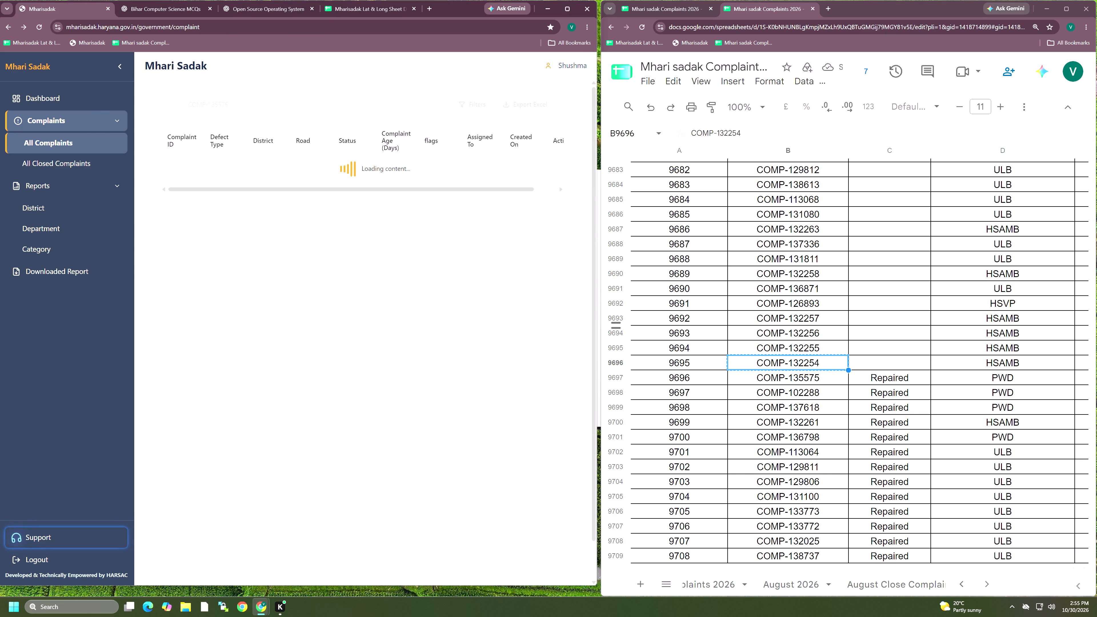
{"action": "left_click_drag", "start_coordinate": [234, 105], "coordinate": [157, 123]}
{"action": "key", "text": "ctrl+v"}
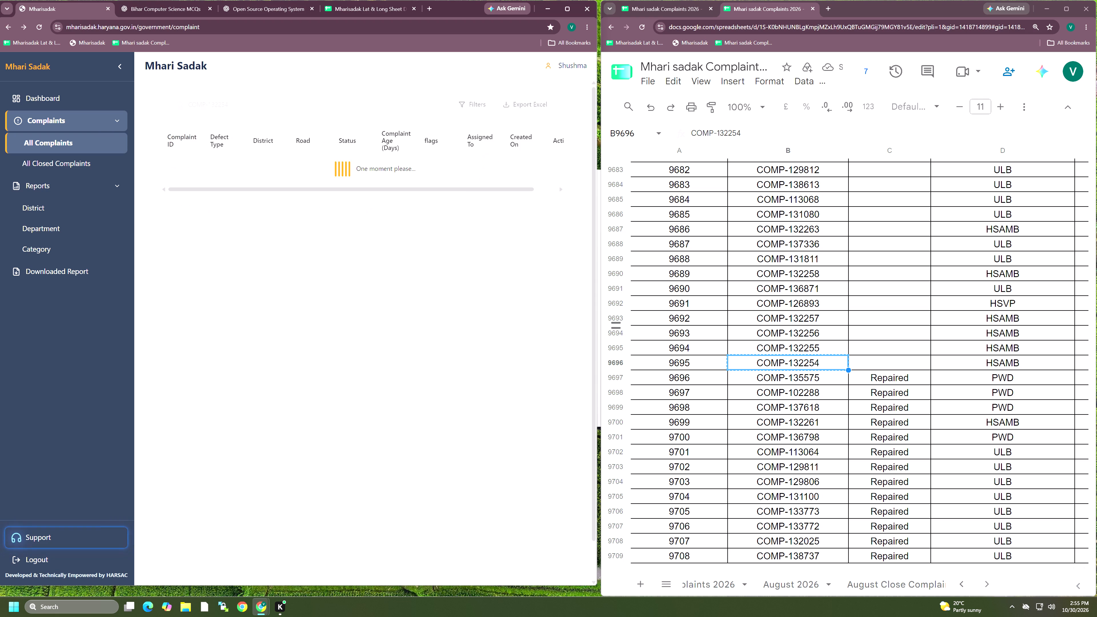
{"action": "left_click", "coordinate": [298, 174]}
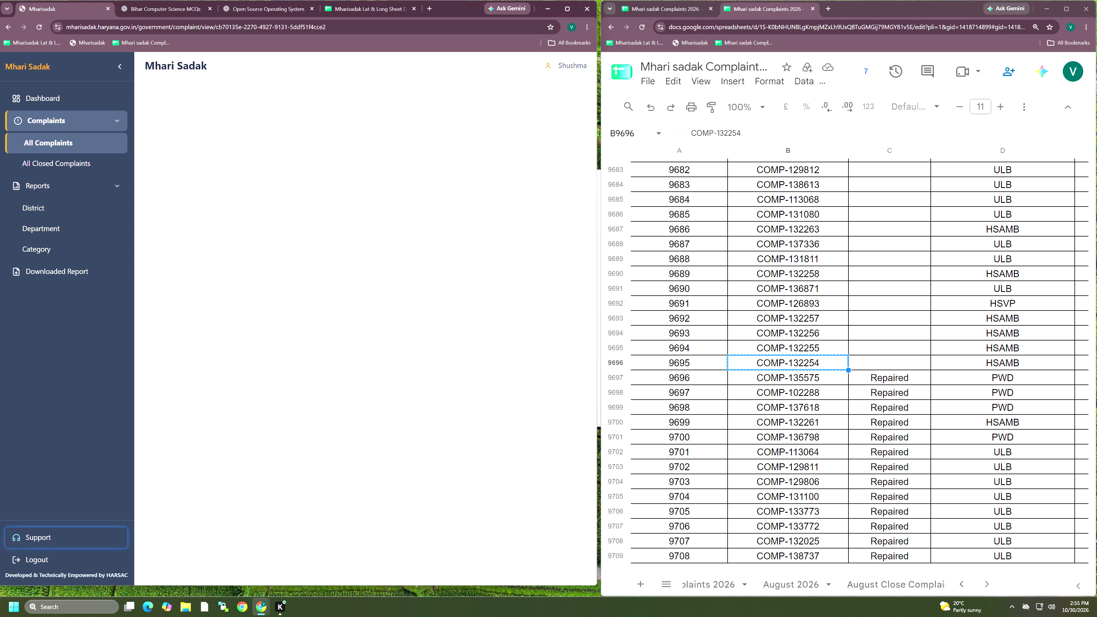
{"action": "left_click", "coordinate": [893, 377]}
{"action": "key", "text": "ctrl+c"}
{"action": "left_click", "coordinate": [867, 363]}
{"action": "key", "text": "ctrl+v"}
{"action": "left_click", "coordinate": [828, 349]}
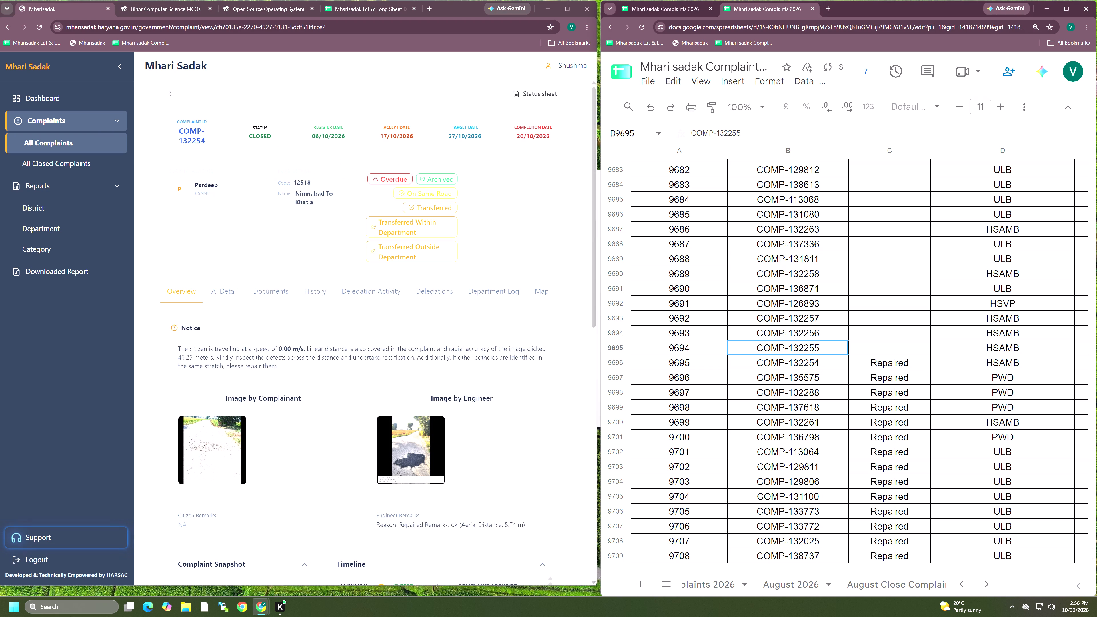
{"action": "key", "text": "ctrl+c"}
{"action": "left_click", "coordinate": [167, 93]}
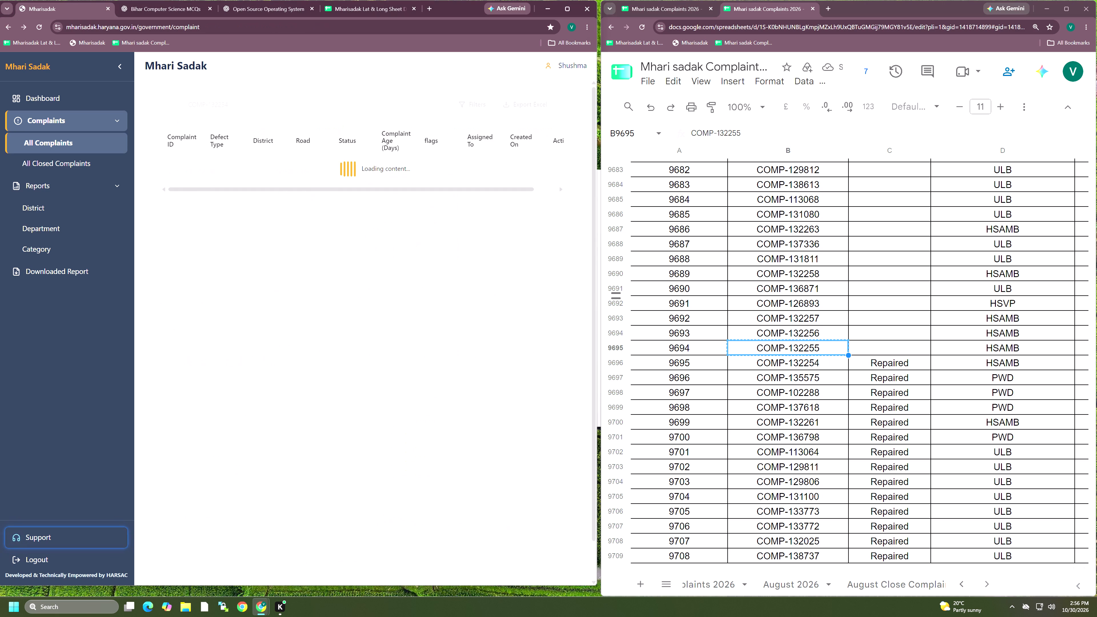
{"action": "left_click_drag", "start_coordinate": [234, 106], "coordinate": [154, 120]}
{"action": "key", "text": "ctrl+v"}
{"action": "left_click", "coordinate": [299, 174]}
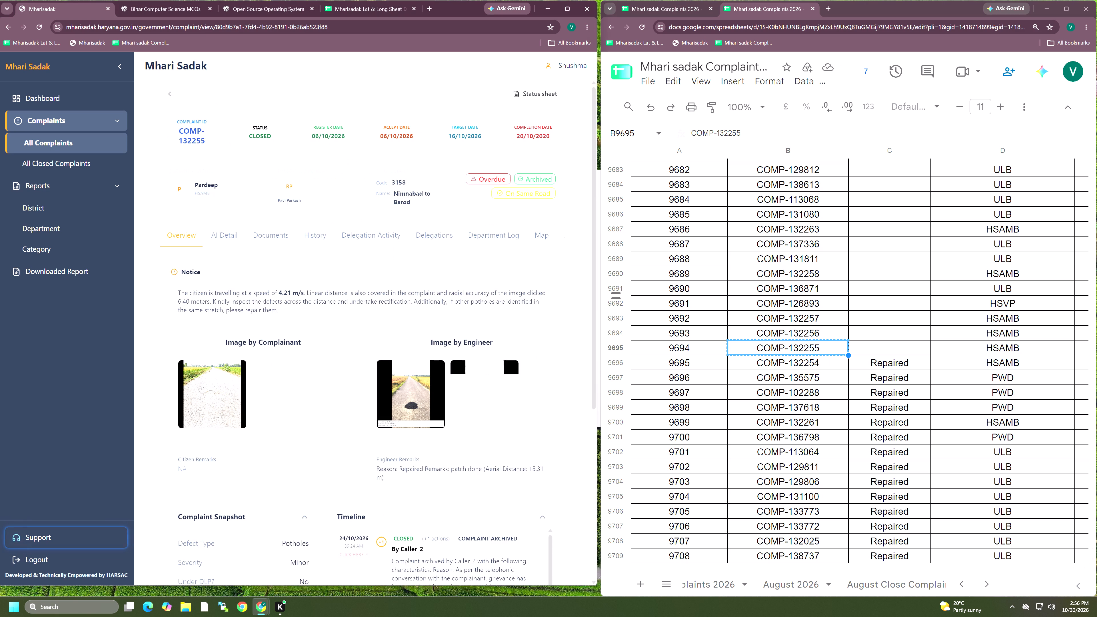
{"action": "left_click", "coordinate": [898, 366]}
{"action": "key", "text": "ctrl+c"}
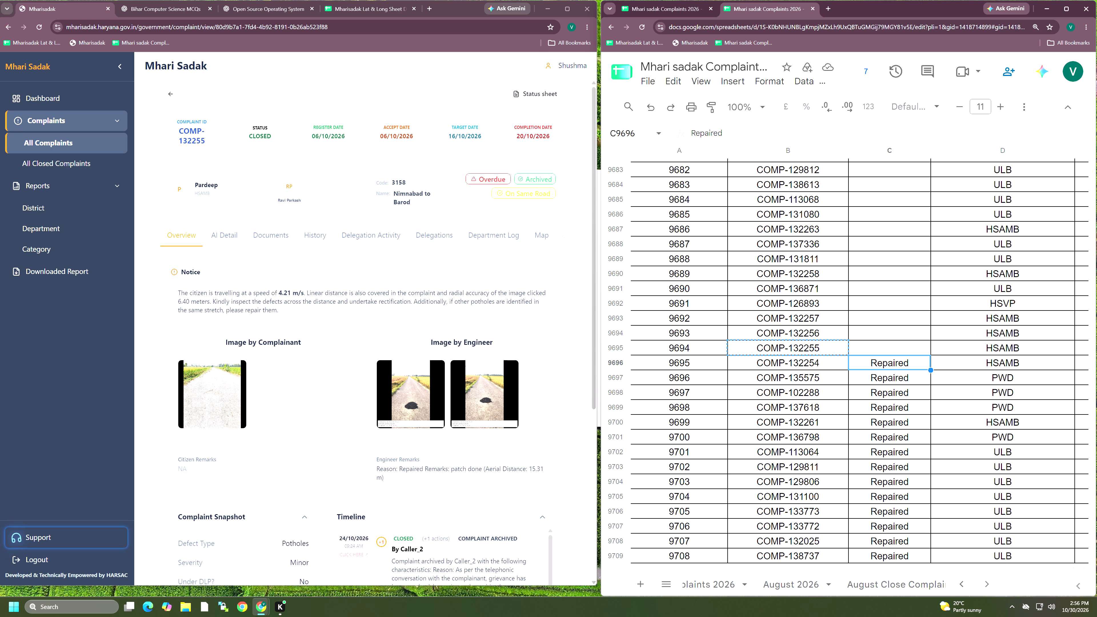
{"action": "left_click", "coordinate": [876, 349]}
{"action": "key", "text": "ctrl+v"}
{"action": "left_click", "coordinate": [813, 332]}
{"action": "key", "text": "ctrl+c"}
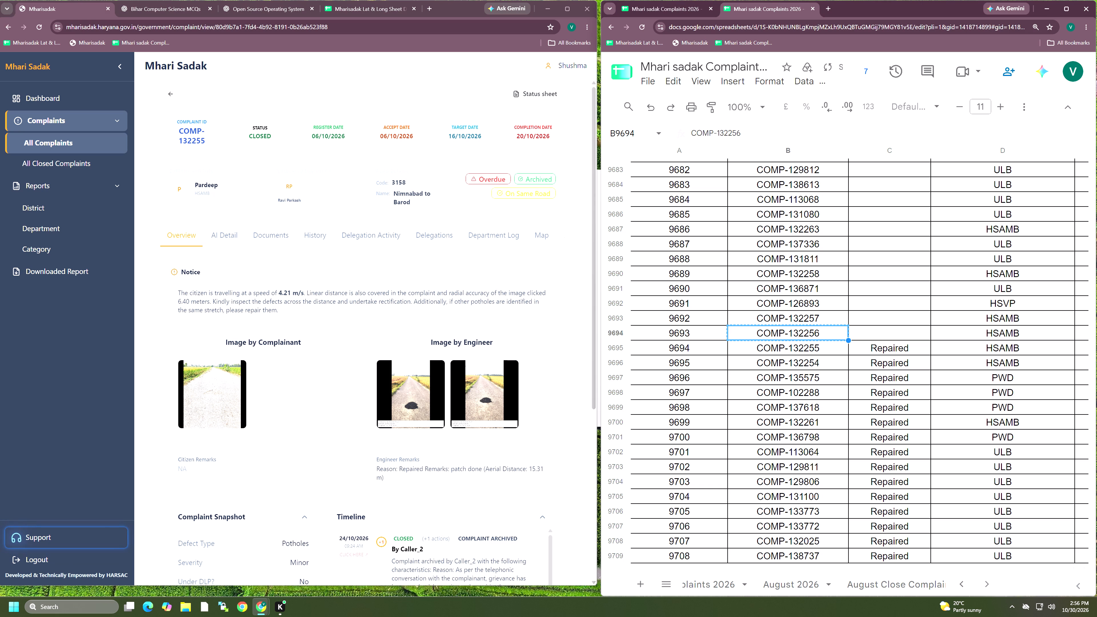
{"action": "left_click", "coordinate": [175, 96]}
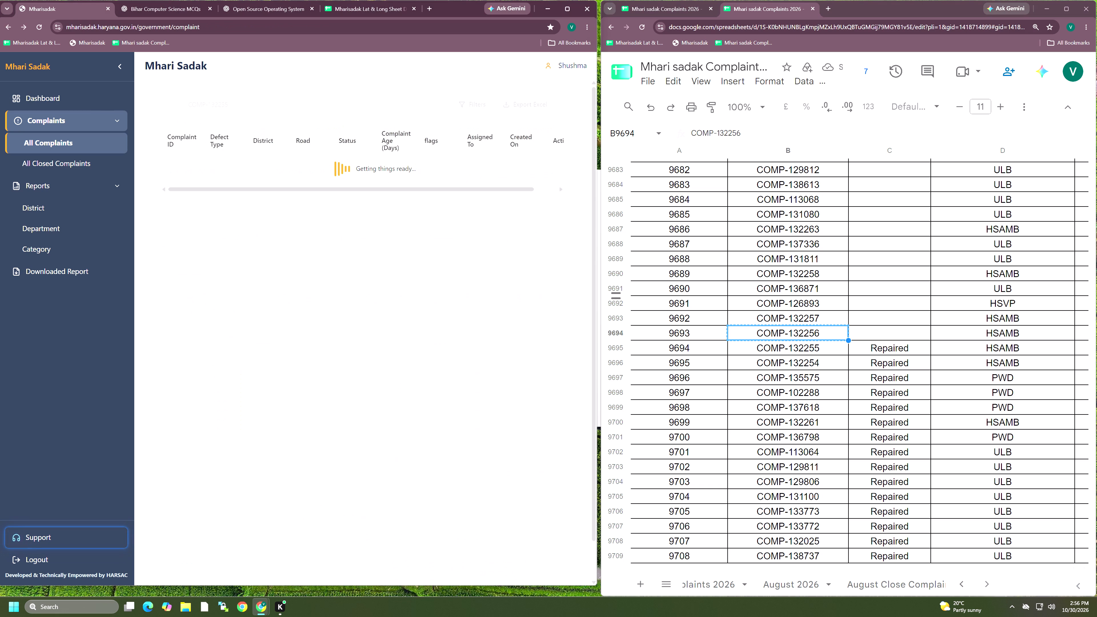
{"action": "left_click_drag", "start_coordinate": [230, 102], "coordinate": [171, 108]}
{"action": "key", "text": "ctrl+v"}
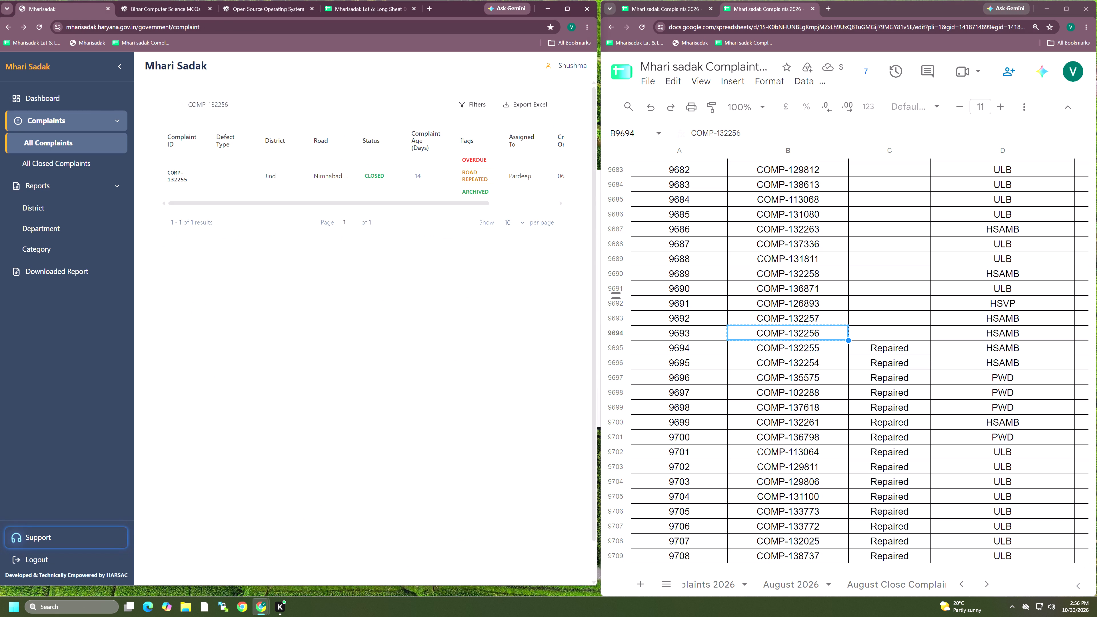
{"action": "left_click", "coordinate": [307, 170]}
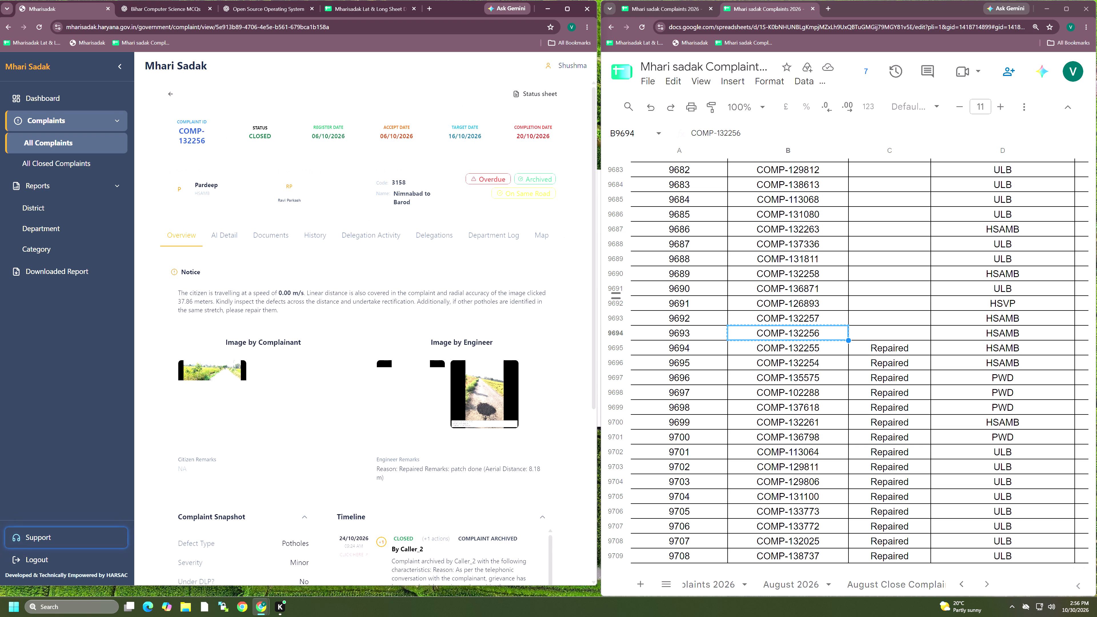
{"action": "left_click", "coordinate": [893, 352]}
{"action": "key", "text": "ctrl+c"}
{"action": "left_click", "coordinate": [876, 333]}
{"action": "key", "text": "ctrl+v"}
{"action": "left_click", "coordinate": [813, 316]}
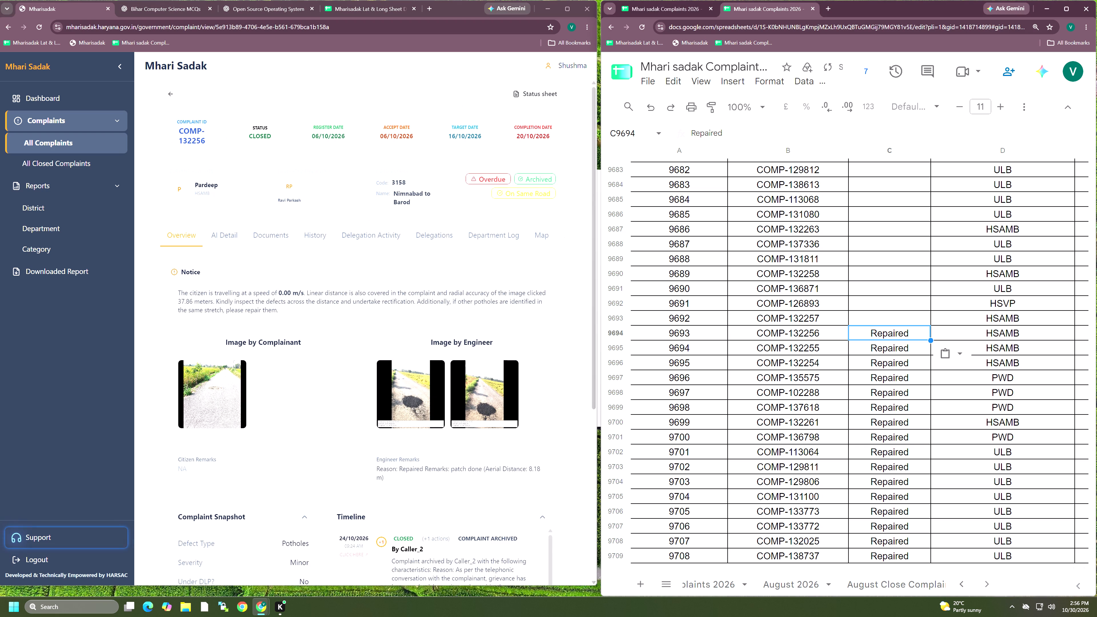
{"action": "key", "text": "ctrl+c"}
{"action": "left_click", "coordinate": [168, 93]}
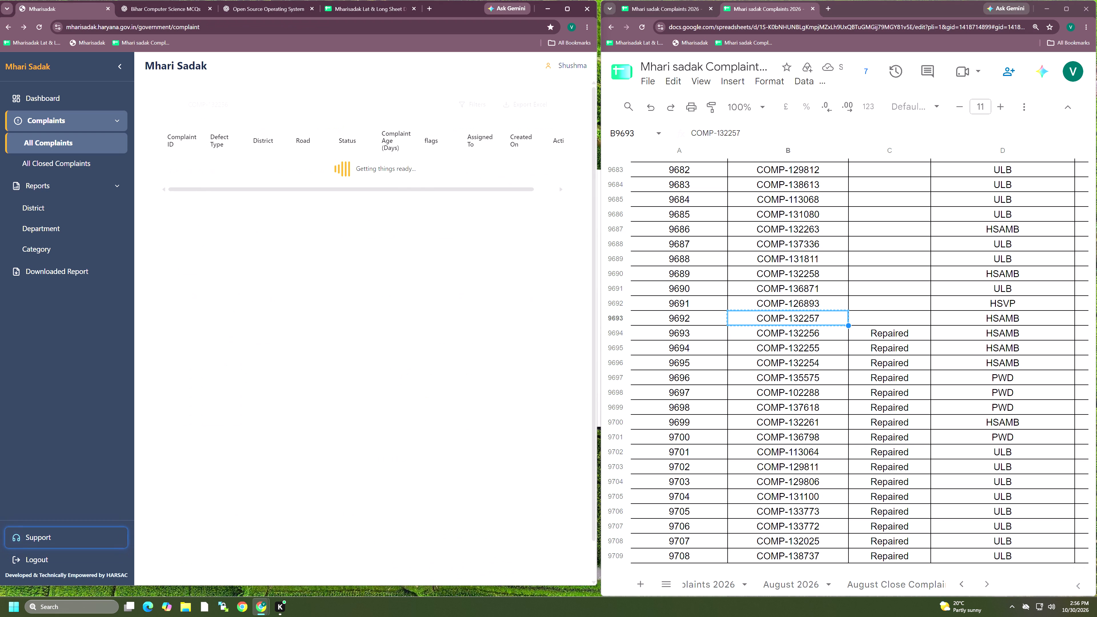
{"action": "left_click_drag", "start_coordinate": [234, 105], "coordinate": [152, 117]}
{"action": "key", "text": "ctrl+v"}
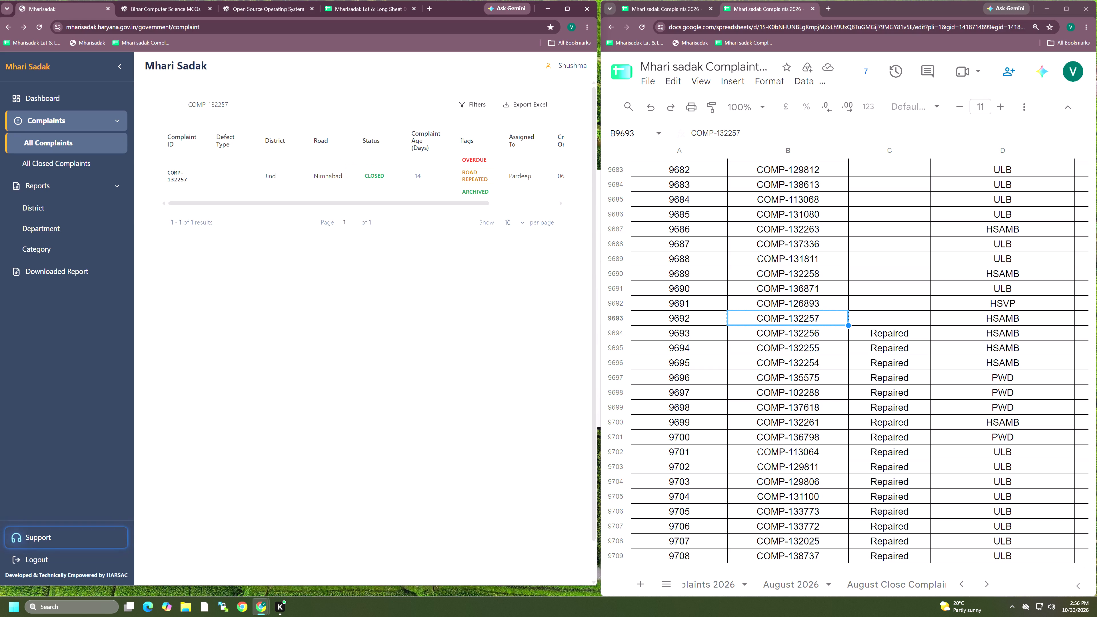
{"action": "left_click", "coordinate": [309, 182]}
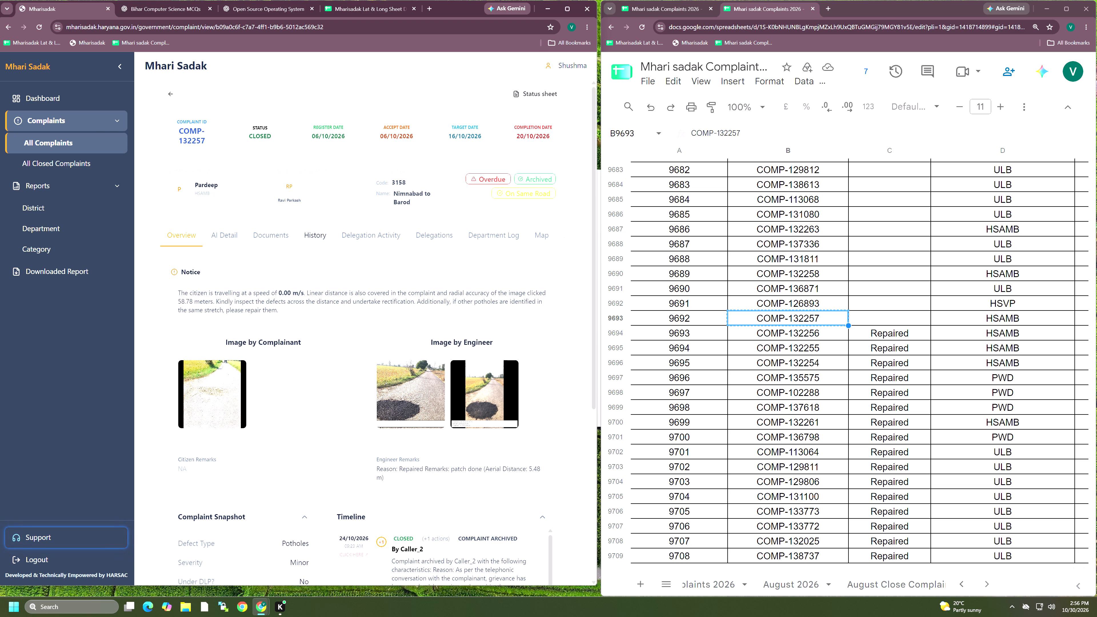
{"action": "left_click", "coordinate": [888, 336]}
{"action": "key", "text": "ctrl+c"}
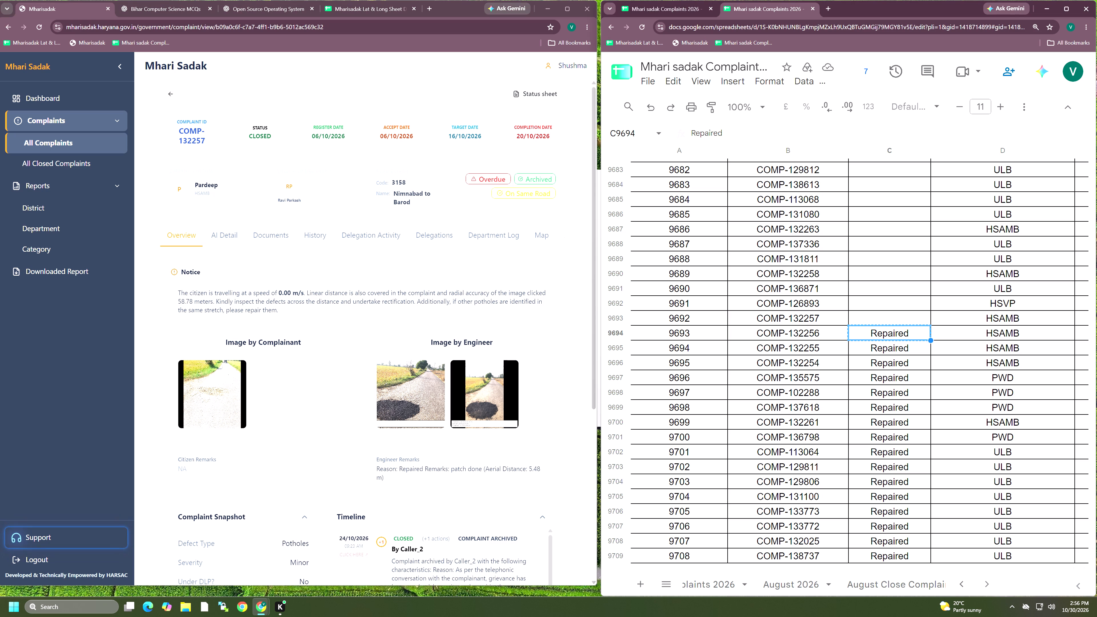
{"action": "left_click", "coordinate": [878, 316]}
{"action": "key", "text": "ctrl+v"}
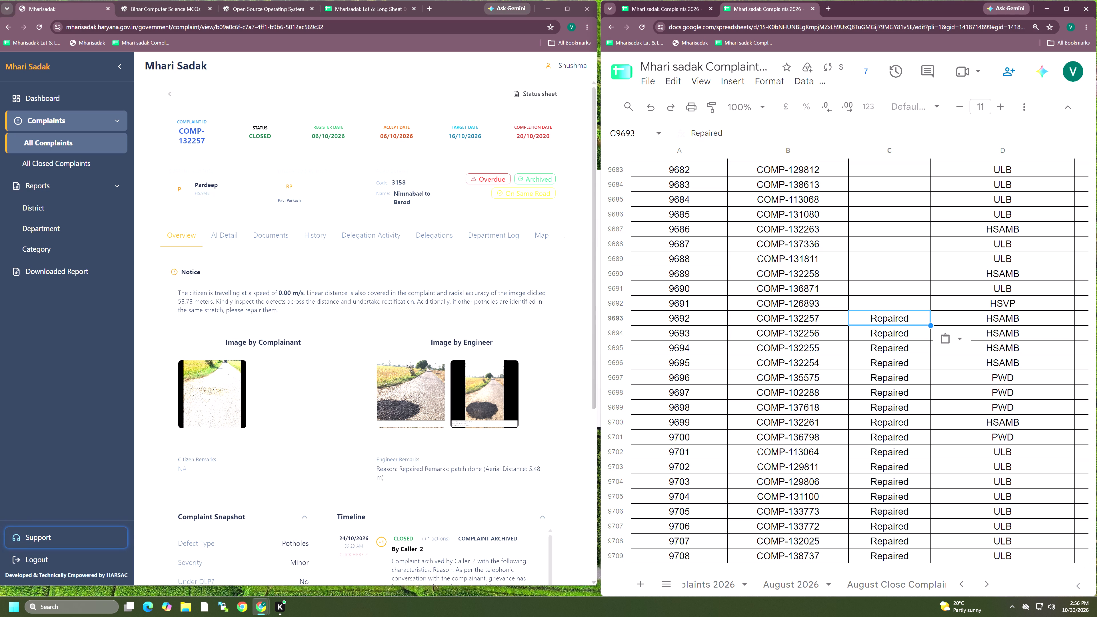
{"action": "left_click", "coordinate": [824, 301]}
{"action": "key", "text": "ctrl+c"}
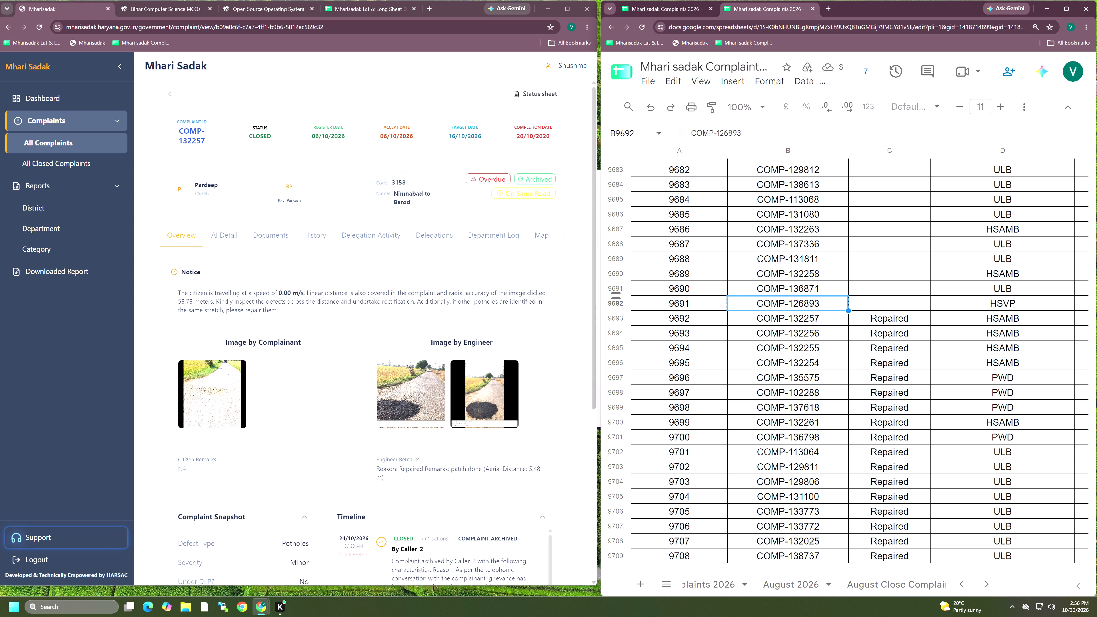
{"action": "left_click", "coordinate": [171, 93]}
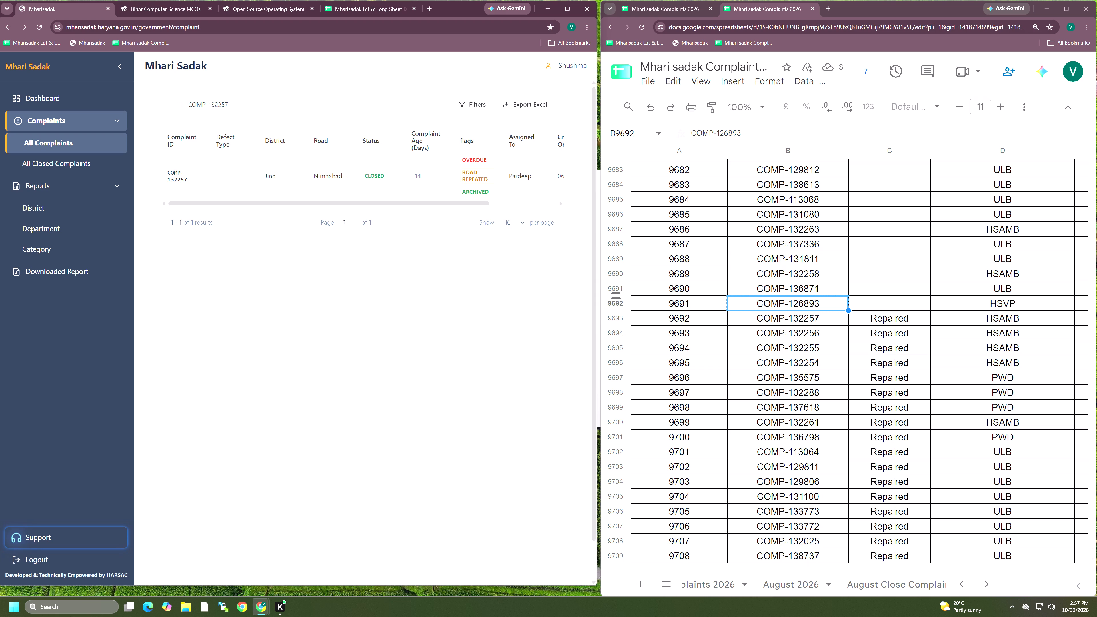
{"action": "left_click_drag", "start_coordinate": [233, 104], "coordinate": [175, 119]}
{"action": "key", "text": "ctrl+v"}
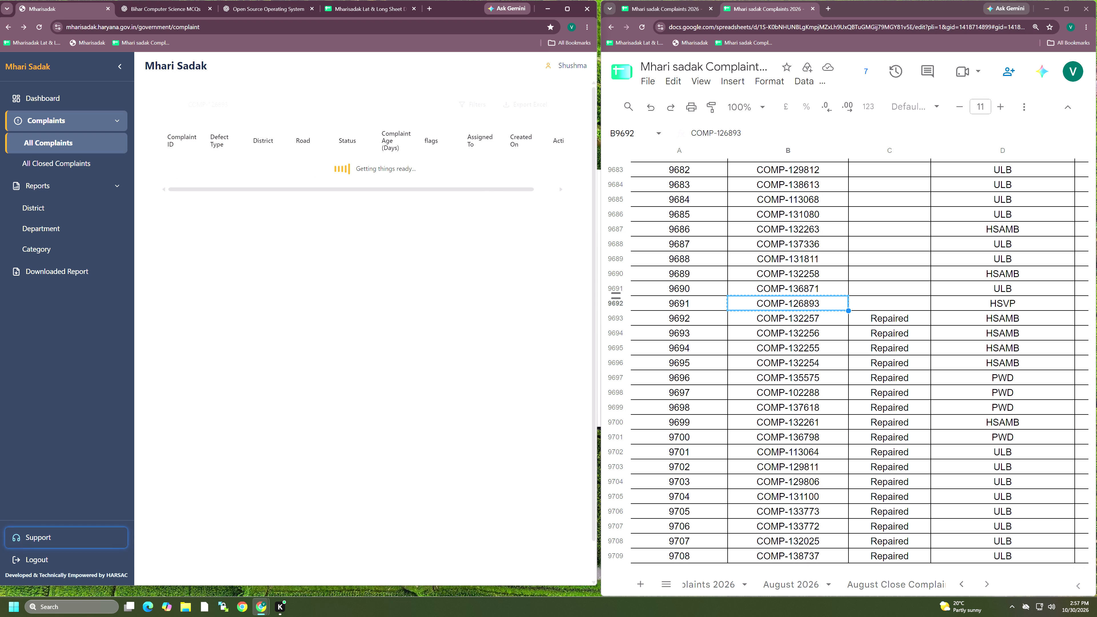
{"action": "left_click", "coordinate": [314, 170]}
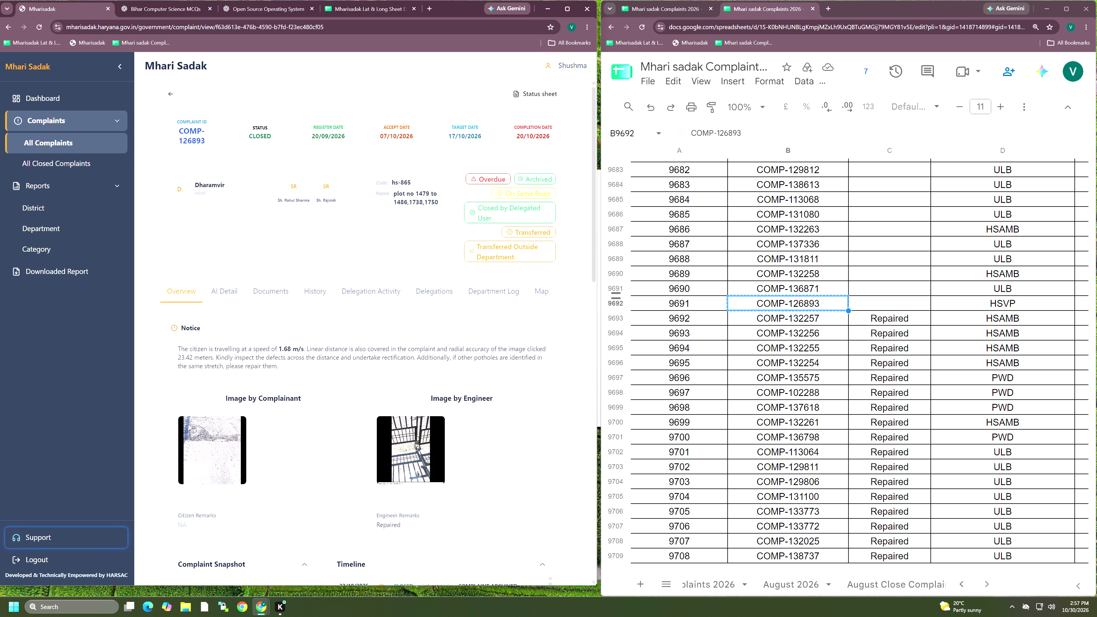
{"action": "left_click", "coordinate": [875, 316]}
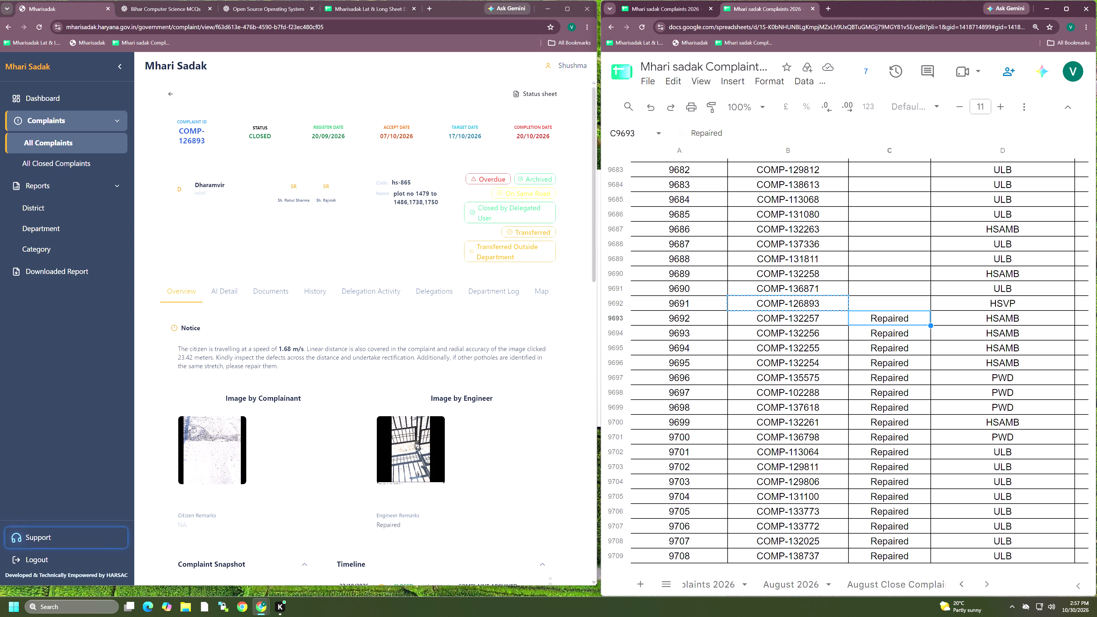
{"action": "key", "text": "ctrl+c"}
{"action": "left_click", "coordinate": [878, 305]}
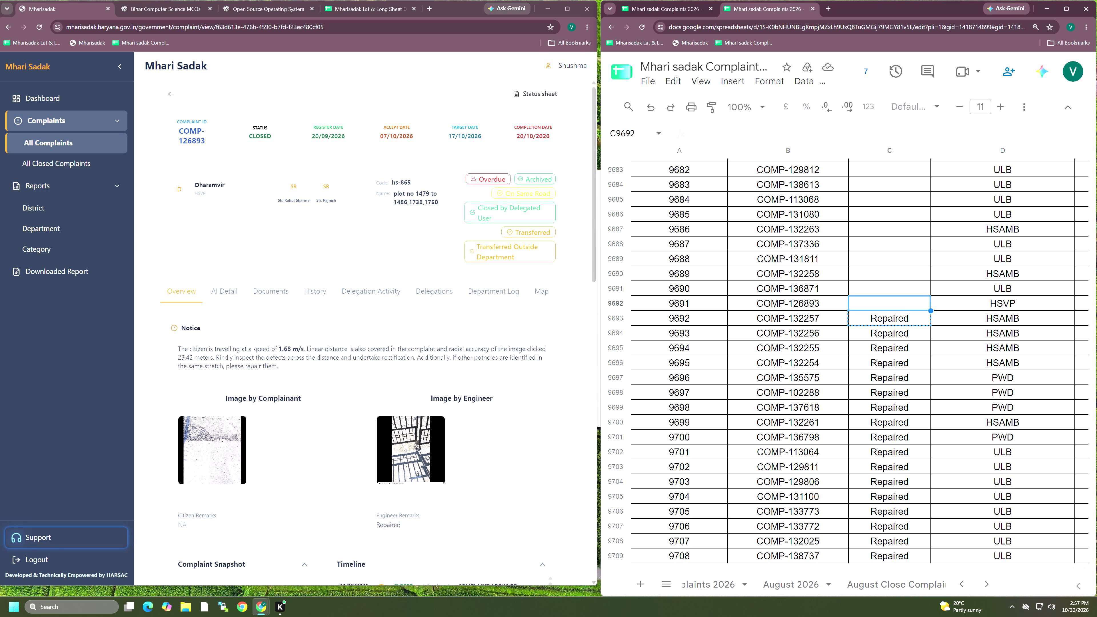
{"action": "key", "text": "ctrl+v"}
{"action": "left_click", "coordinate": [800, 290]}
{"action": "key", "text": "ctrl+c"}
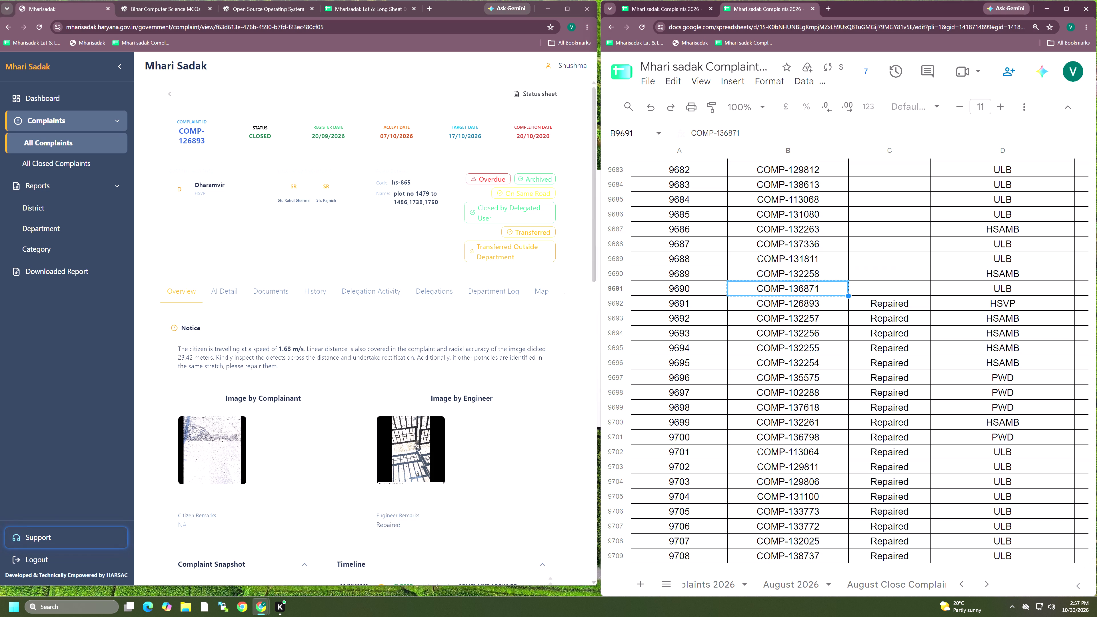
{"action": "left_click", "coordinate": [171, 91]}
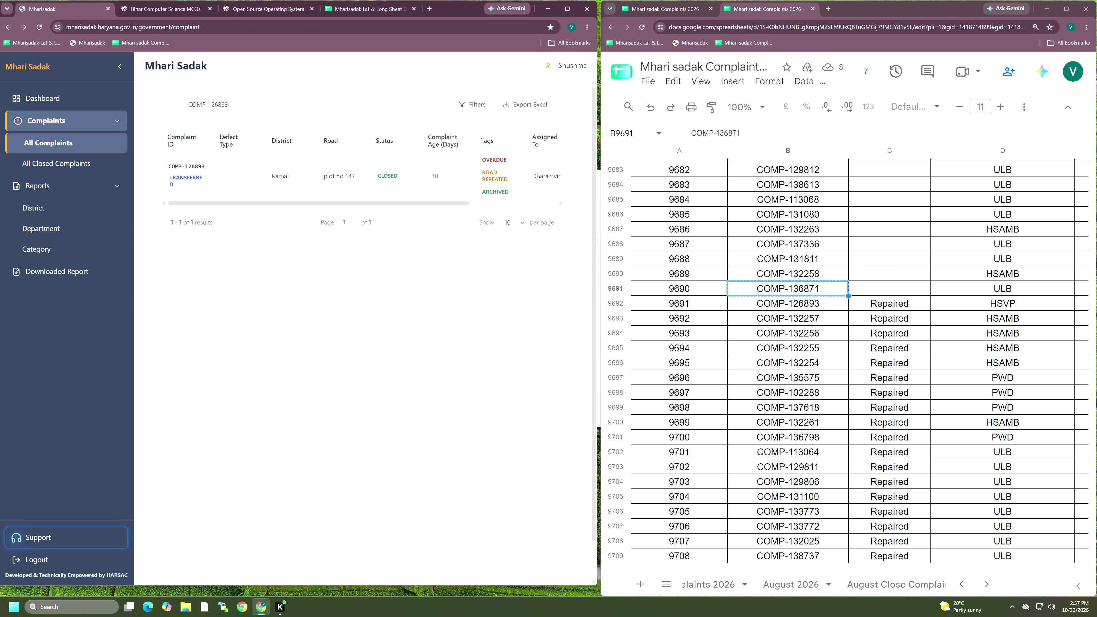
{"action": "left_click_drag", "start_coordinate": [230, 103], "coordinate": [162, 118]}
{"action": "key", "text": "ctrl+v"}
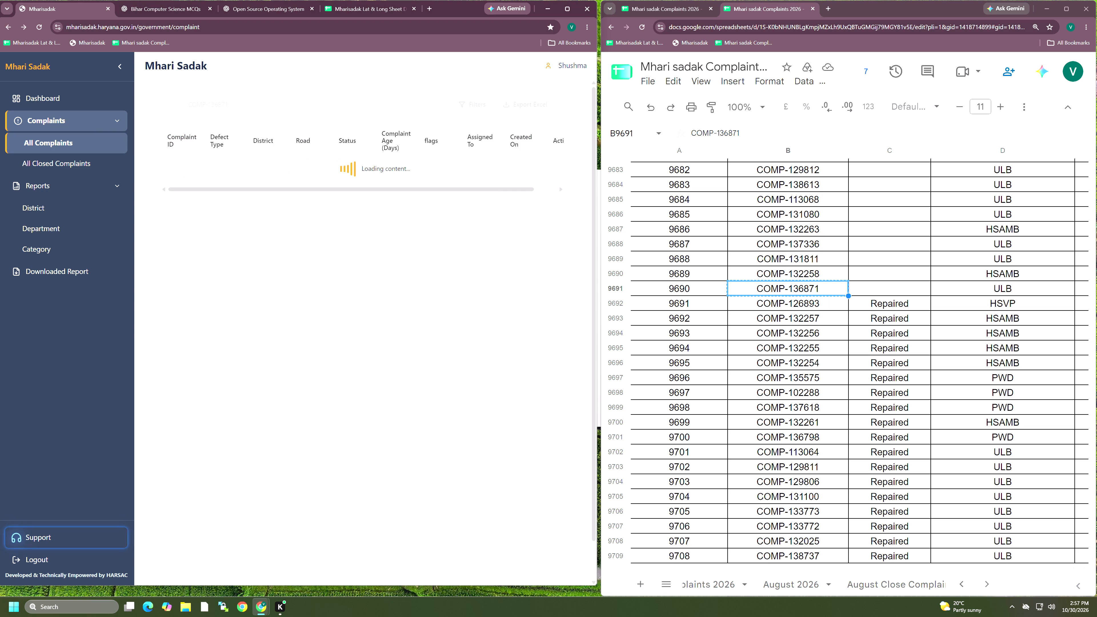
{"action": "left_click", "coordinate": [282, 178]}
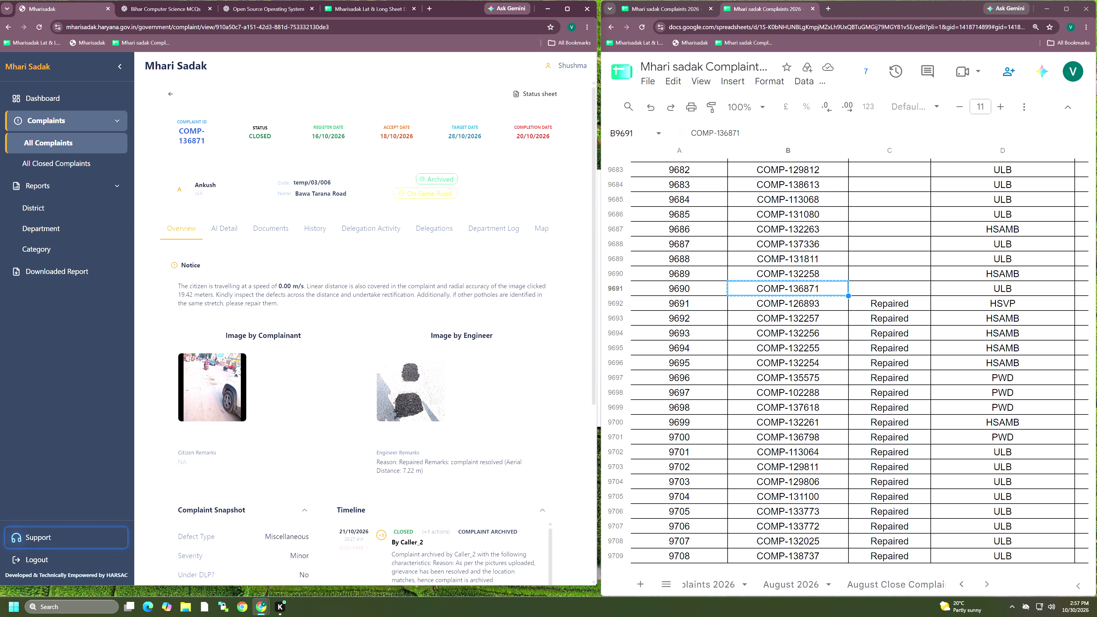
{"action": "left_click", "coordinate": [899, 305]}
{"action": "key", "text": "ctrl+c"}
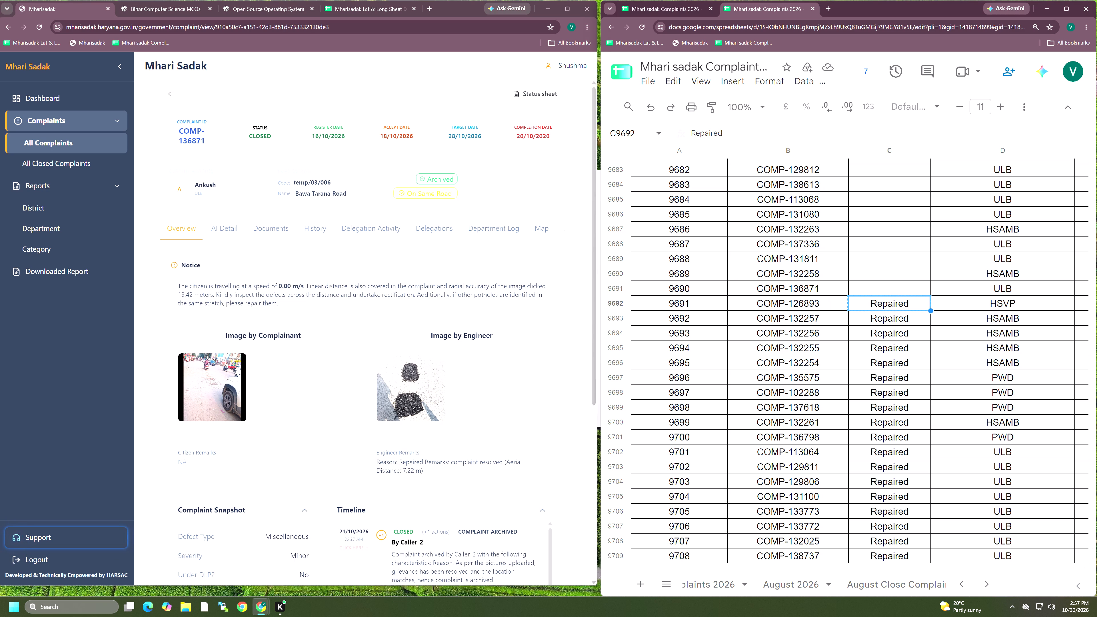
{"action": "left_click", "coordinate": [874, 290]}
{"action": "key", "text": "ctrl+v"}
{"action": "left_click", "coordinate": [815, 273]}
{"action": "key", "text": "ctrl+c"}
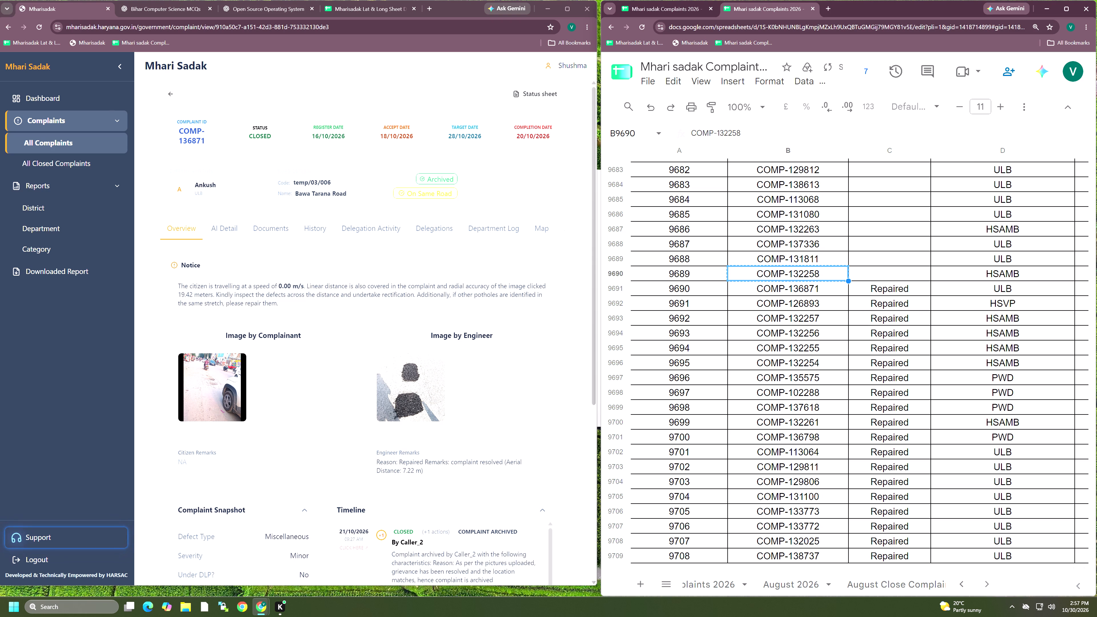
{"action": "left_click", "coordinate": [165, 93]}
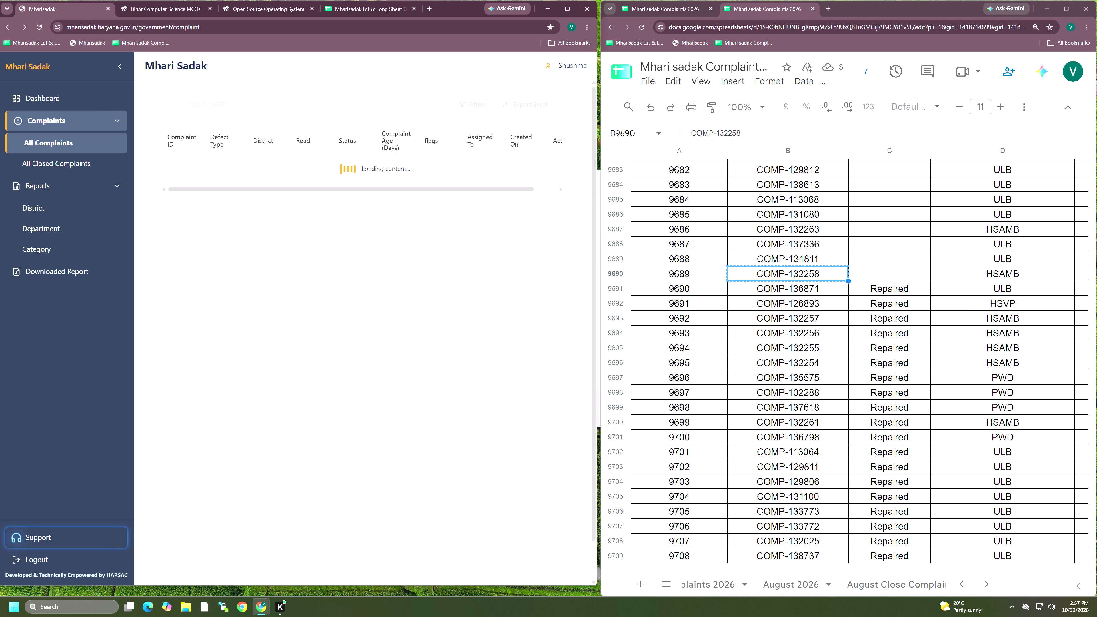
{"action": "left_click_drag", "start_coordinate": [232, 106], "coordinate": [160, 121]}
{"action": "key", "text": "ctrl+v"}
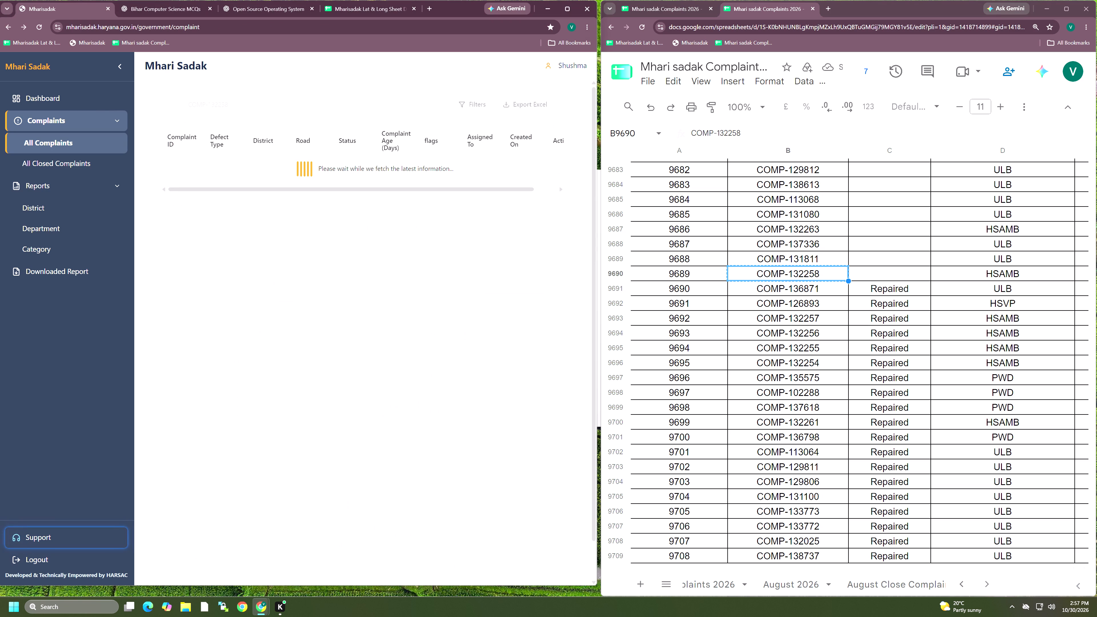
{"action": "left_click", "coordinate": [319, 181]}
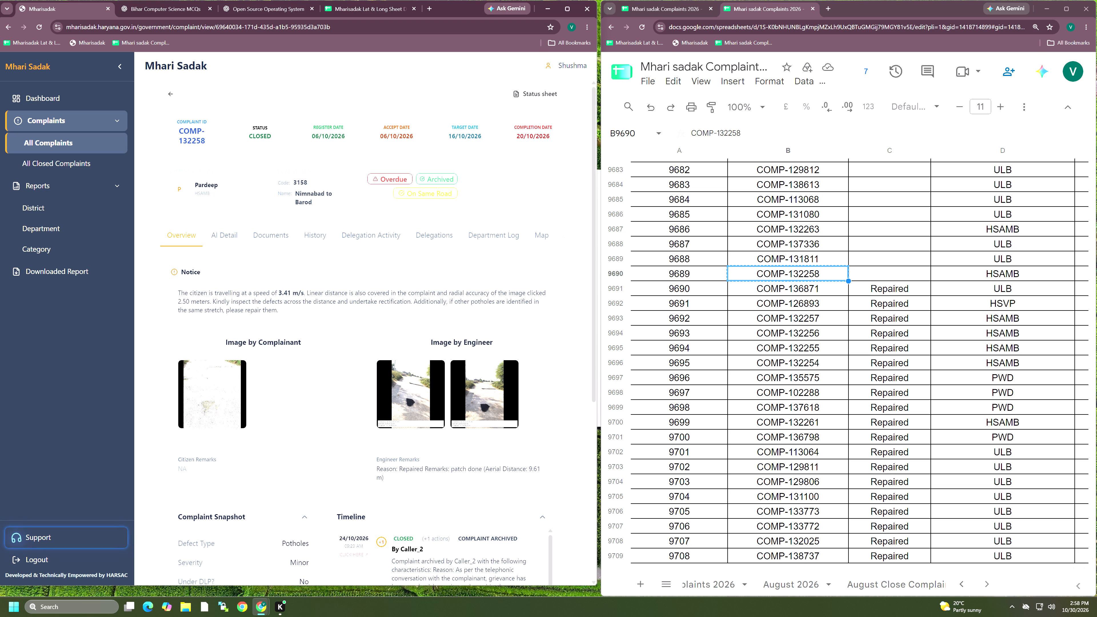
{"action": "scroll", "coordinate": [891, 370], "scroll_direction": "up", "scroll_amount": 5}
{"action": "scroll", "coordinate": [890, 370], "scroll_direction": "down", "scroll_amount": 2}
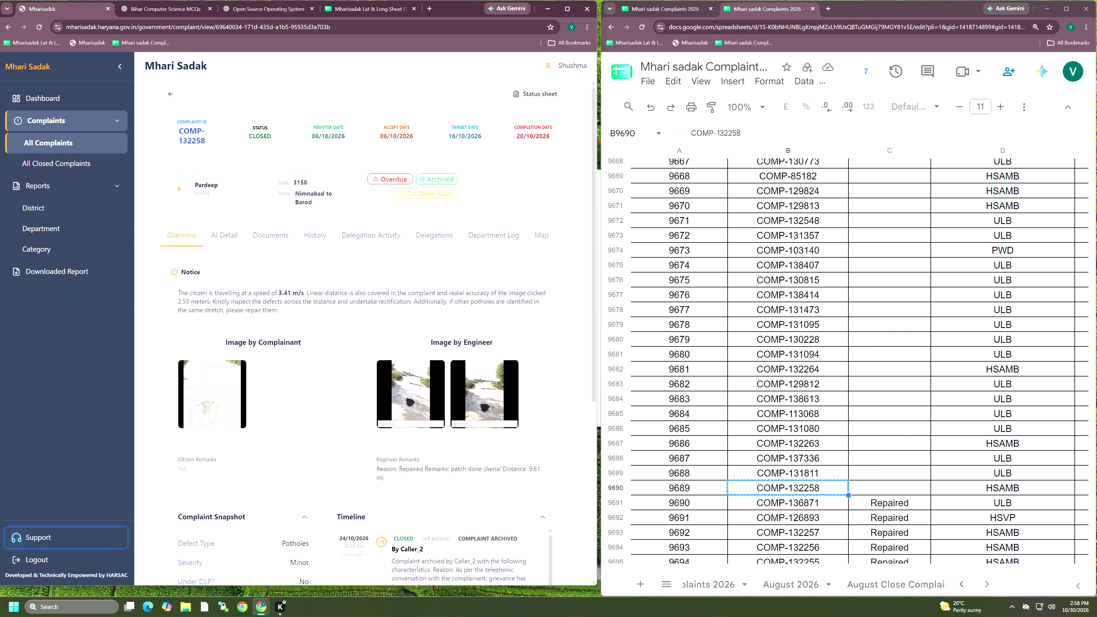
{"action": "scroll", "coordinate": [890, 370], "scroll_direction": "down", "scroll_amount": 20}
{"action": "scroll", "coordinate": [890, 370], "scroll_direction": "down", "scroll_amount": 2}
{"action": "scroll", "coordinate": [889, 370], "scroll_direction": "up", "scroll_amount": 5}
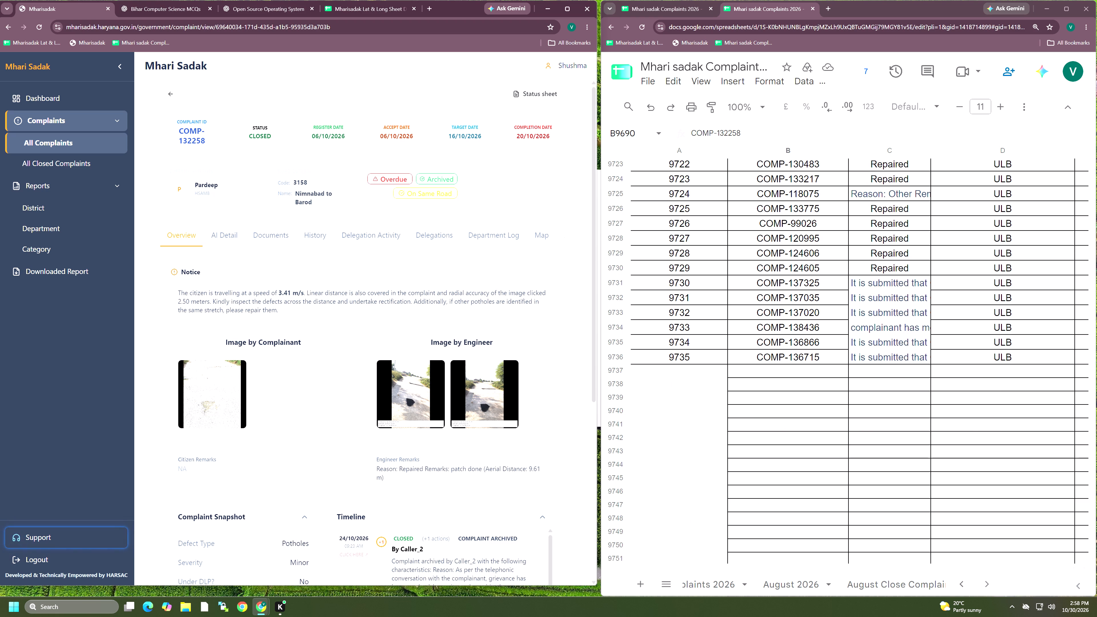
{"action": "scroll", "coordinate": [888, 370], "scroll_direction": "up", "scroll_amount": 17}
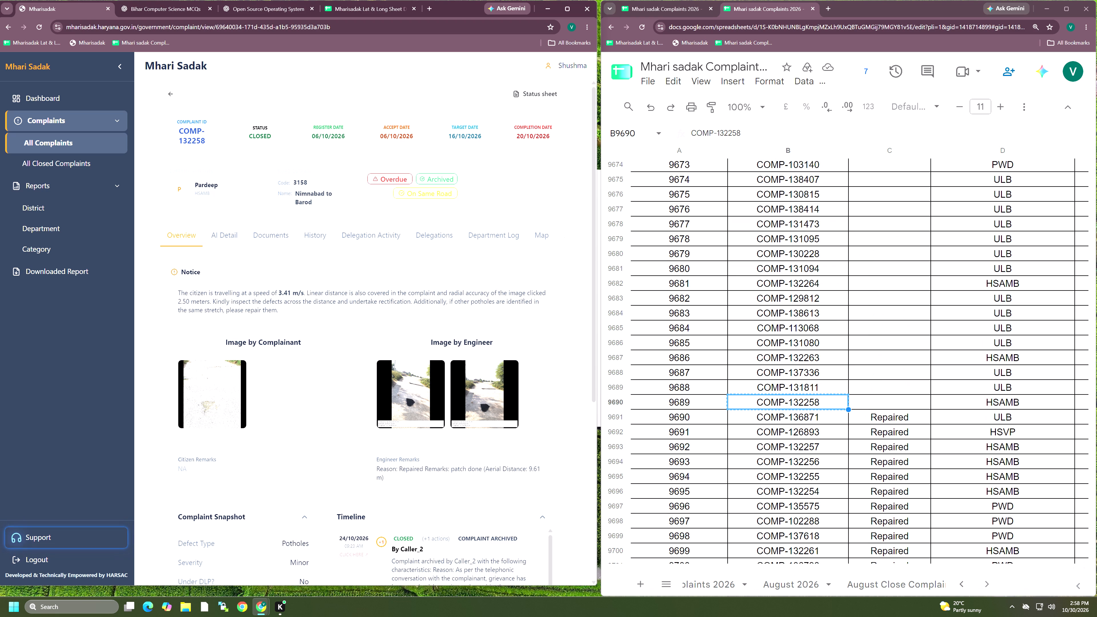
{"action": "scroll", "coordinate": [886, 368], "scroll_direction": "down", "scroll_amount": 1}
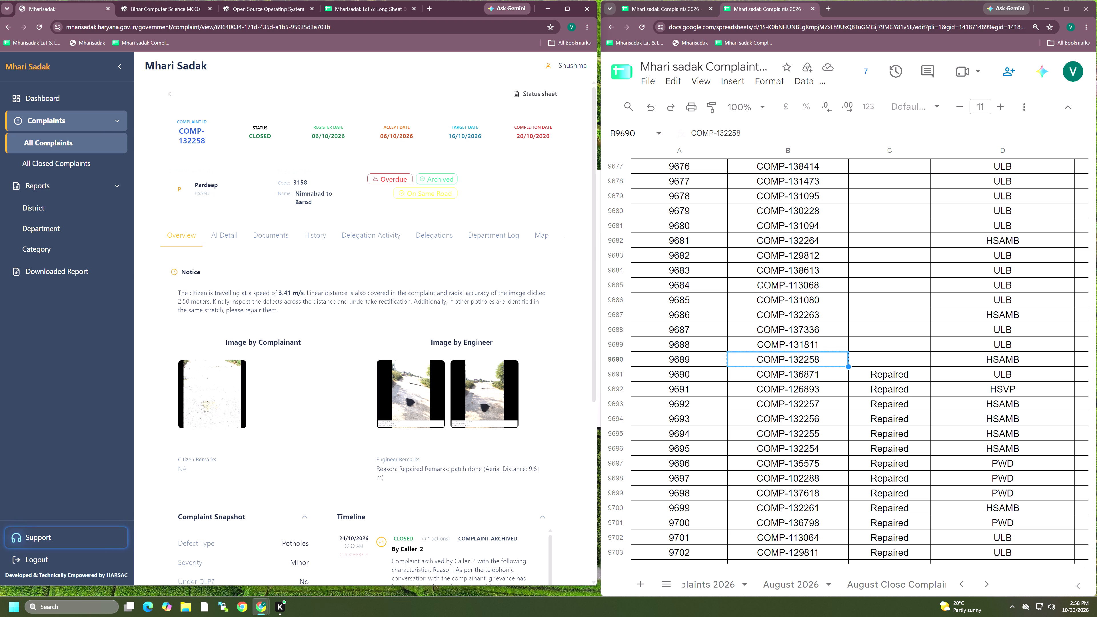